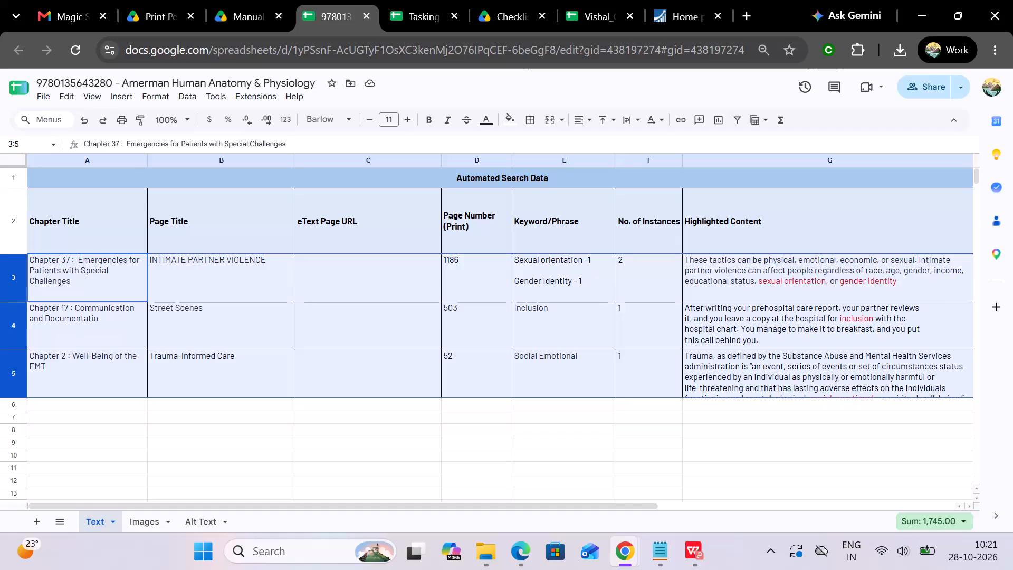
Delete the contents of rows 3 to 5 on the Text sheet and clear their formatting.
{"action": "key", "text": "BackSpace"}
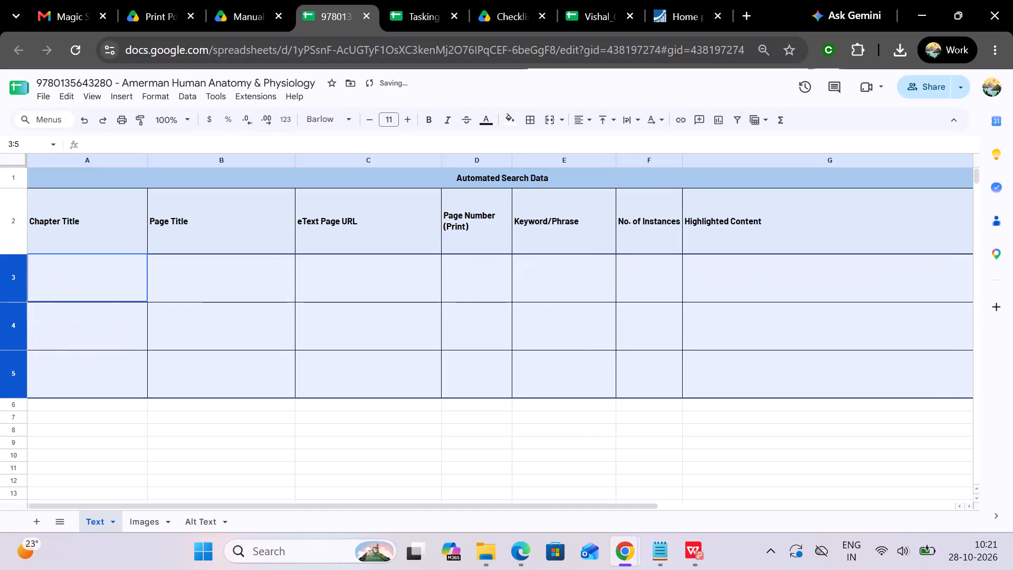
{"action": "key", "text": "ctrl+backslash"}
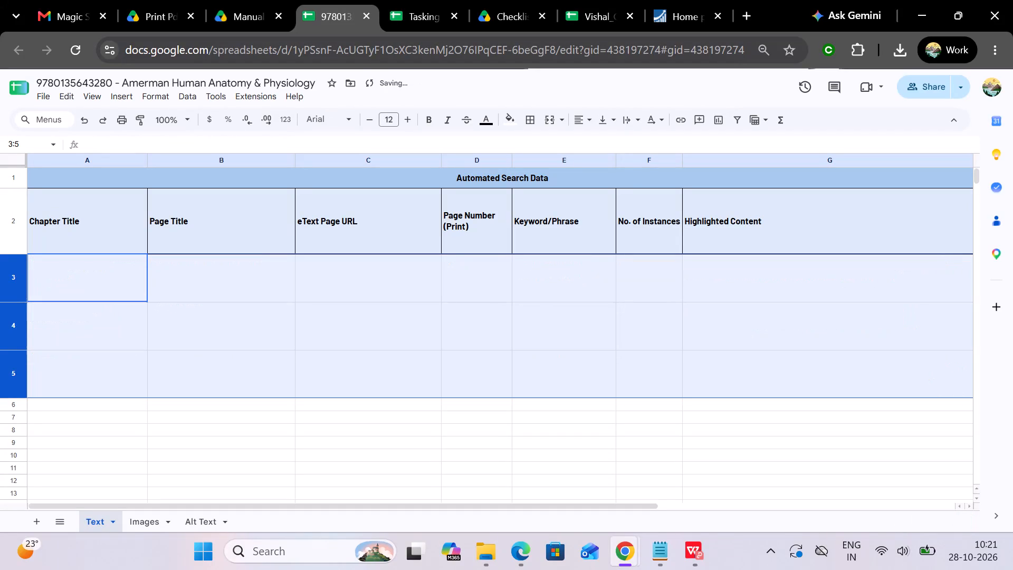
{"action": "left_click", "coordinate": [203, 365]}
{"action": "scroll", "coordinate": [203, 365], "scroll_direction": "left", "scroll_amount": 4}
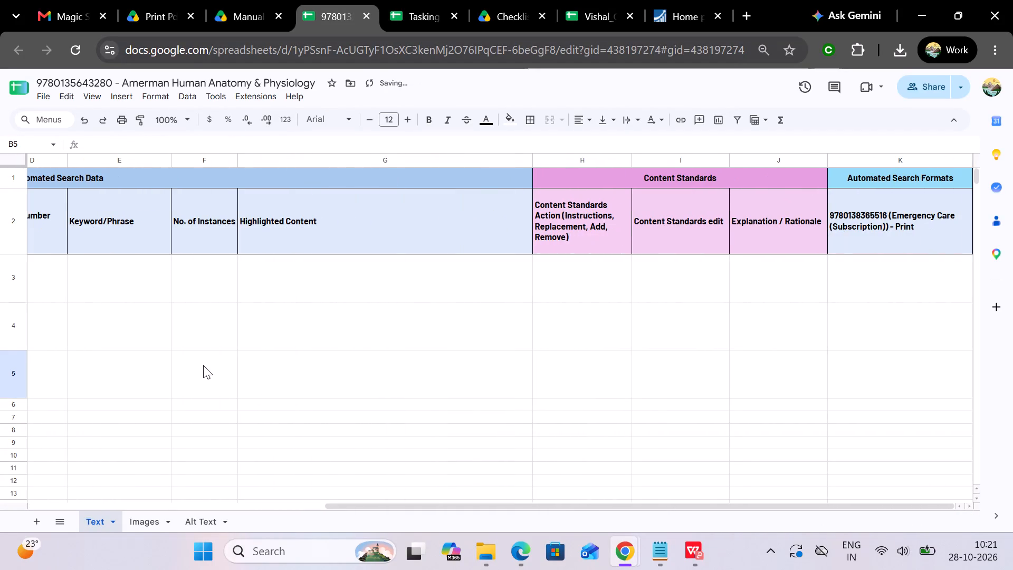
{"action": "scroll", "coordinate": [203, 365], "scroll_direction": "left", "scroll_amount": 1}
{"action": "left_click", "coordinate": [854, 212]}
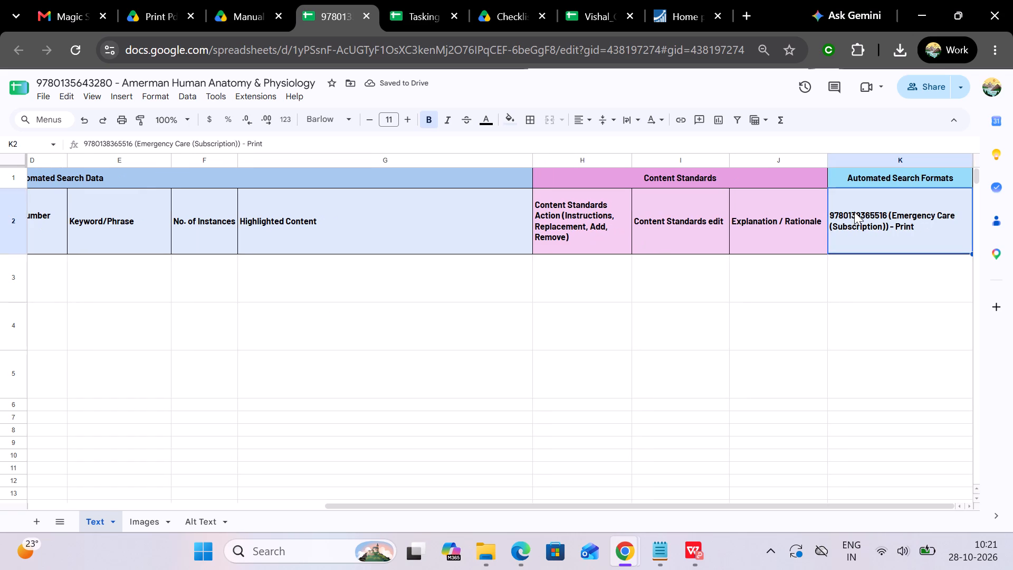
{"action": "key", "text": "BackSpace"}
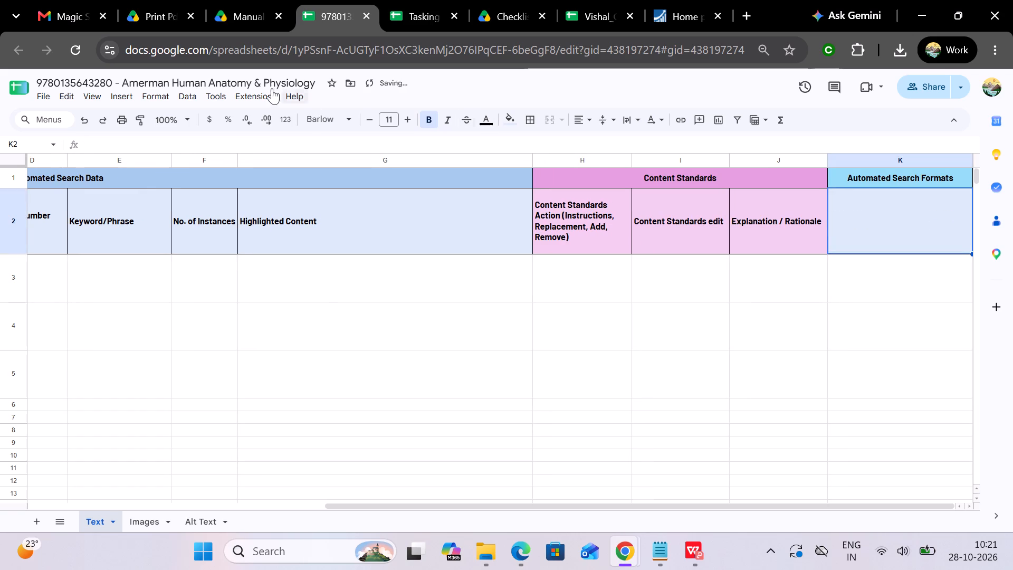
{"action": "left_click", "coordinate": [842, 224]}
{"action": "double_click", "coordinate": [842, 224]}
{"action": "key", "text": "super+v"}
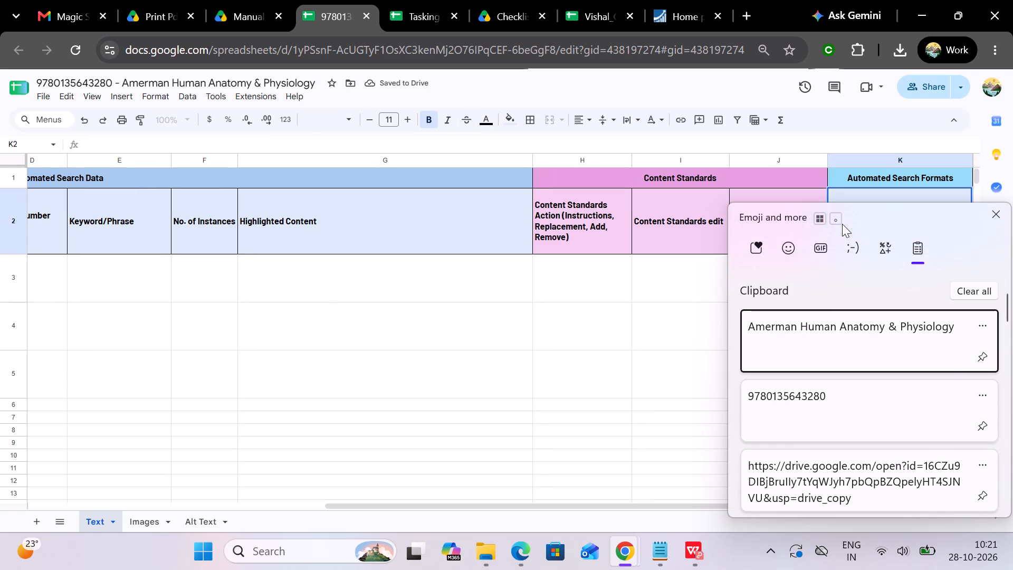
{"action": "left_click", "coordinate": [817, 392]}
{"action": "key", "text": "ctrl+v"}
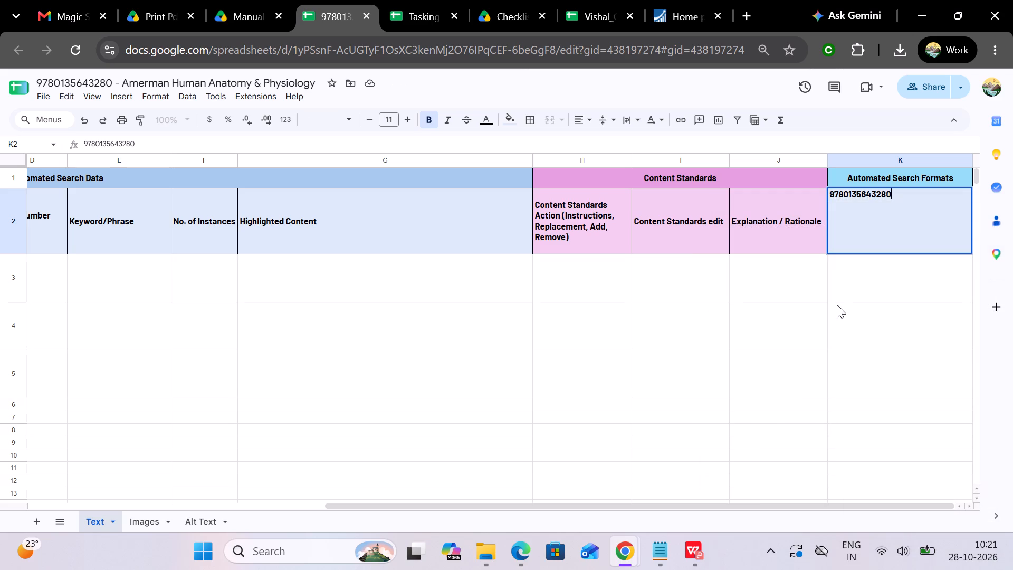
{"action": "key", "text": "space"}
{"action": "type", "text": "()"}
{"action": "key", "text": "Left"}
{"action": "left_click", "coordinate": [417, 23]}
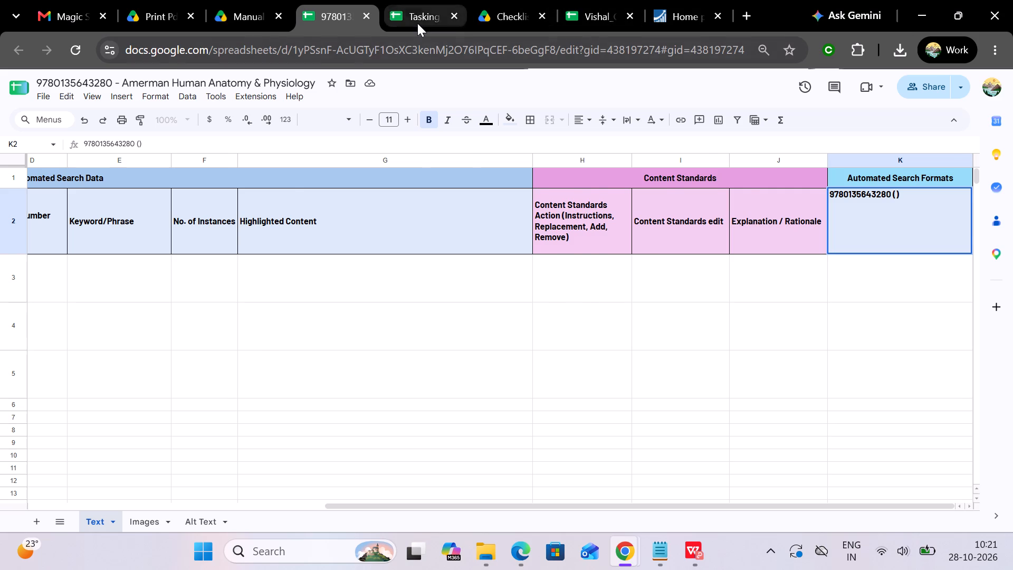
{"action": "key", "text": "Right"}
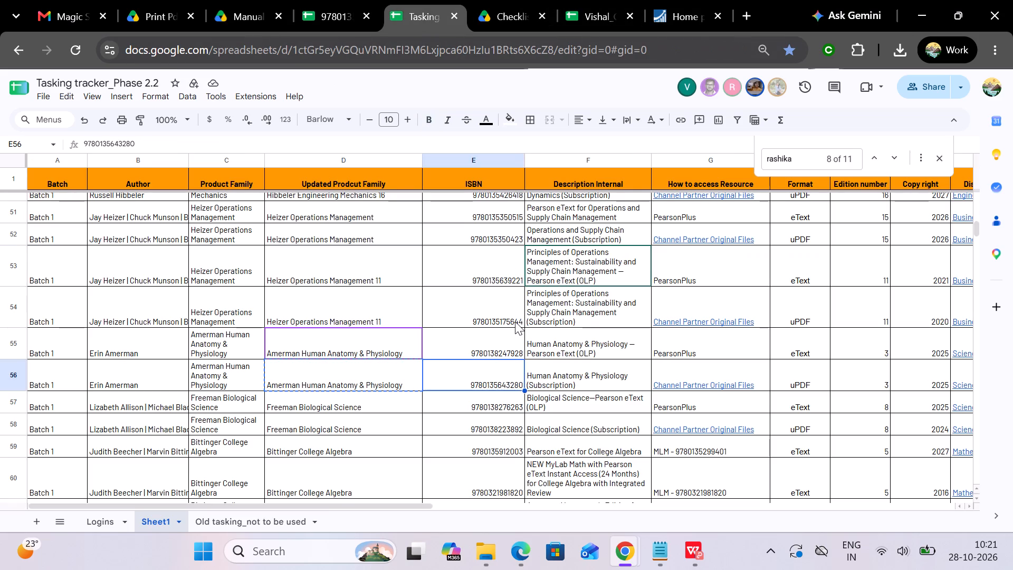
{"action": "key", "text": "Right"}
{"action": "key", "text": "ctrl+c"}
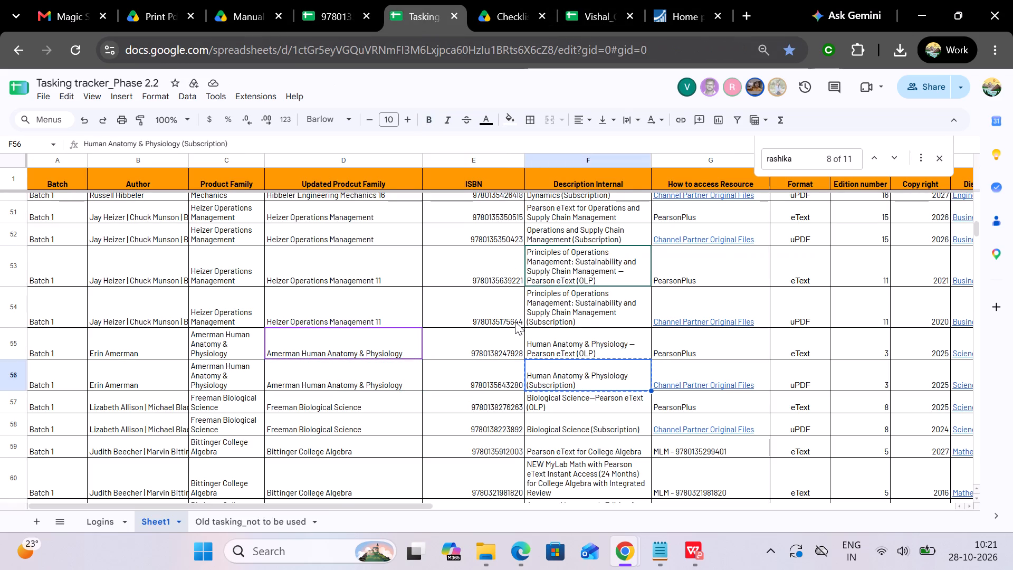
{"action": "left_click", "coordinate": [328, 12]}
{"action": "key", "text": "ctrl+v"}
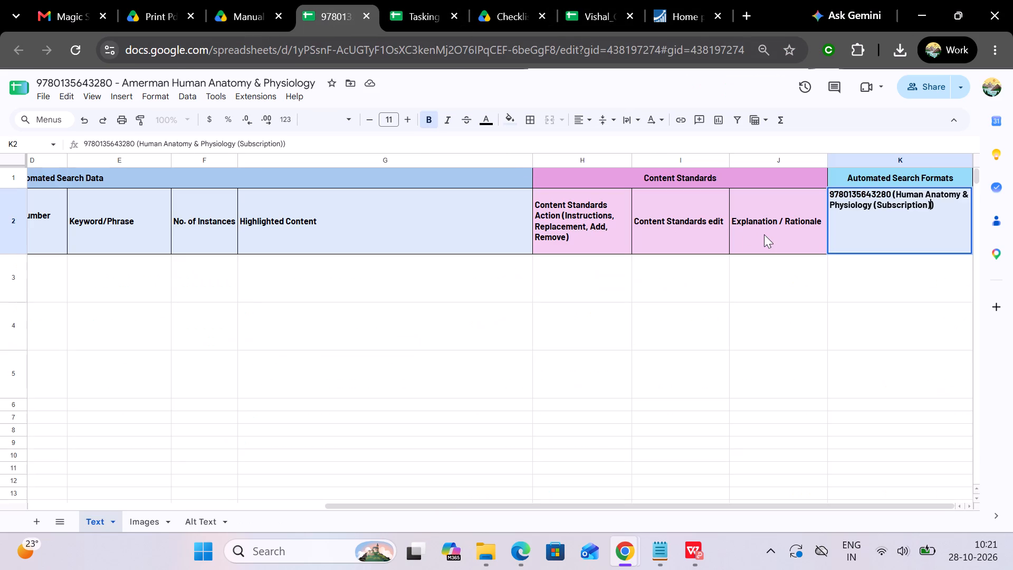
Append " - Print" after the closing parenthesis of the K2 header.
{"action": "key", "text": "Right"}
{"action": "key", "text": "Right"}
{"action": "key", "text": "space"}
{"action": "type", "text": "-"}
{"action": "key", "text": "space"}
{"action": "key", "text": "shift+o"}
{"action": "key", "text": "BackSpace"}
{"action": "key", "text": "shift+p"}
{"action": "type", "text": "rint"}
{"action": "key", "text": "Return"}
Copy the K2 header from the Text sheet over the old ISBN header in K2 of the Images sheet.
{"action": "scroll", "coordinate": [595, 261], "scroll_direction": "right", "scroll_amount": 3}
{"action": "scroll", "coordinate": [454, 357], "scroll_direction": "left", "scroll_amount": 2}
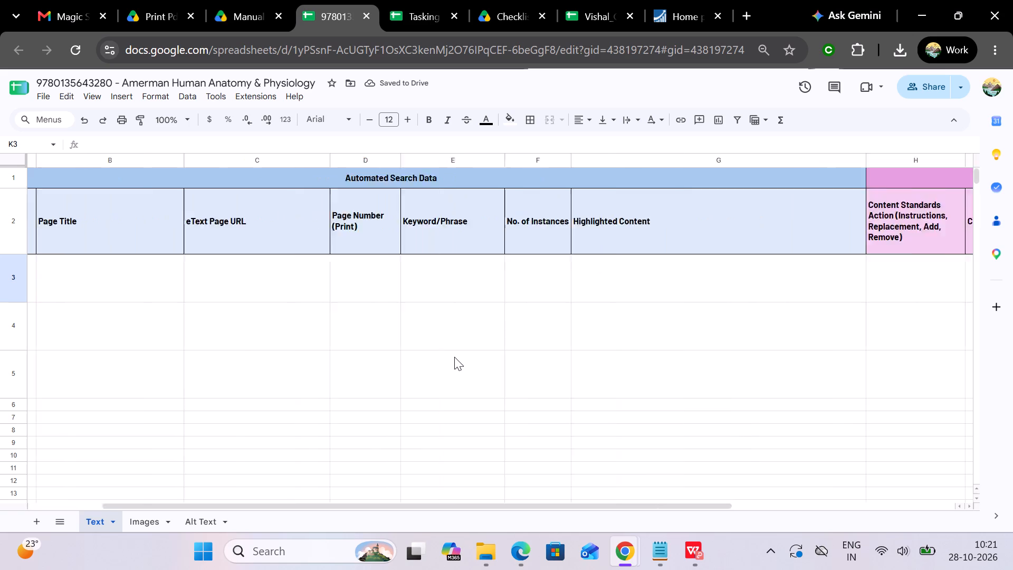
{"action": "scroll", "coordinate": [454, 357], "scroll_direction": "left", "scroll_amount": 1}
{"action": "left_click", "coordinate": [909, 211]}
{"action": "key", "text": "ctrl+c"}
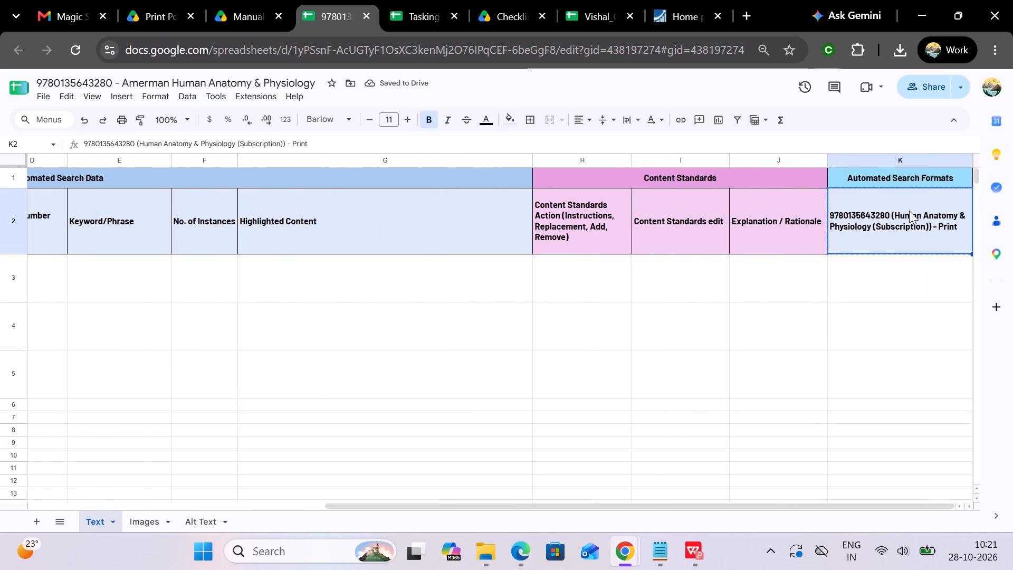
{"action": "left_click", "coordinate": [149, 511]}
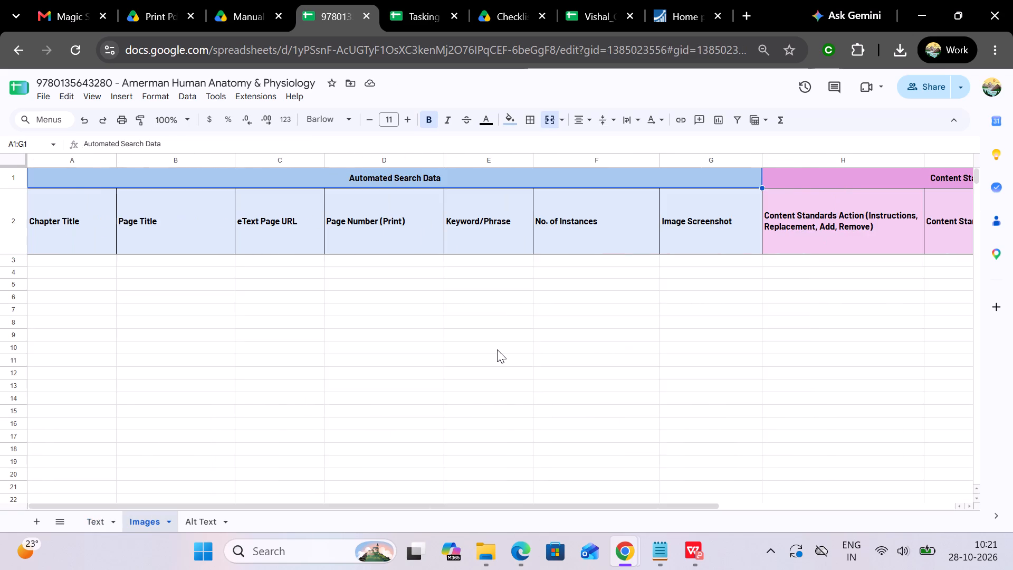
{"action": "scroll", "coordinate": [497, 349], "scroll_direction": "left", "scroll_amount": 4}
{"action": "left_click", "coordinate": [887, 211]}
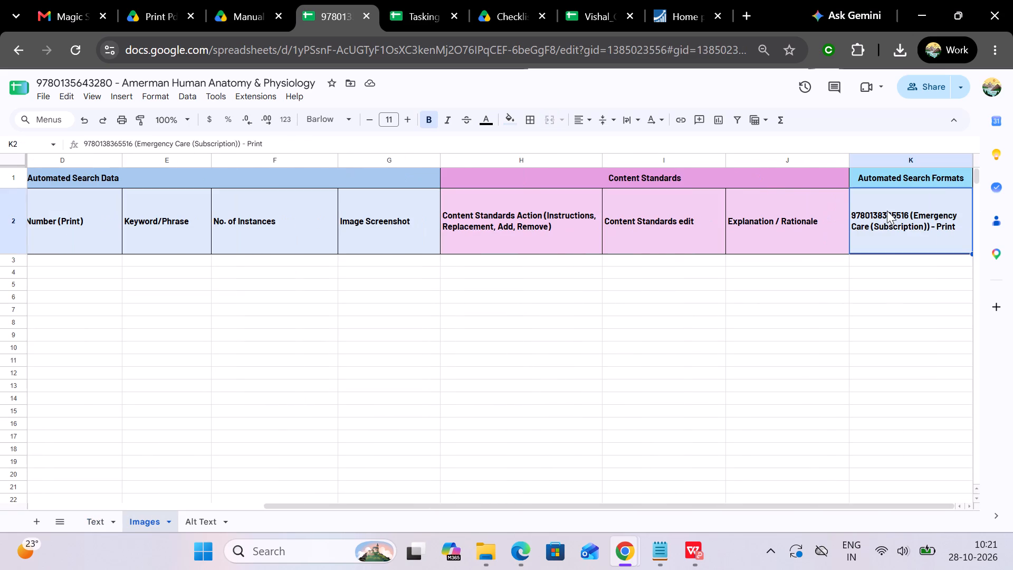
{"action": "key", "text": "ctrl+v"}
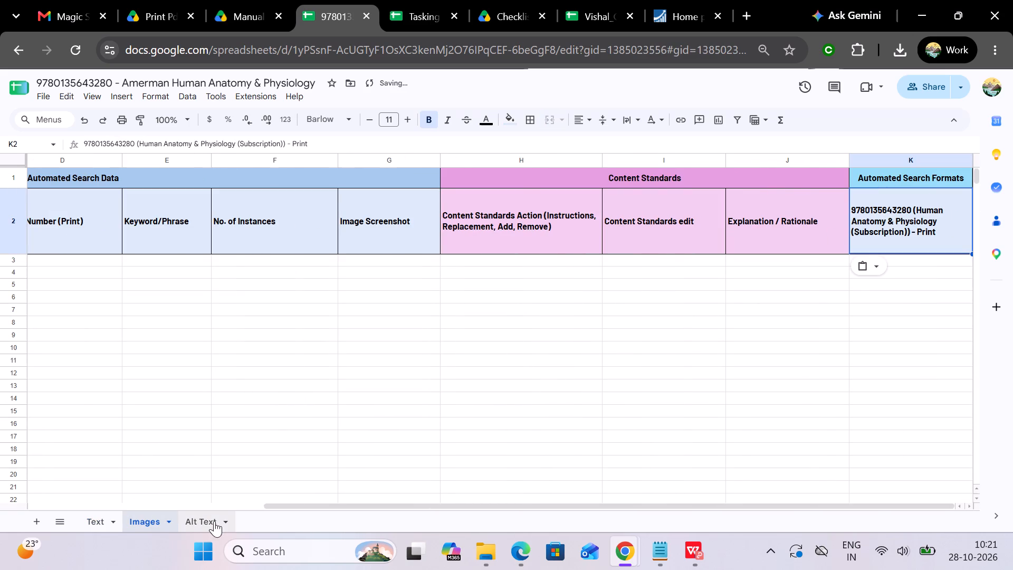
Paste the same ISBN header into M2, under Automated Search Formats, on the Alt Text sheet.
{"action": "left_click", "coordinate": [214, 521]}
{"action": "scroll", "coordinate": [490, 358], "scroll_direction": "left", "scroll_amount": 2}
{"action": "scroll", "coordinate": [826, 247], "scroll_direction": "left", "scroll_amount": 2}
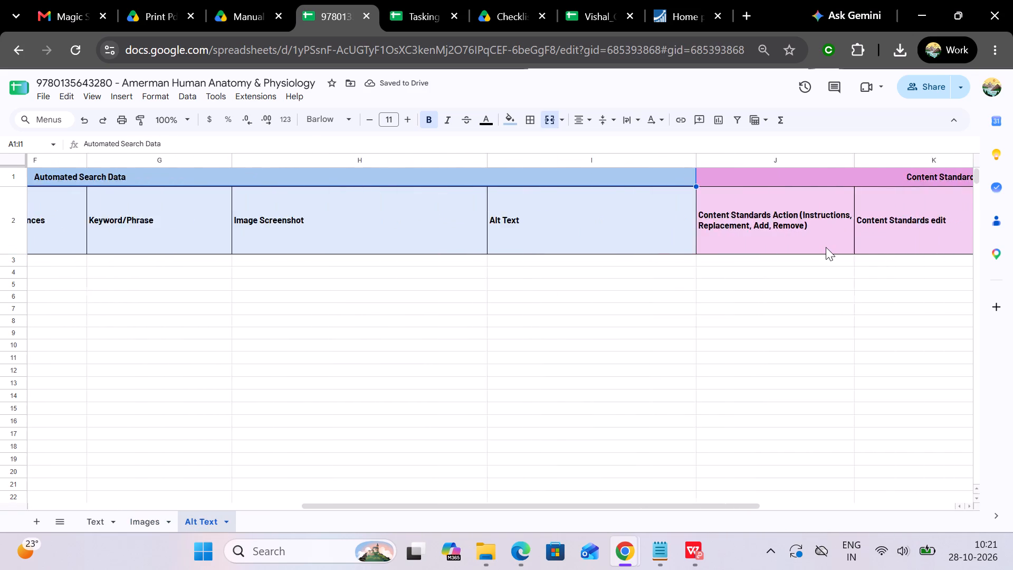
{"action": "scroll", "coordinate": [826, 247], "scroll_direction": "left", "scroll_amount": 3}
{"action": "left_click", "coordinate": [869, 228]}
{"action": "key", "text": "ctrl+v"}
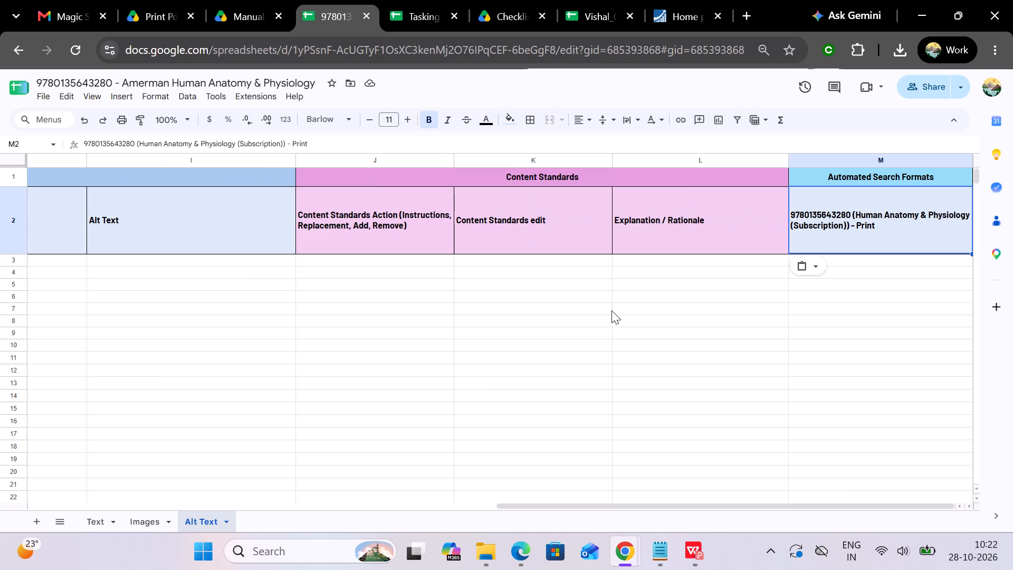
Rename the Alt Text sheet as BookMark.
{"action": "double_click", "coordinate": [207, 528]}
{"action": "key", "text": "BackSpace"}
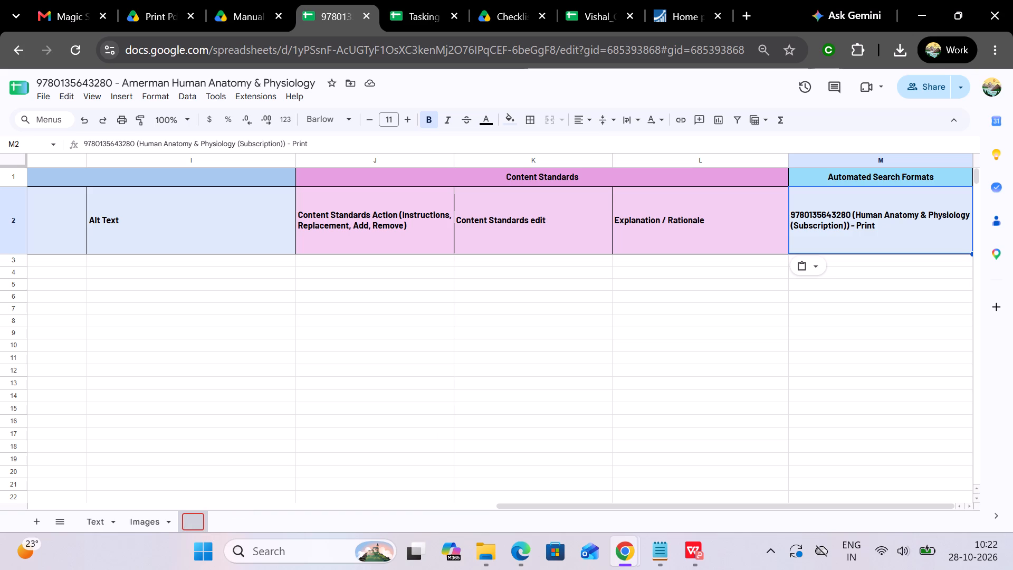
{"action": "type", "text": "Book"}
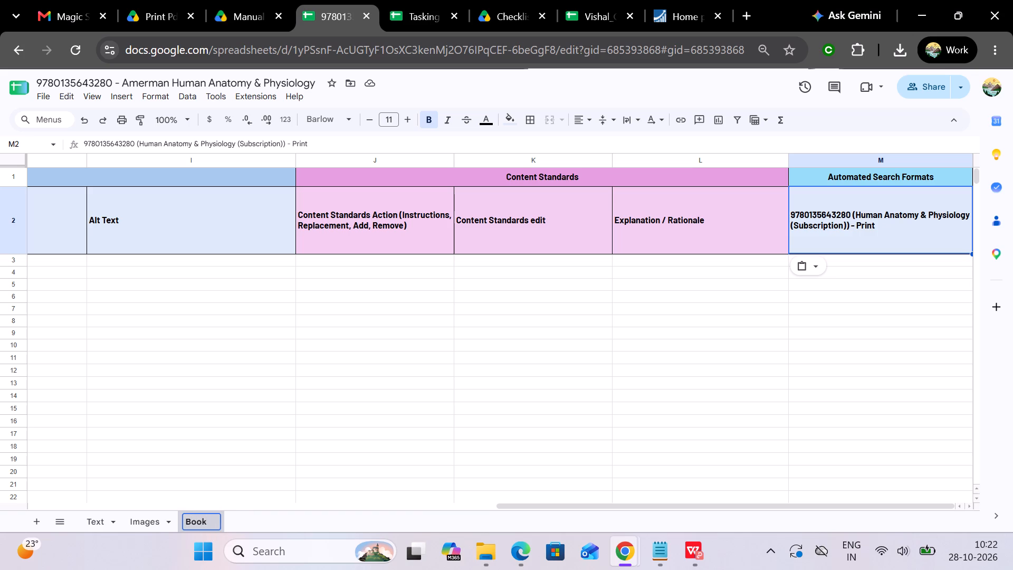
{"action": "type", "text": "Mark"}
{"action": "key", "text": "Return"}
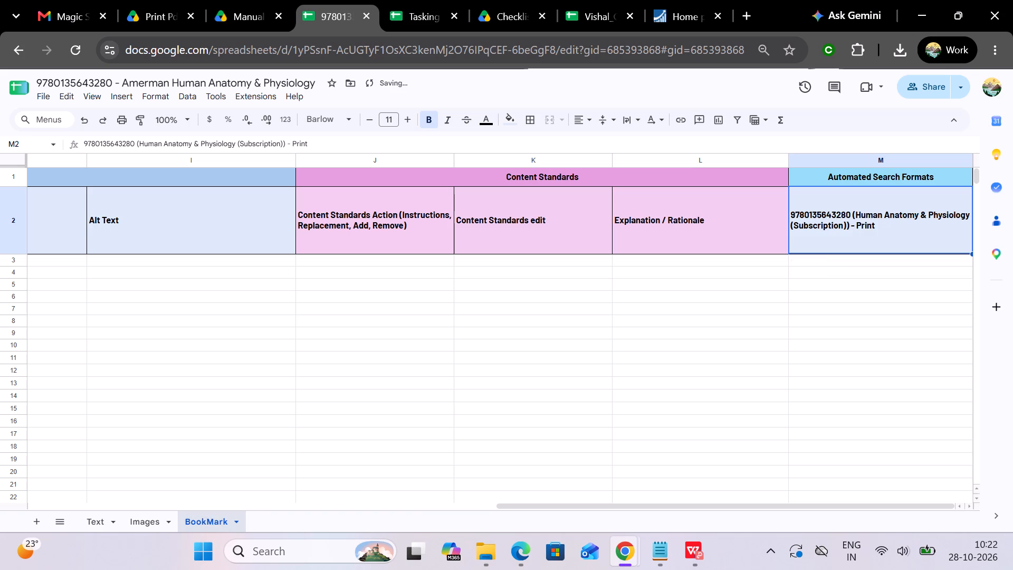
{"action": "left_click", "coordinate": [169, 420]}
{"action": "scroll", "coordinate": [169, 420], "scroll_direction": "right", "scroll_amount": 3}
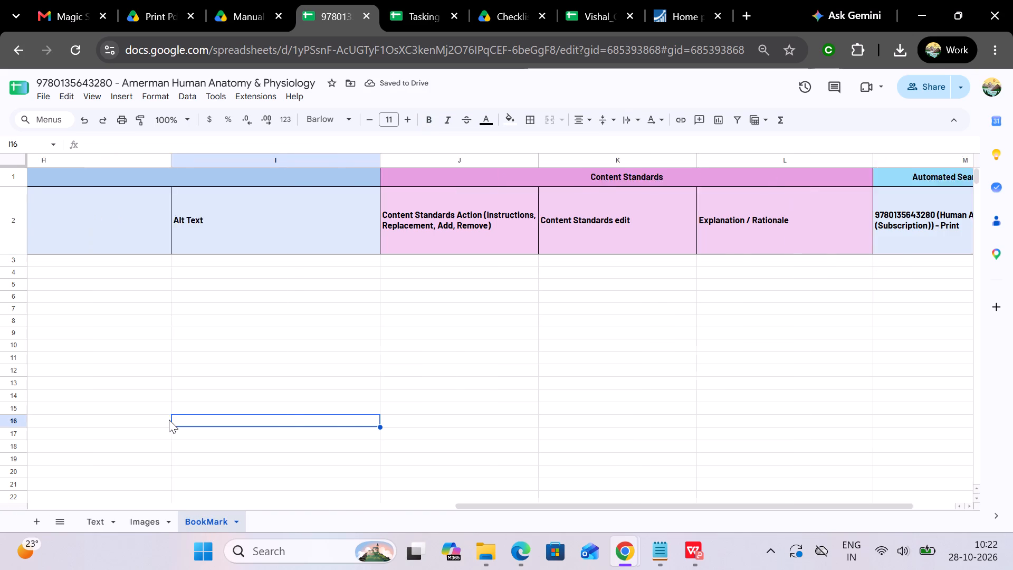
{"action": "scroll", "coordinate": [169, 420], "scroll_direction": "right", "scroll_amount": 2}
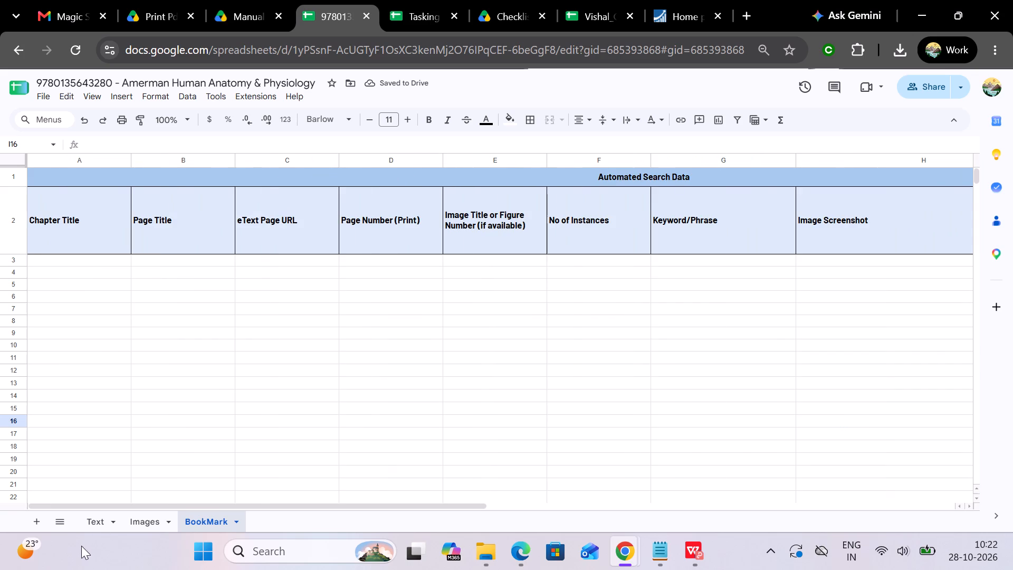
{"action": "left_click", "coordinate": [225, 21]}
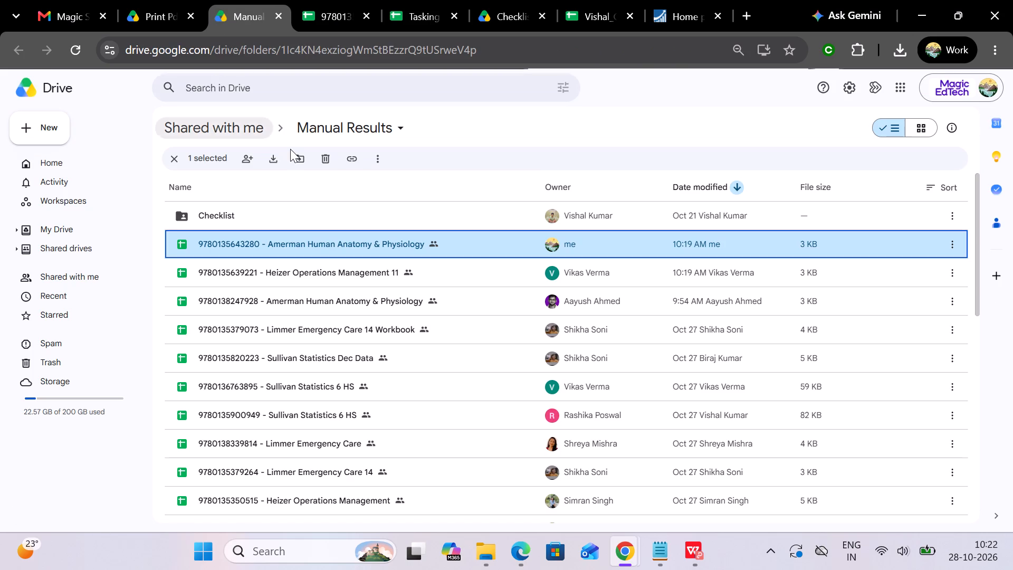
{"action": "scroll", "coordinate": [336, 339], "scroll_direction": "up", "scroll_amount": 2}
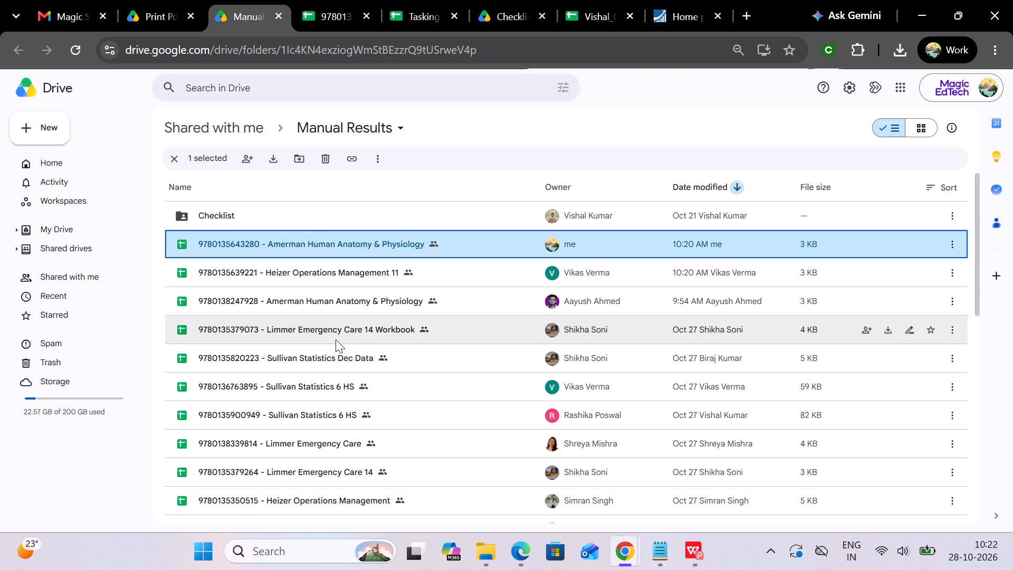
{"action": "scroll", "coordinate": [336, 339], "scroll_direction": "down", "scroll_amount": 1}
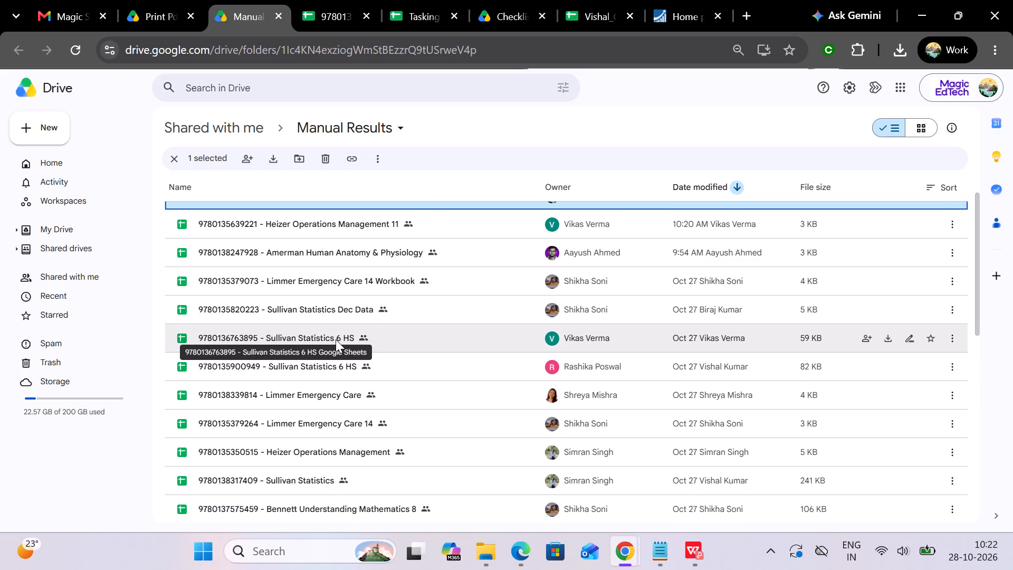
{"action": "scroll", "coordinate": [336, 339], "scroll_direction": "up", "scroll_amount": 3}
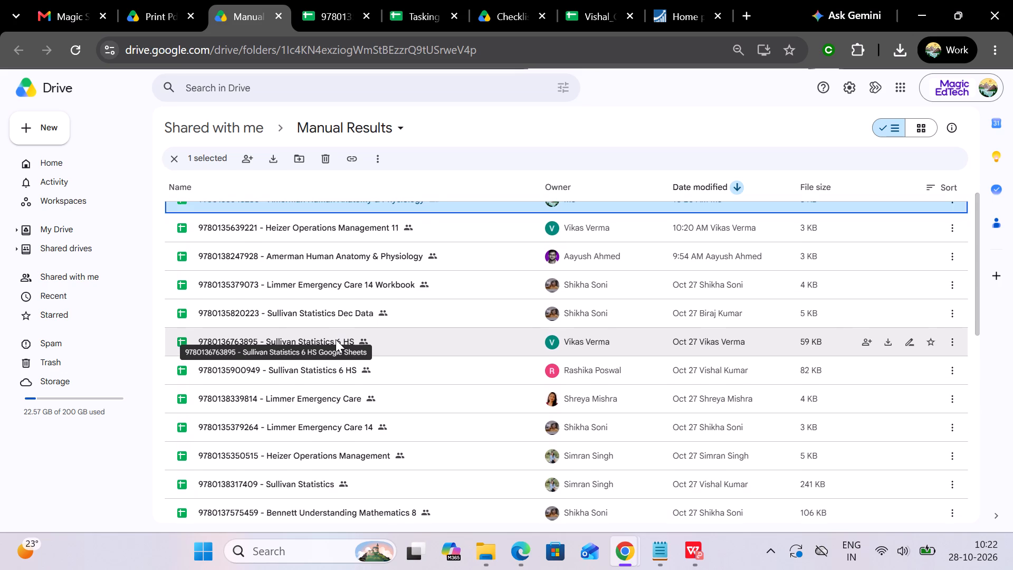
{"action": "scroll", "coordinate": [336, 339], "scroll_direction": "down", "scroll_amount": 5}
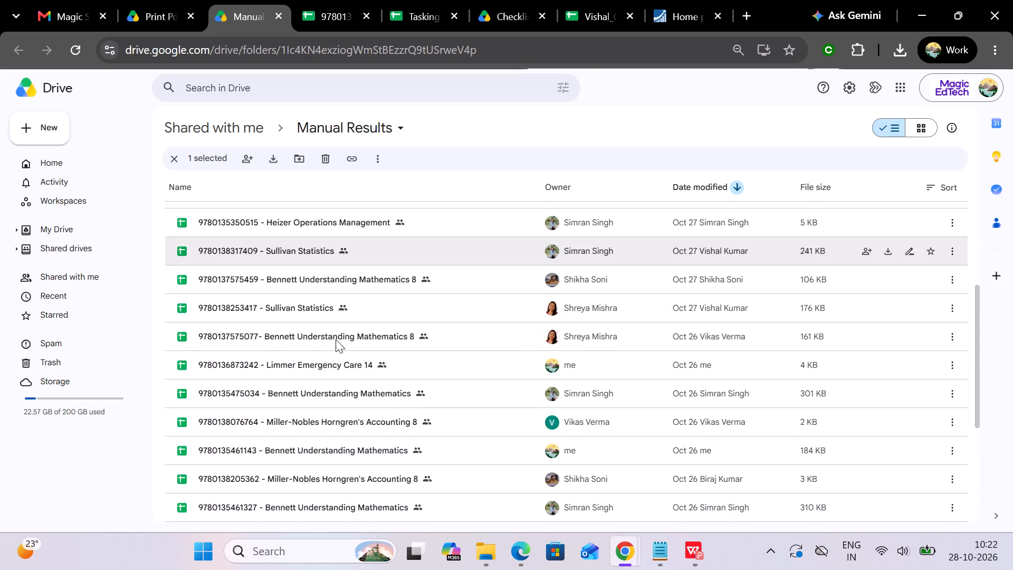
{"action": "scroll", "coordinate": [336, 339], "scroll_direction": "down", "scroll_amount": 1}
{"action": "left_click", "coordinate": [340, 357]}
{"action": "scroll", "coordinate": [340, 357], "scroll_direction": "down", "scroll_amount": 2}
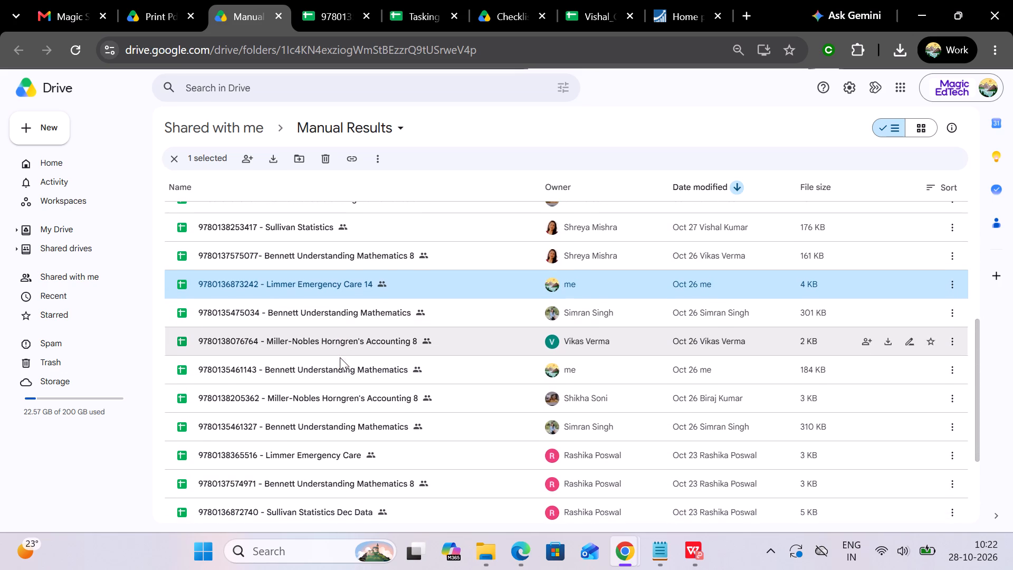
{"action": "double_click", "coordinate": [341, 370]}
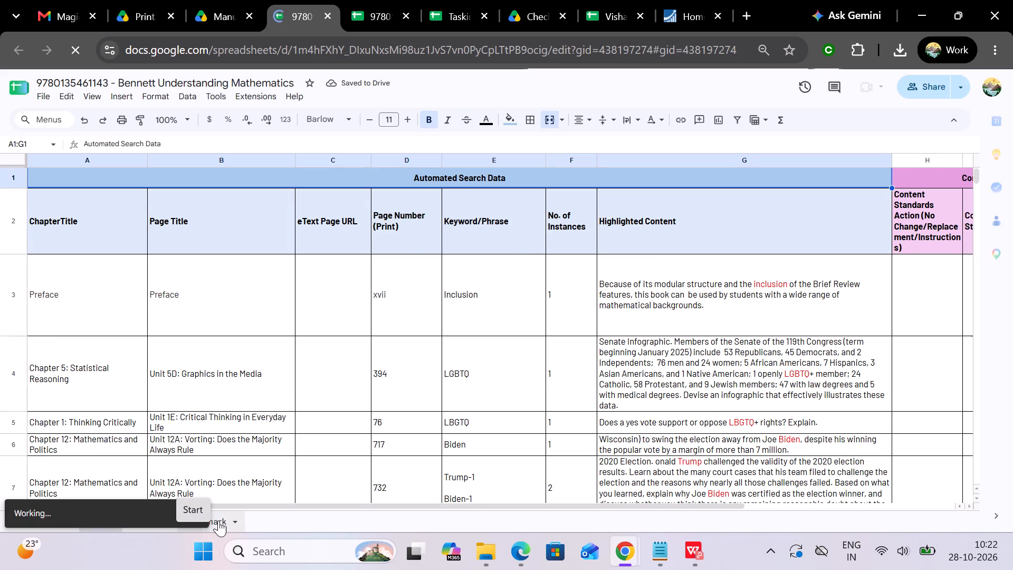
Examine the column headers on the Bookmark sheet of the Bennett Understanding Mathematics spreadsheet.
{"action": "left_click", "coordinate": [218, 520]}
{"action": "scroll", "coordinate": [357, 373], "scroll_direction": "left", "scroll_amount": 2}
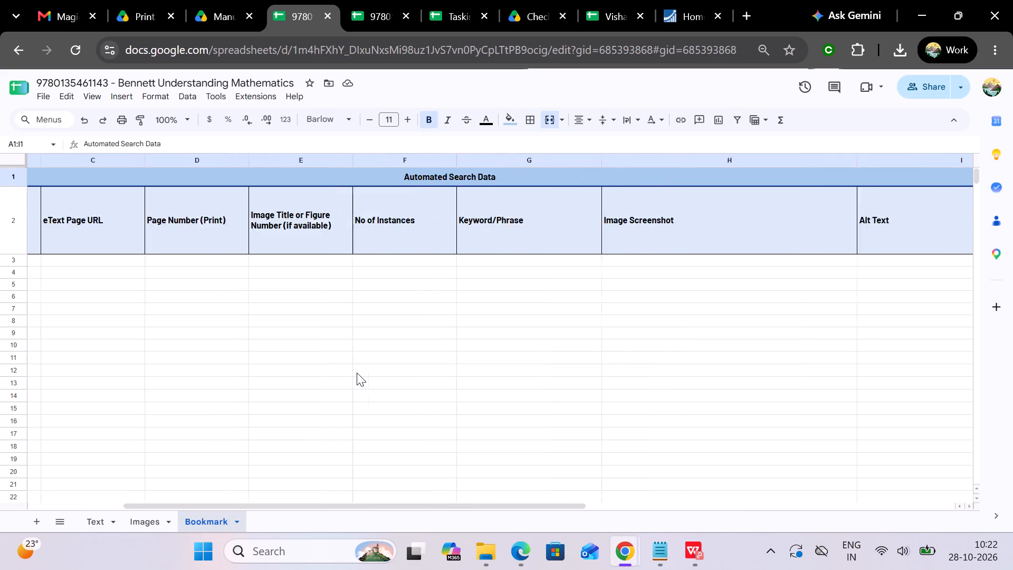
{"action": "scroll", "coordinate": [357, 373], "scroll_direction": "left", "scroll_amount": 3}
{"action": "scroll", "coordinate": [357, 373], "scroll_direction": "right", "scroll_amount": 2}
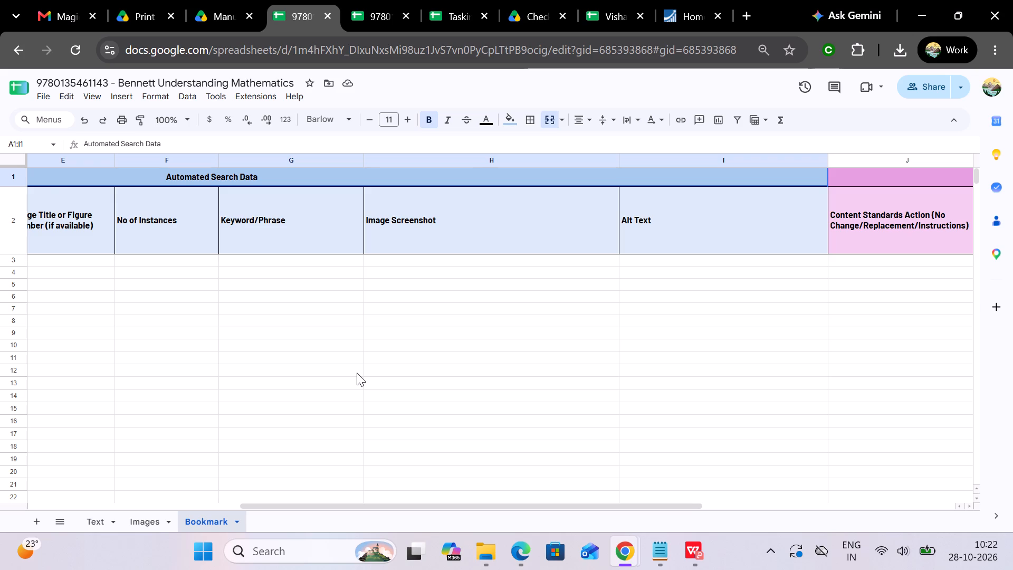
{"action": "scroll", "coordinate": [357, 373], "scroll_direction": "right", "scroll_amount": 2}
{"action": "left_click", "coordinate": [201, 21]}
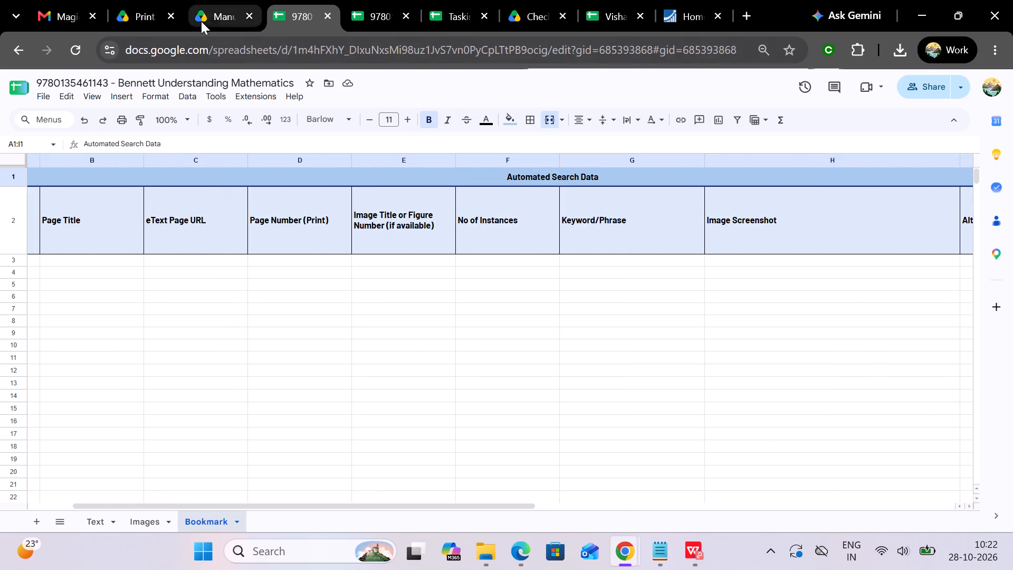
{"action": "scroll", "coordinate": [325, 272], "scroll_direction": "up", "scroll_amount": 2}
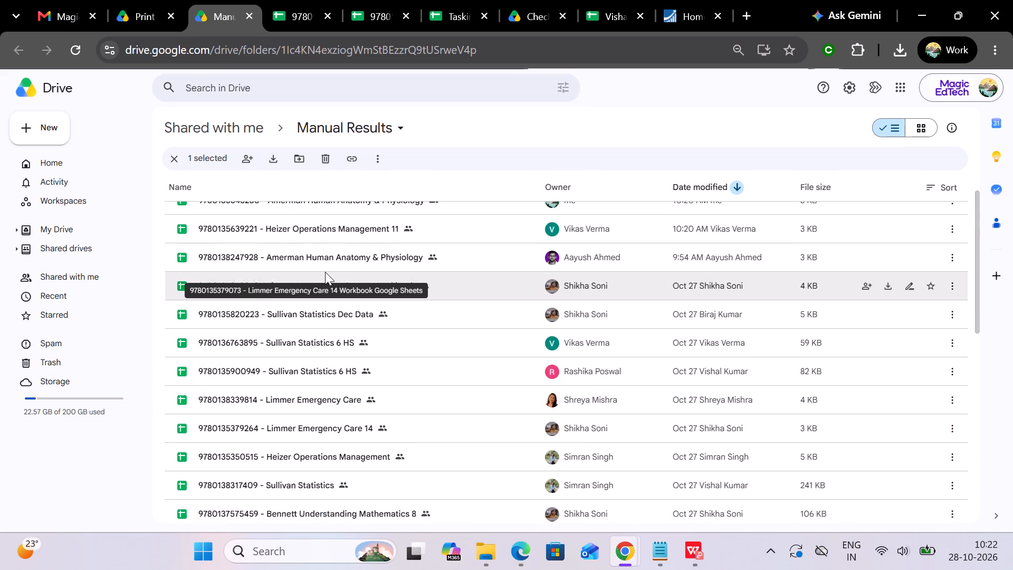
{"action": "scroll", "coordinate": [325, 272], "scroll_direction": "up", "scroll_amount": 1}
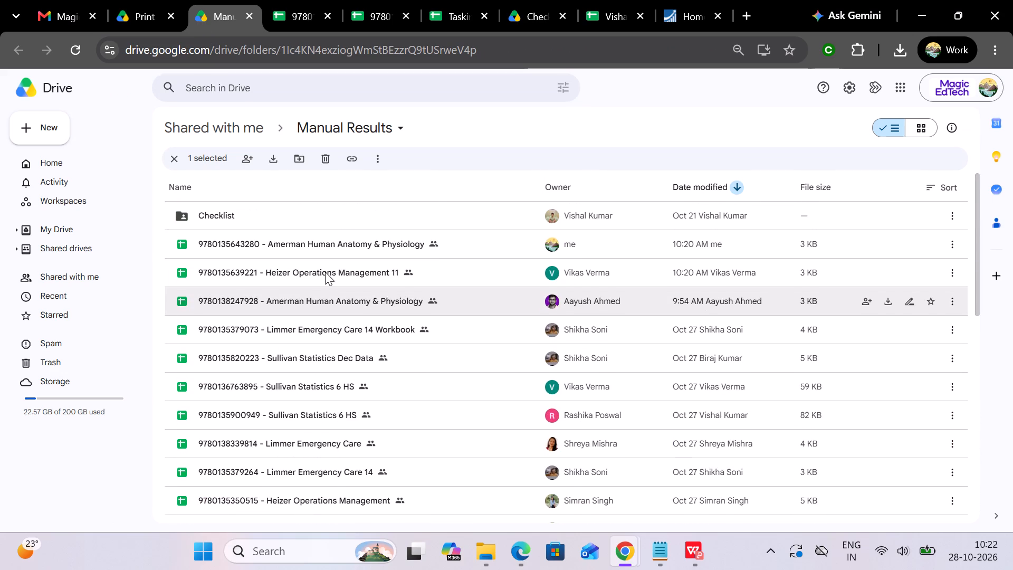
{"action": "scroll", "coordinate": [325, 272], "scroll_direction": "up", "scroll_amount": 1}
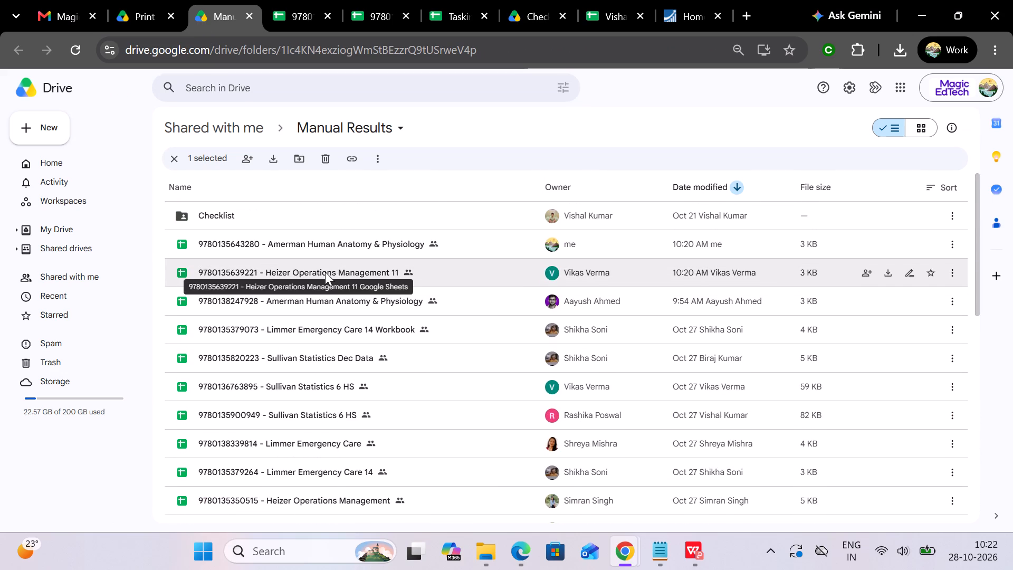
{"action": "scroll", "coordinate": [325, 272], "scroll_direction": "down", "scroll_amount": 2}
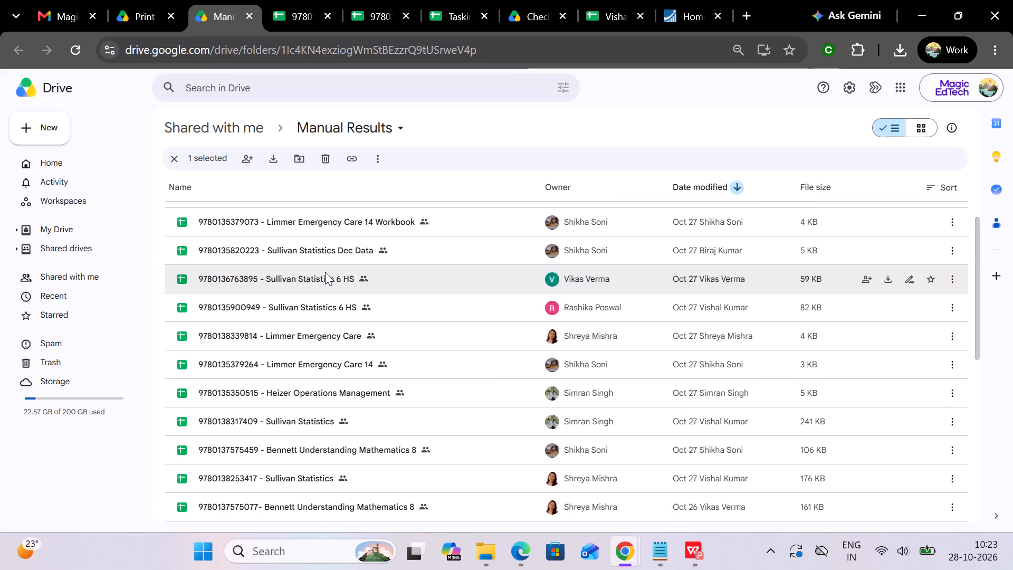
{"action": "scroll", "coordinate": [325, 272], "scroll_direction": "down", "scroll_amount": 1}
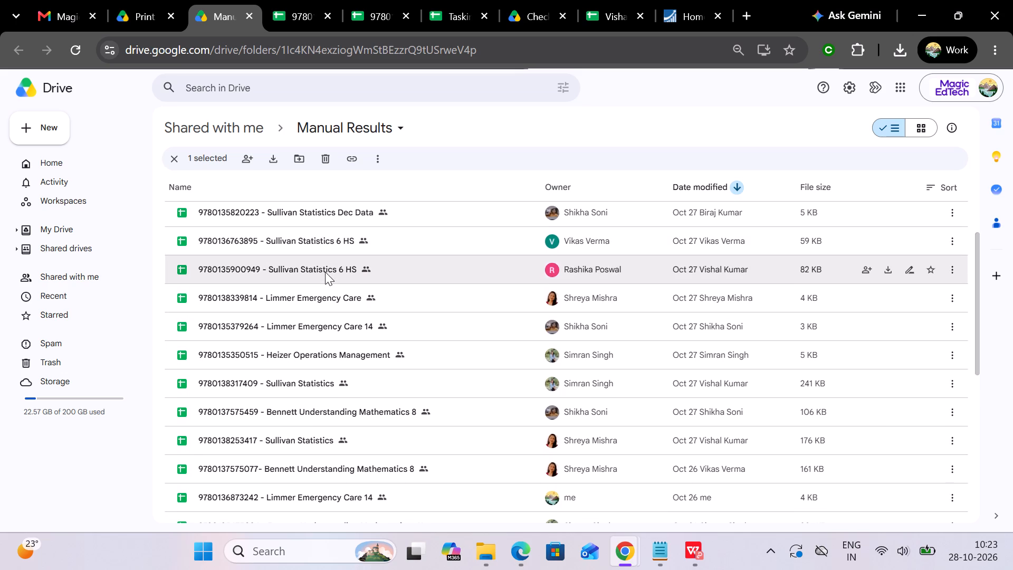
{"action": "scroll", "coordinate": [325, 272], "scroll_direction": "down", "scroll_amount": 2}
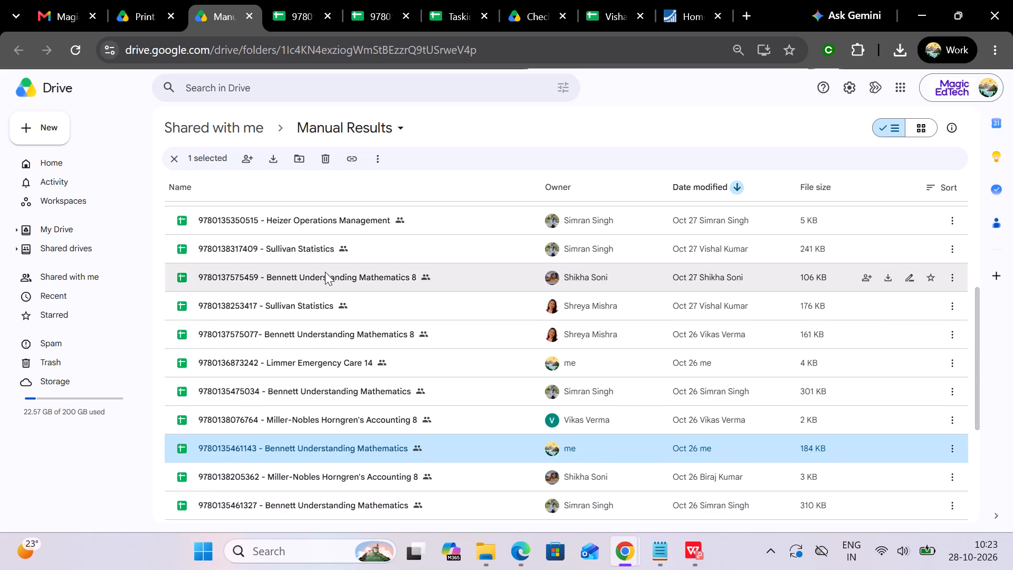
{"action": "scroll", "coordinate": [325, 272], "scroll_direction": "down", "scroll_amount": 3}
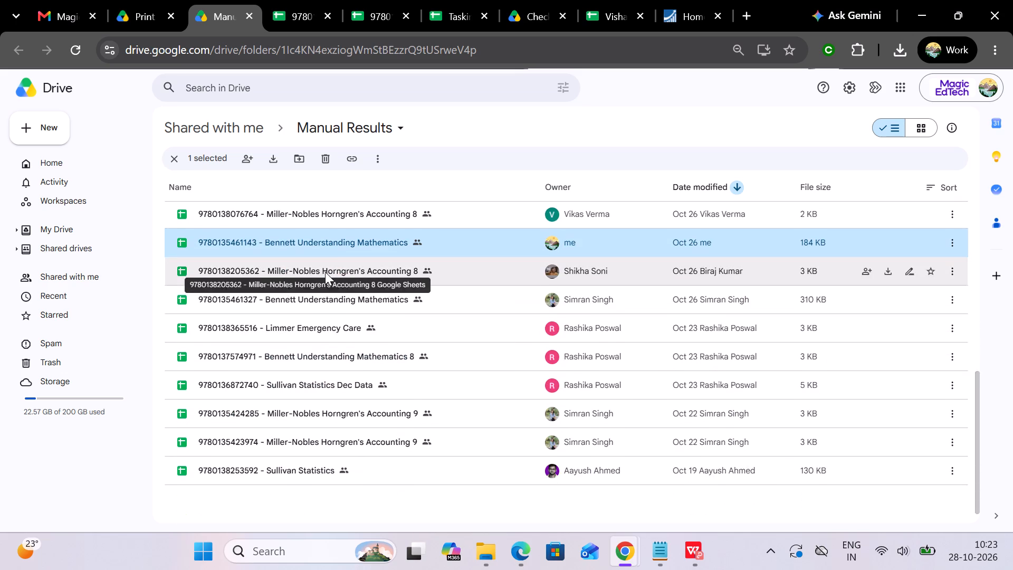
{"action": "scroll", "coordinate": [325, 272], "scroll_direction": "down", "scroll_amount": 1}
{"action": "double_click", "coordinate": [386, 441]}
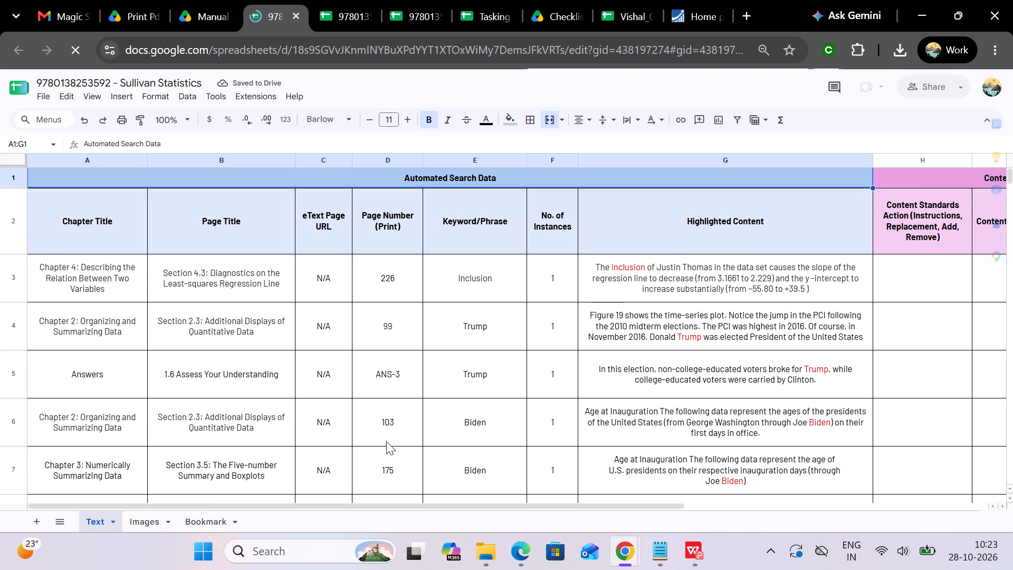
Examine the column headers on the Bookmark sheet of the Sullivan Statistics spreadsheet.
{"action": "left_click", "coordinate": [231, 521]}
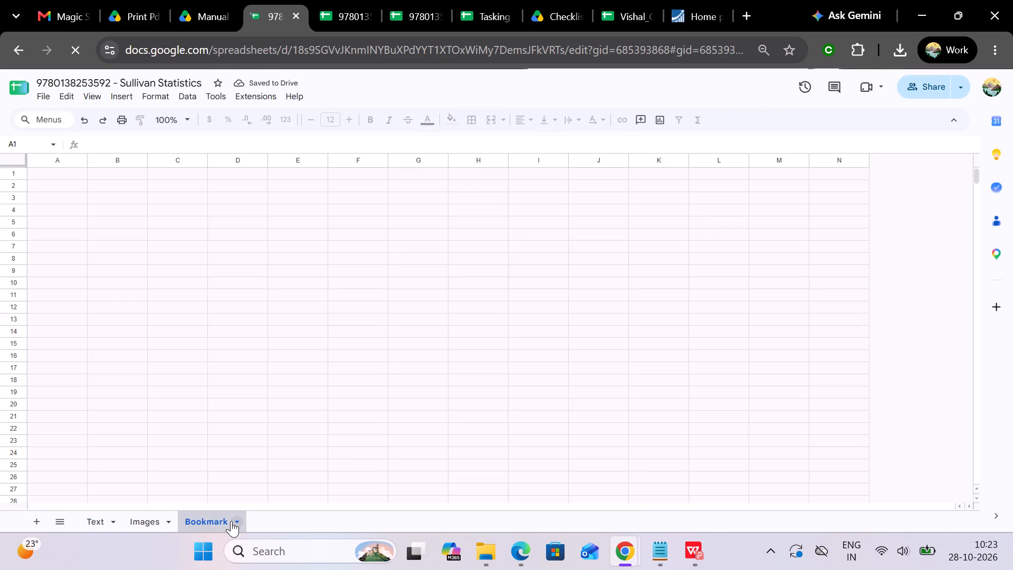
{"action": "scroll", "coordinate": [404, 409], "scroll_direction": "left", "scroll_amount": 3}
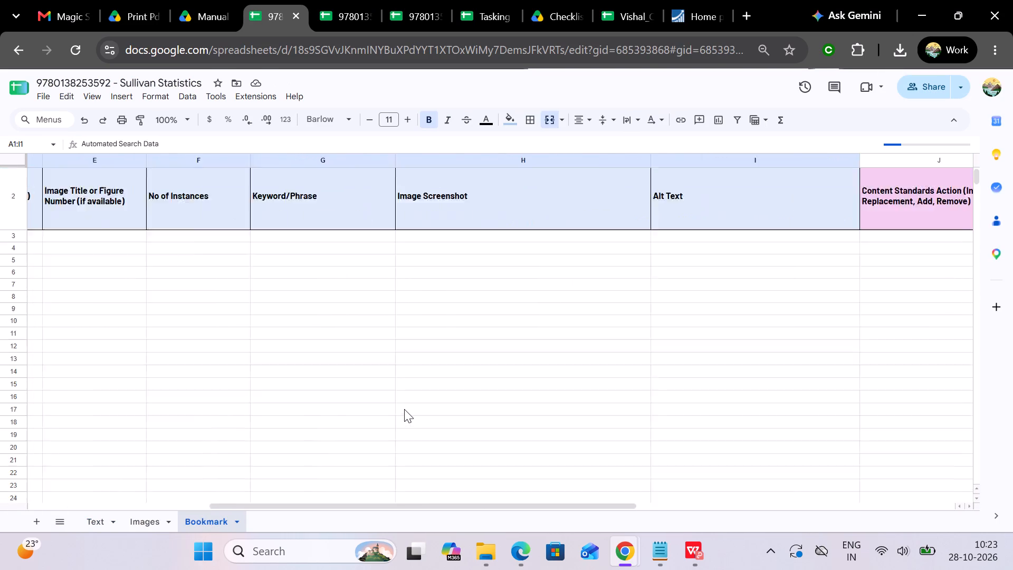
{"action": "scroll", "coordinate": [404, 409], "scroll_direction": "up", "scroll_amount": 4}
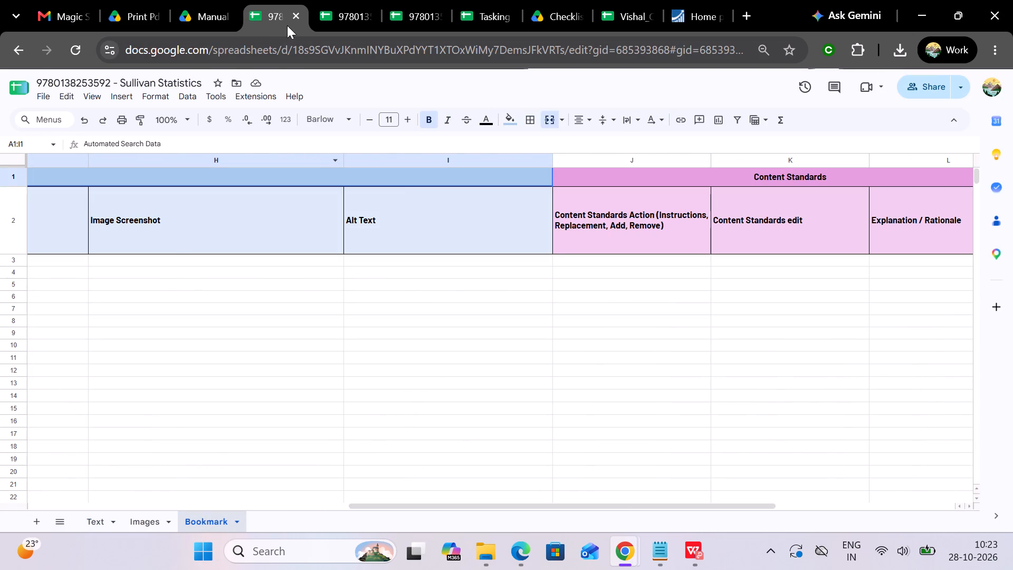
Close the Sullivan Statistics and Bennett Understanding Mathematics spreadsheets and return to the Amerman Human Anatomy & Physiology spreadsheet.
{"action": "left_click", "coordinate": [298, 17]}
{"action": "left_click", "coordinate": [270, 12]}
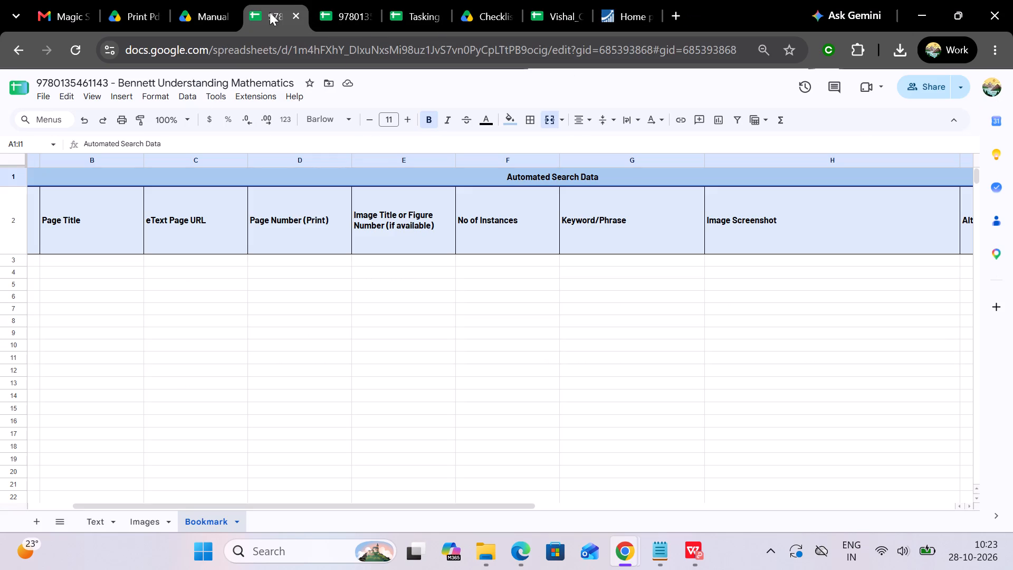
{"action": "left_click", "coordinate": [299, 14]}
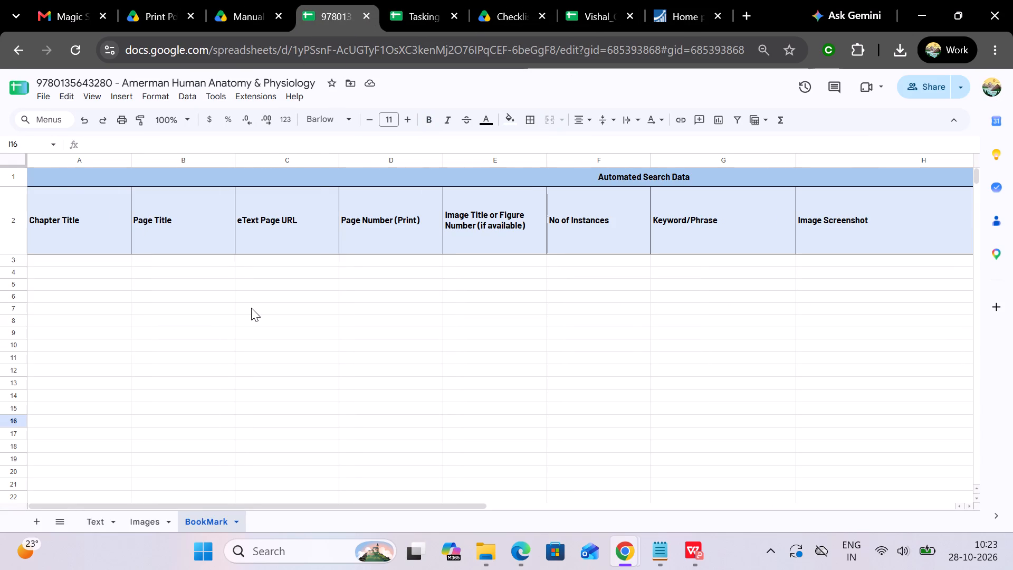
Review the headers and cleared rows on the BookMark, Text and Images sheets of the Amerman spreadsheet.
{"action": "scroll", "coordinate": [251, 308], "scroll_direction": "left", "scroll_amount": 6}
{"action": "scroll", "coordinate": [251, 308], "scroll_direction": "up", "scroll_amount": 1}
{"action": "scroll", "coordinate": [251, 308], "scroll_direction": "right", "scroll_amount": 2}
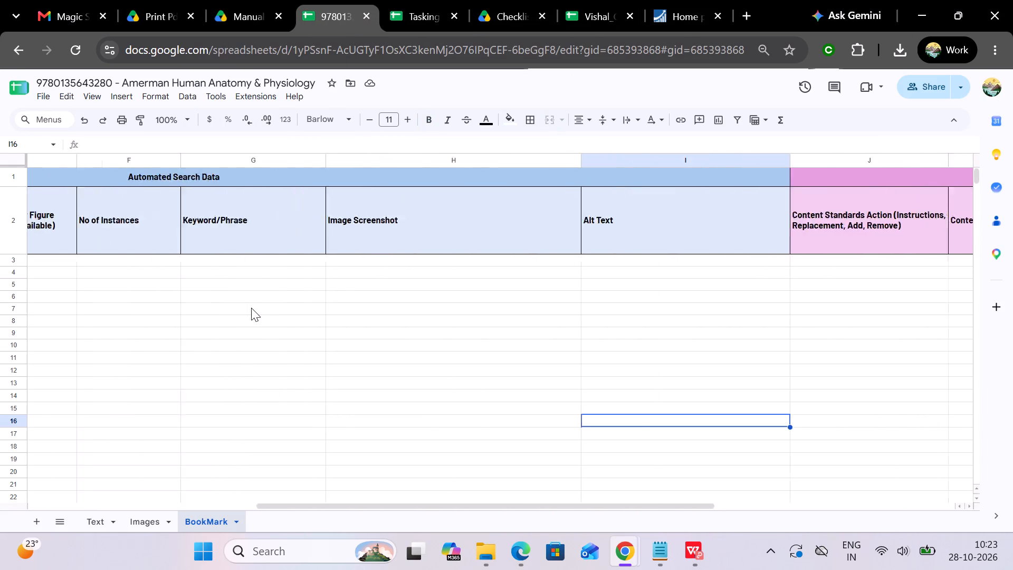
{"action": "scroll", "coordinate": [251, 308], "scroll_direction": "right", "scroll_amount": 2}
{"action": "left_click", "coordinate": [103, 518]}
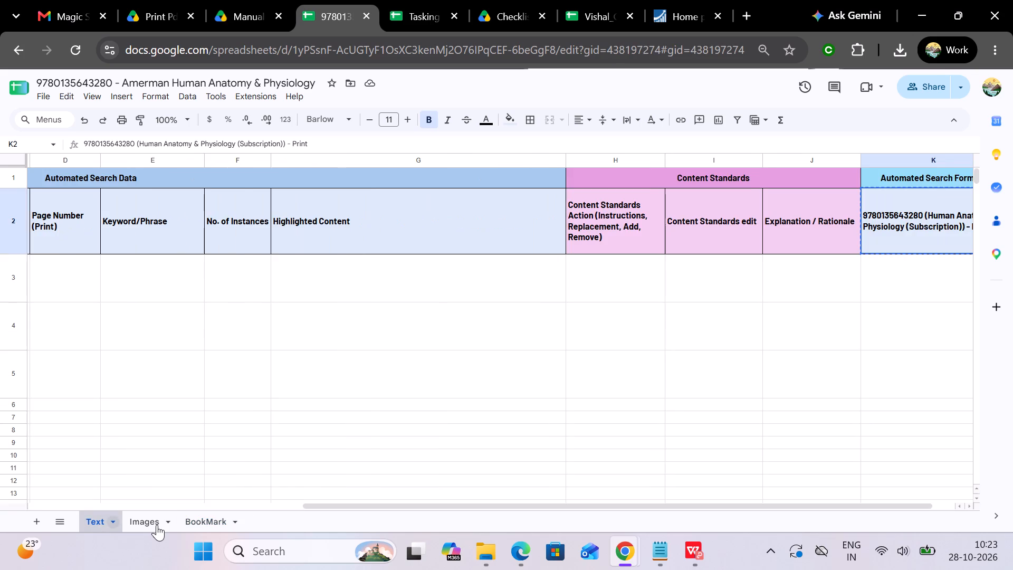
{"action": "left_click", "coordinate": [157, 525]}
{"action": "left_click", "coordinate": [97, 516]}
{"action": "scroll", "coordinate": [136, 367], "scroll_direction": "right", "scroll_amount": 5}
{"action": "left_click", "coordinate": [60, 266]}
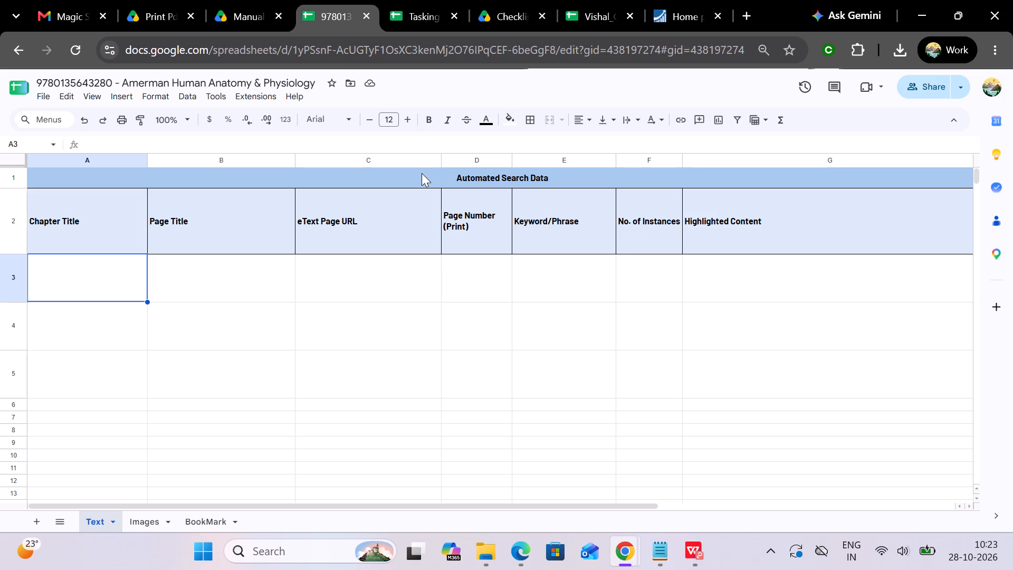
{"action": "left_click", "coordinate": [153, 511]}
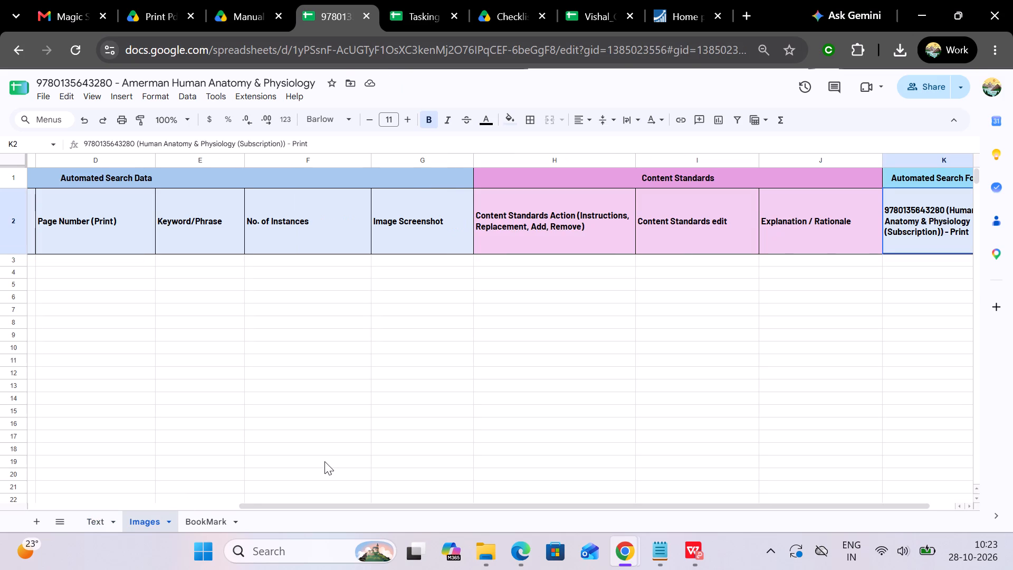
{"action": "scroll", "coordinate": [324, 461], "scroll_direction": "right", "scroll_amount": 2}
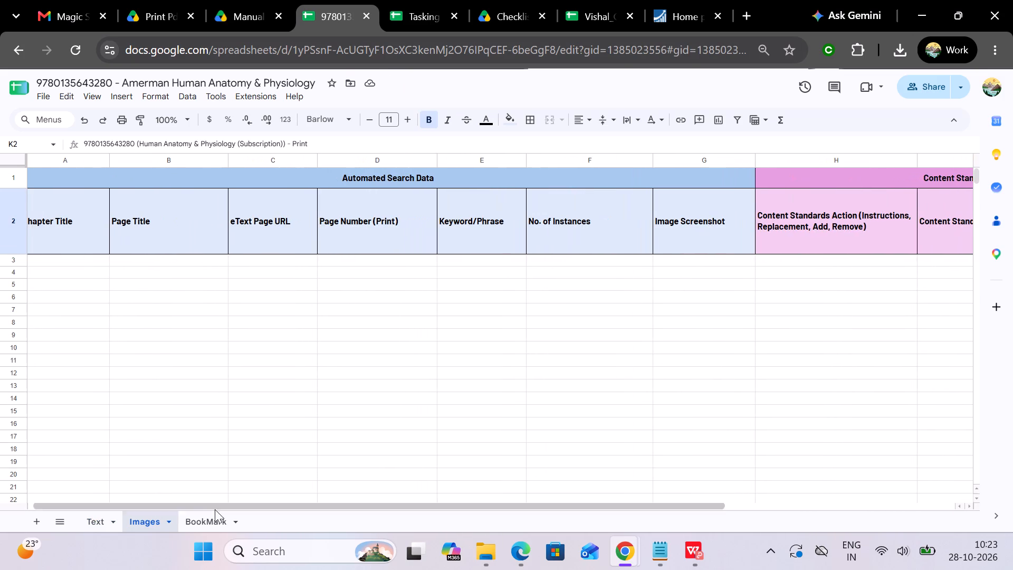
{"action": "left_click", "coordinate": [201, 514]}
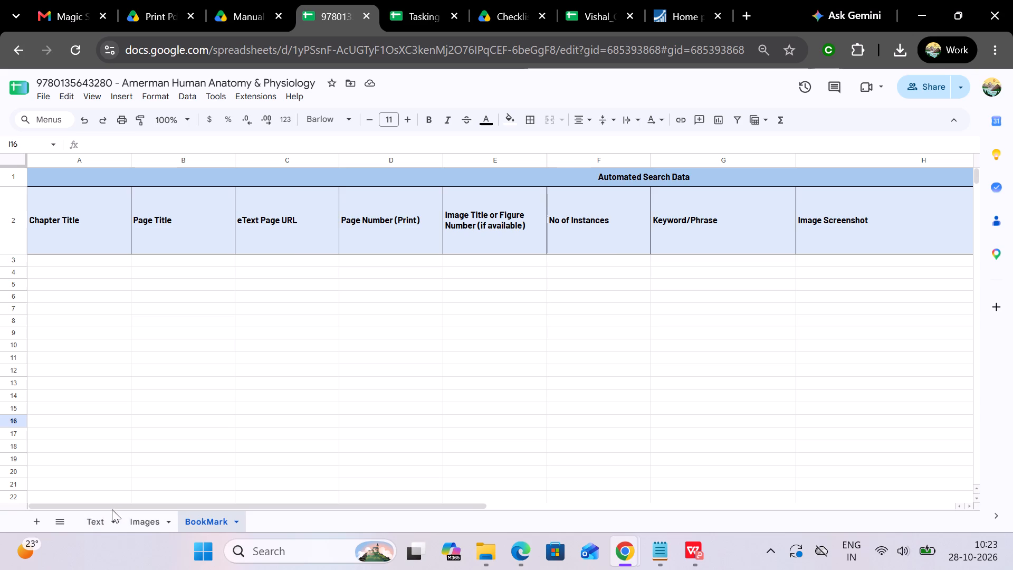
{"action": "left_click", "coordinate": [109, 516]}
{"action": "left_click", "coordinate": [177, 392]}
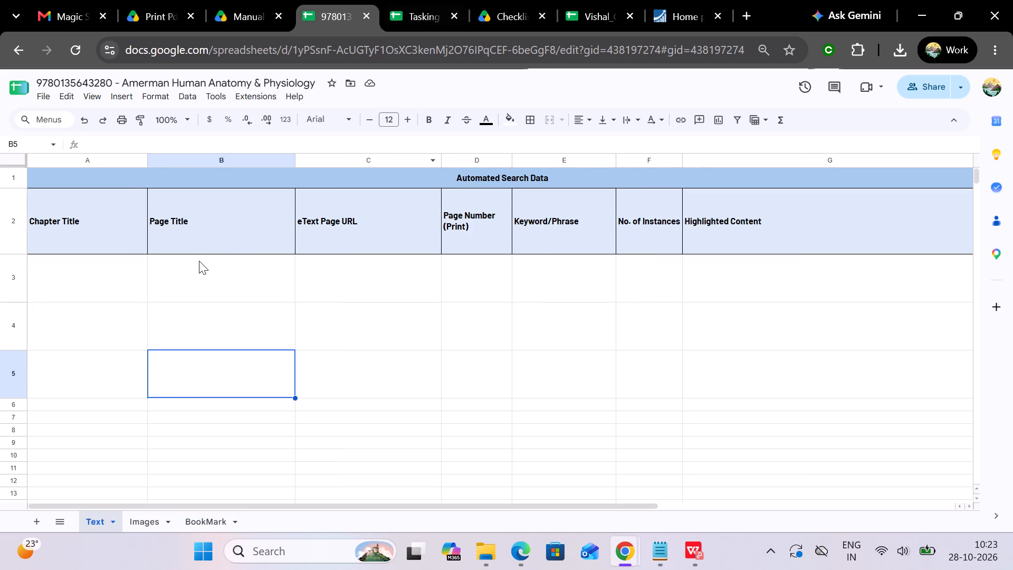
{"action": "left_click", "coordinate": [106, 294]}
Copy the page title "MODULE 3.1 | Introduction to Cells" from page 75 of the PDF into B3 of the Text sheet.
{"action": "key", "text": "alt+Tab"}
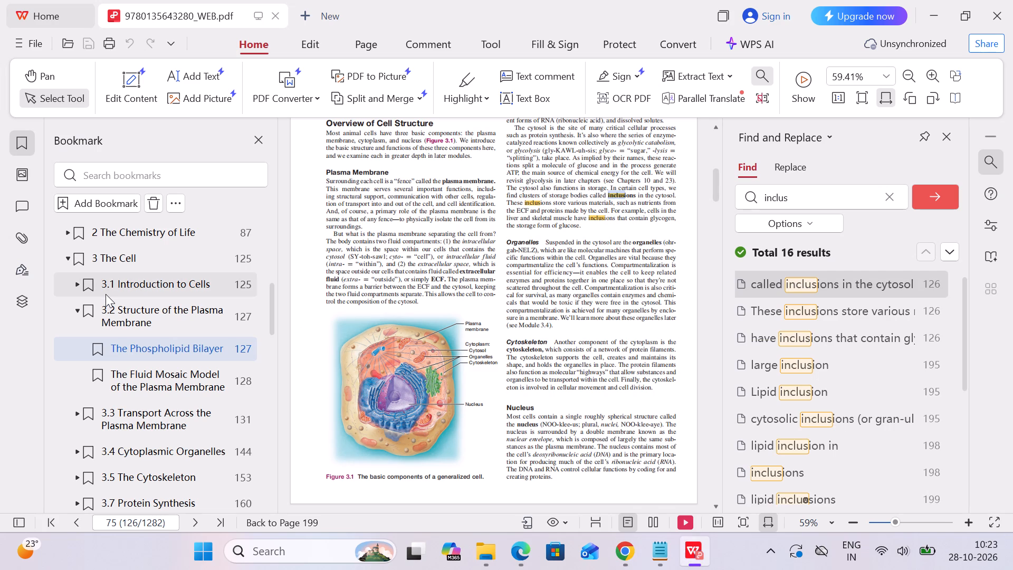
{"action": "key", "text": "alt+Tab"}
{"action": "key", "text": "alt+Tab"}
{"action": "left_click", "coordinate": [267, 148]}
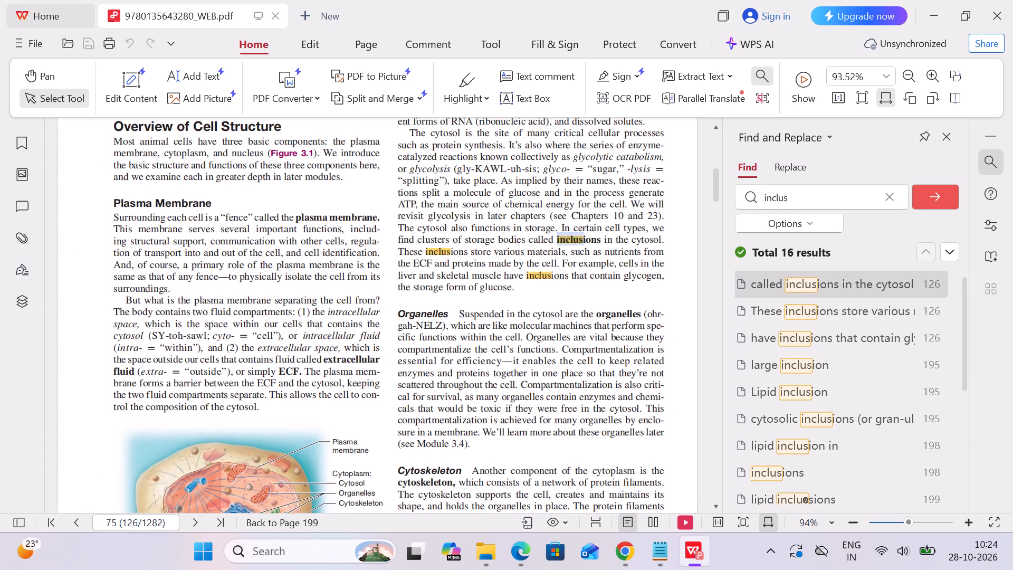
{"action": "scroll", "coordinate": [391, 293], "scroll_direction": "up", "scroll_amount": 1}
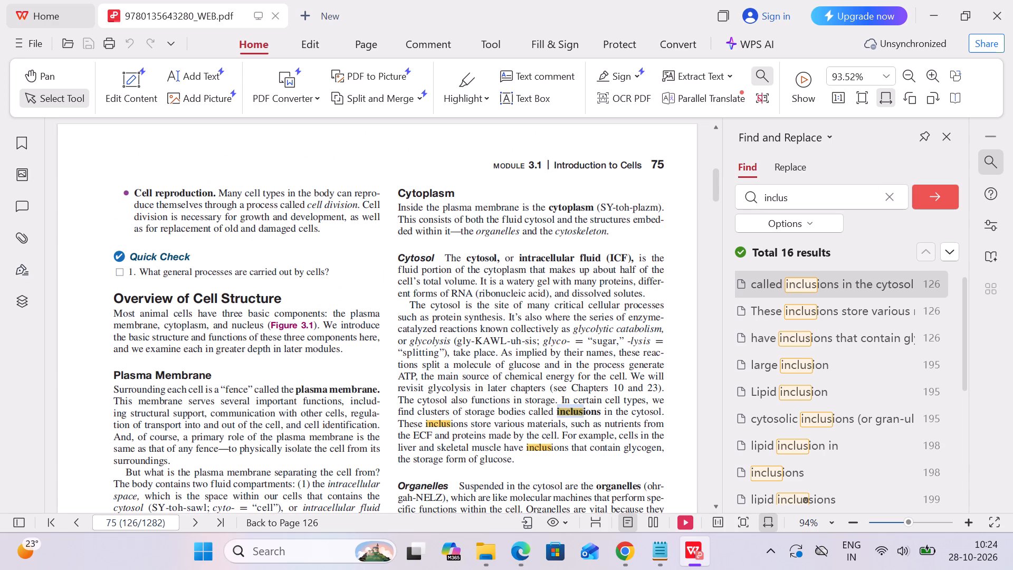
{"action": "left_click_drag", "start_coordinate": [495, 169], "coordinate": [523, 172]}
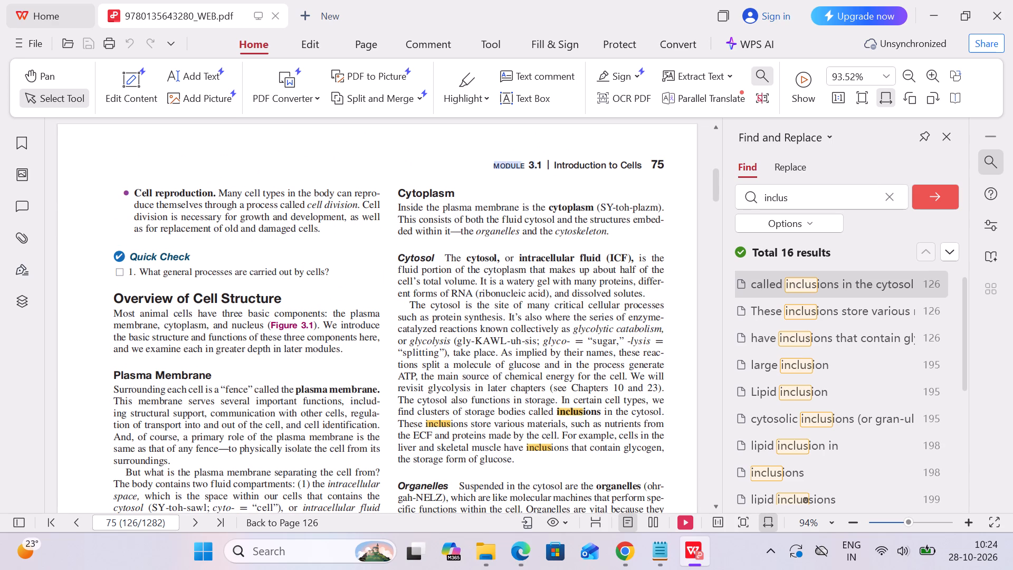
{"action": "left_click_drag", "start_coordinate": [523, 172], "coordinate": [642, 167]}
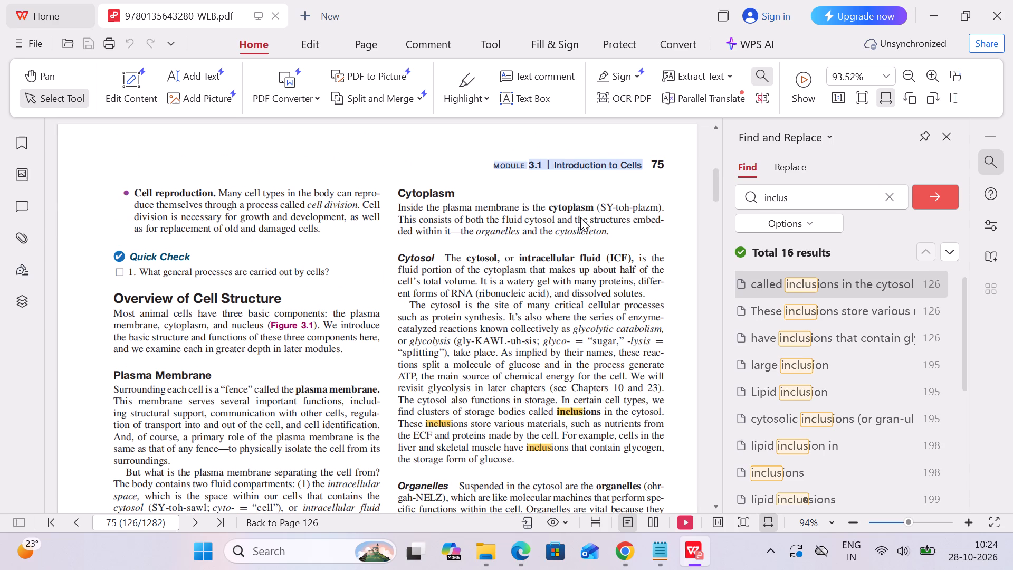
{"action": "left_click", "coordinate": [426, 182]}
{"action": "key", "text": "alt+Tab"}
{"action": "double_click", "coordinate": [210, 282]}
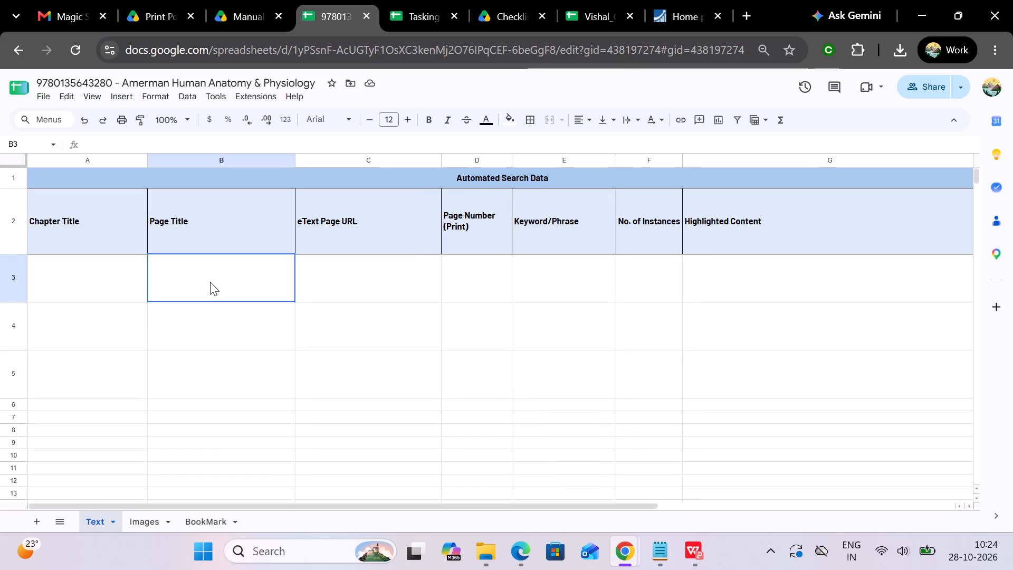
{"action": "key", "text": "ctrl+v"}
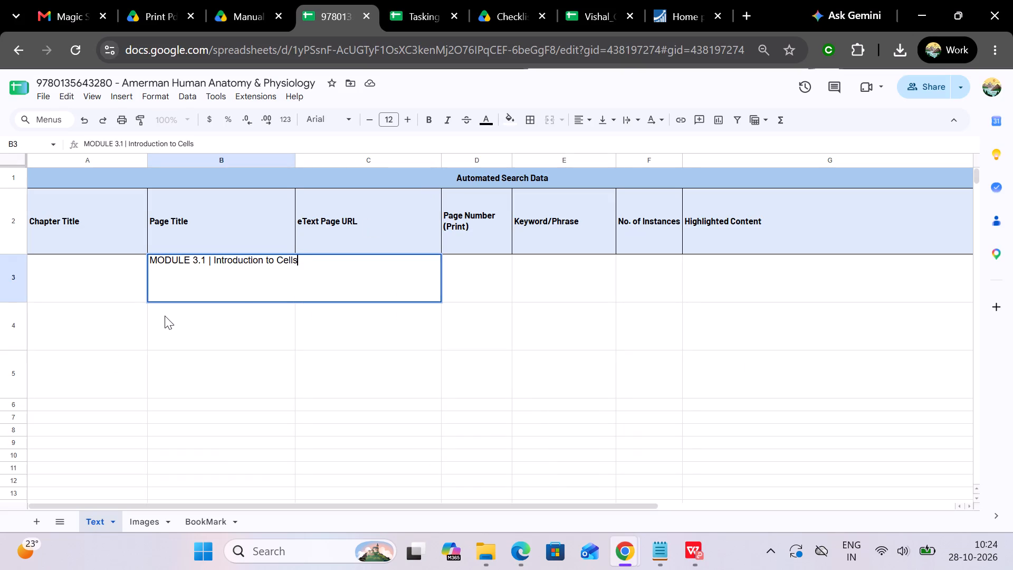
{"action": "left_click", "coordinate": [165, 316]}
Narrow the eText Page URL column on the Text sheet.
{"action": "left_click", "coordinate": [328, 275]}
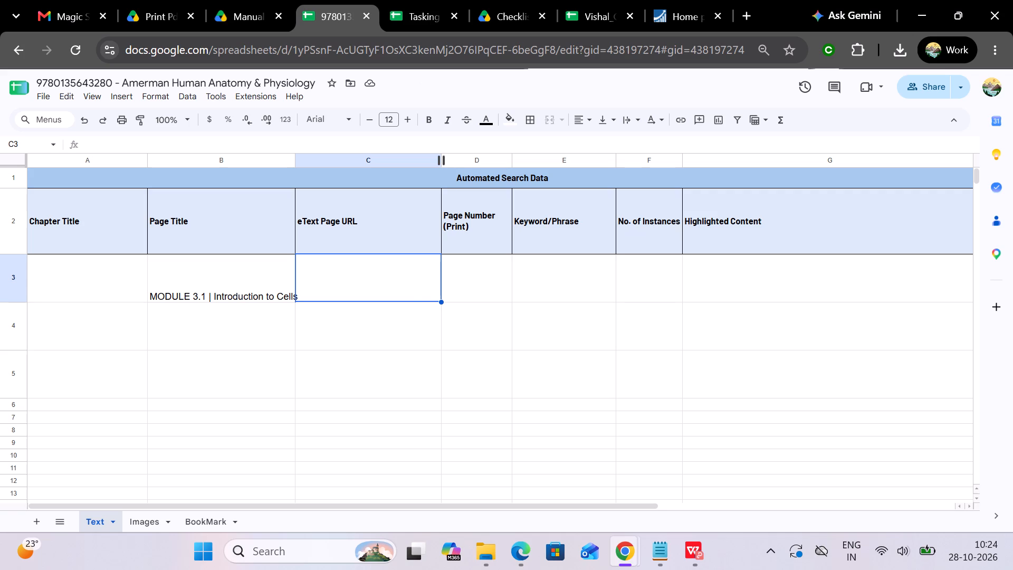
{"action": "left_click_drag", "start_coordinate": [443, 161], "coordinate": [389, 154]}
Fill row 3 of the Text sheet with print page number 75, keyword "Inclusion" and 3 instances.
{"action": "left_click", "coordinate": [411, 270]}
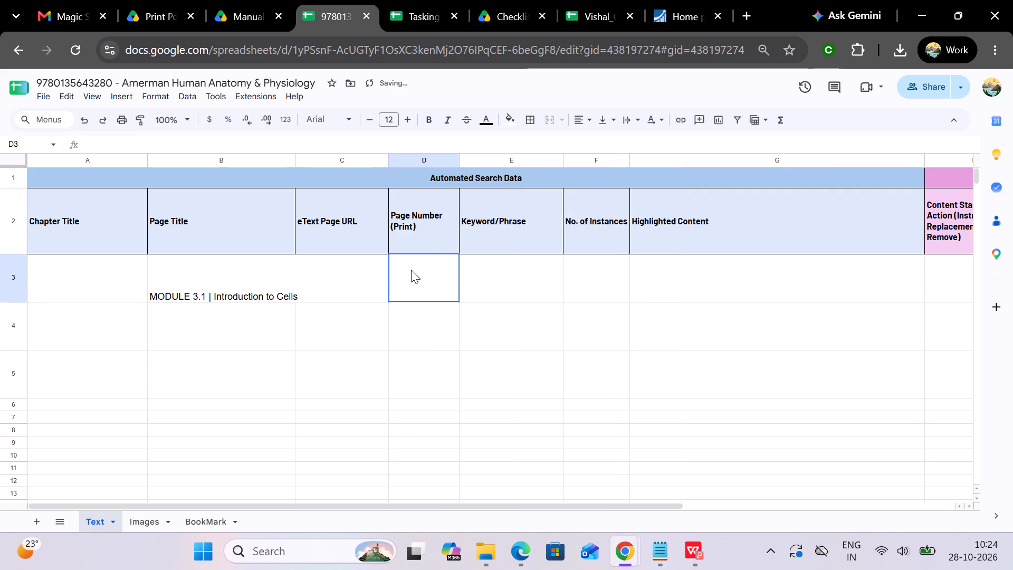
{"action": "key", "text": "alt+Tab"}
{"action": "key", "text": "alt+Tab"}
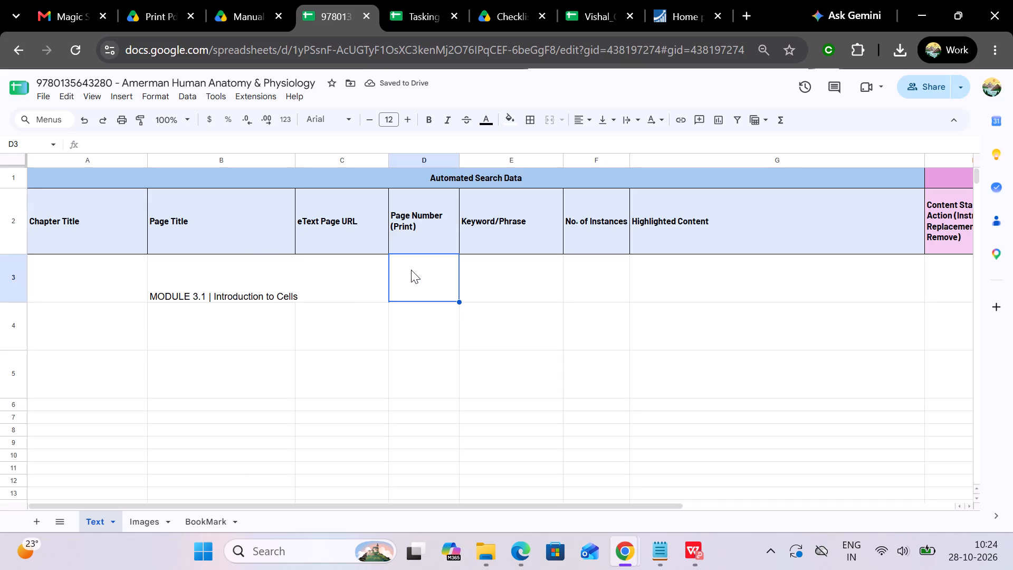
{"action": "type", "text": "75"}
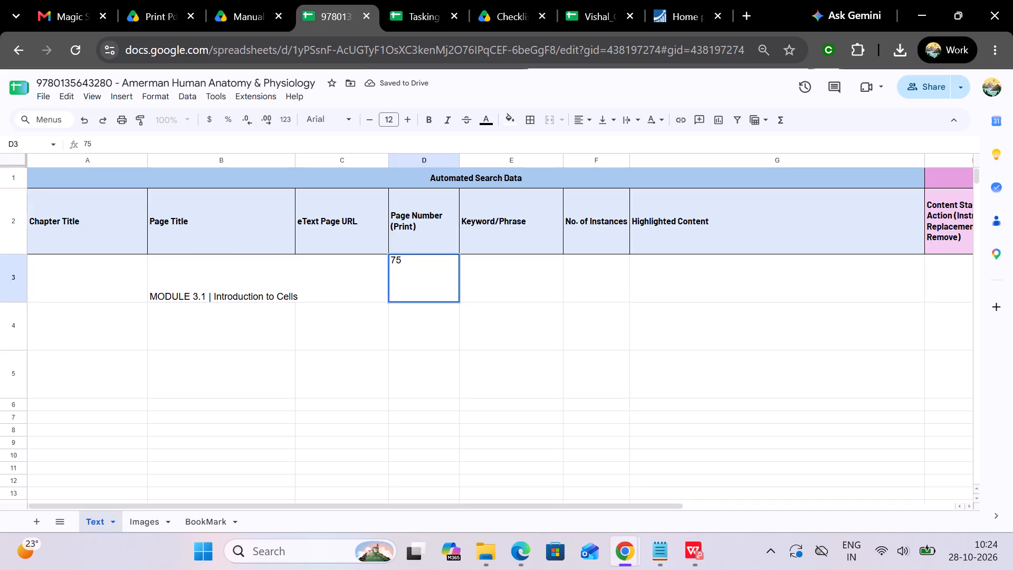
{"action": "key", "text": "Tab"}
{"action": "key", "text": "alt+Tab"}
{"action": "key", "text": "alt+Tab"}
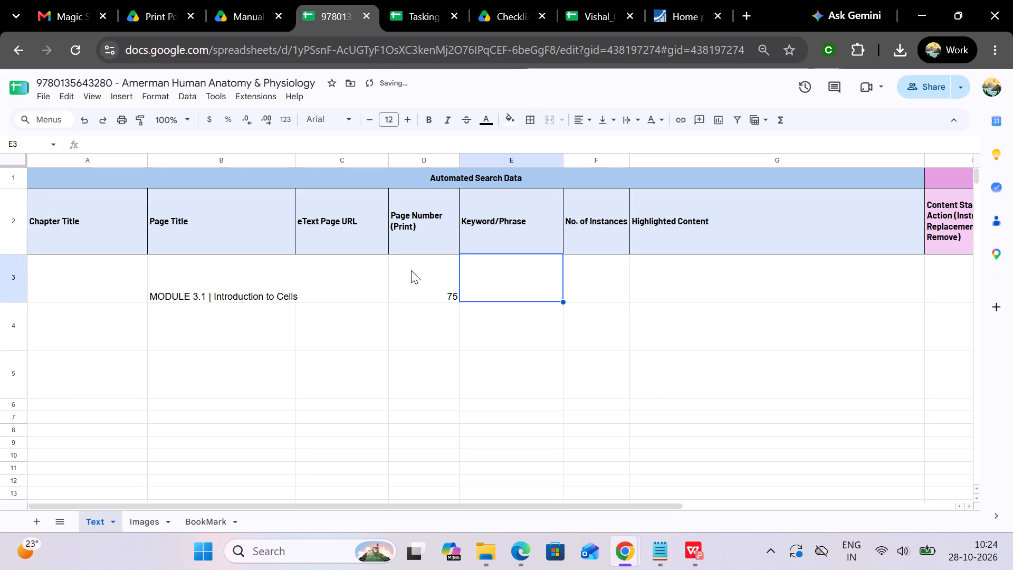
{"action": "type", "text": "Inclusion"}
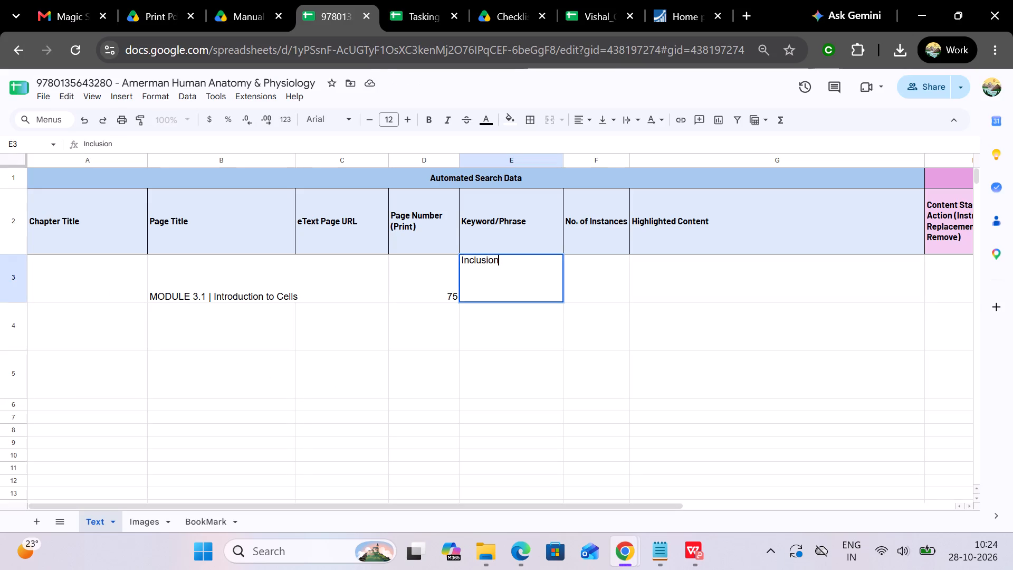
{"action": "key", "text": "Tab"}
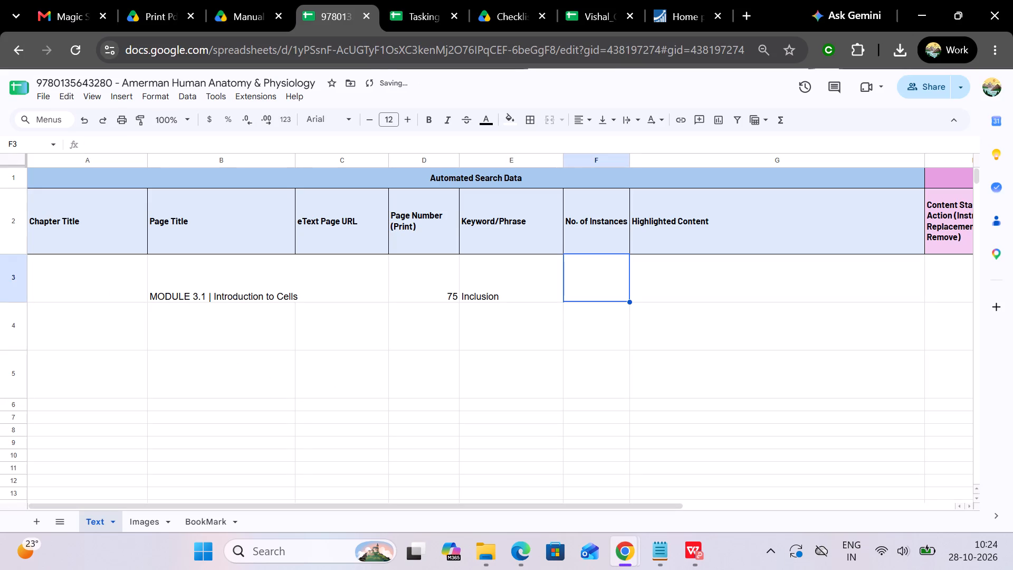
{"action": "key", "text": "alt+Tab"}
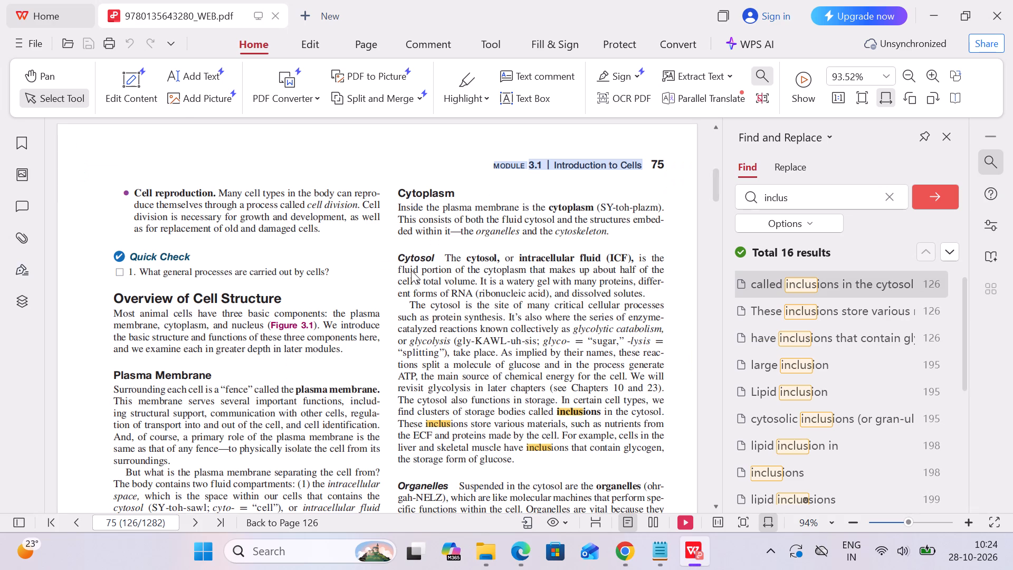
{"action": "key", "text": "alt+Tab"}
{"action": "key", "text": "3"}
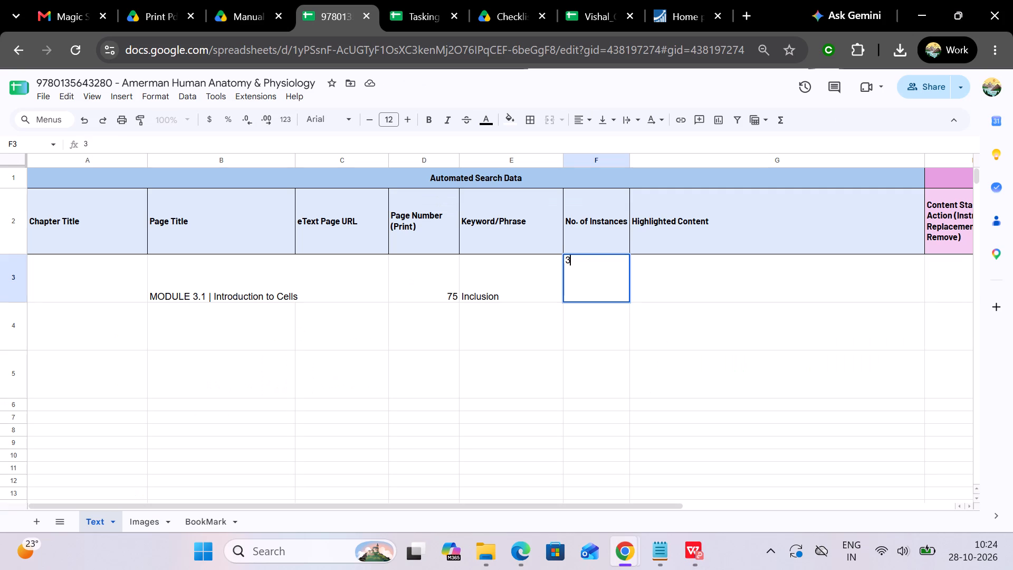
{"action": "key", "text": "Tab"}
Copy the PDF page 75 passage running from "These inclusions store various materials" to "the storage form of glucose".
{"action": "key", "text": "alt+Tab"}
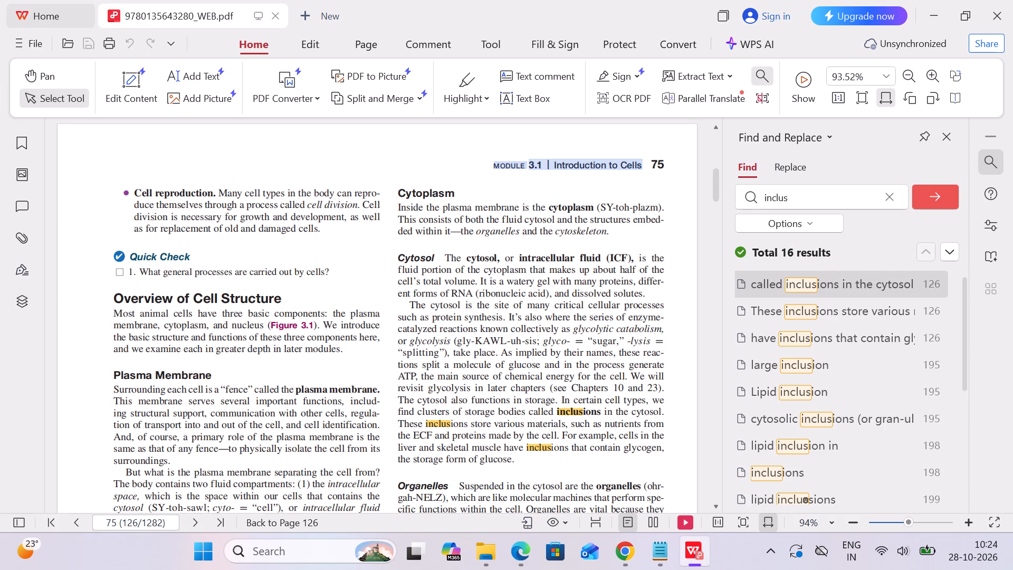
{"action": "left_click_drag", "start_coordinate": [396, 401], "coordinate": [446, 417]}
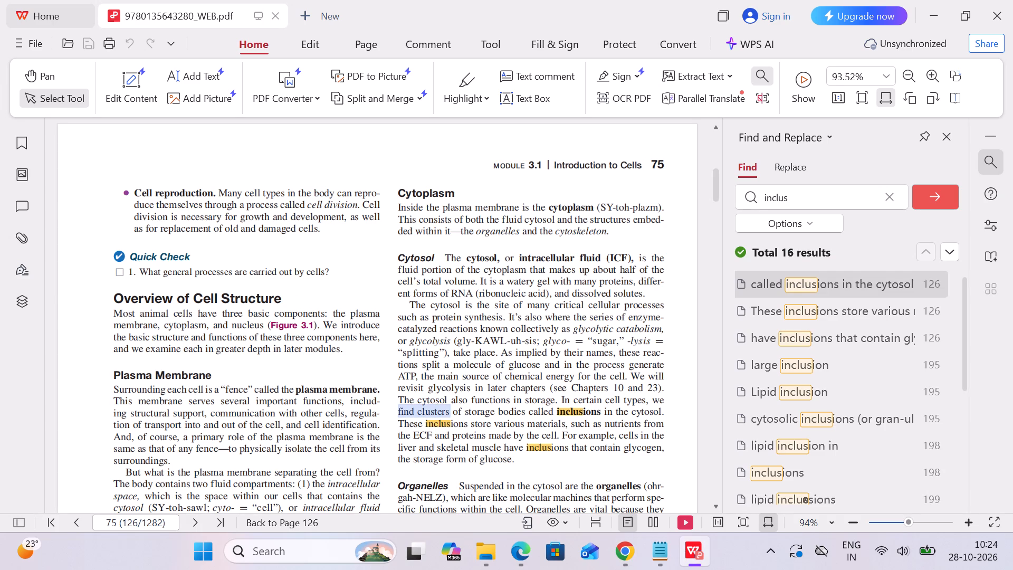
{"action": "left_click", "coordinate": [446, 417]}
{"action": "left_click", "coordinate": [409, 403]}
{"action": "left_click_drag", "start_coordinate": [400, 402], "coordinate": [450, 414]}
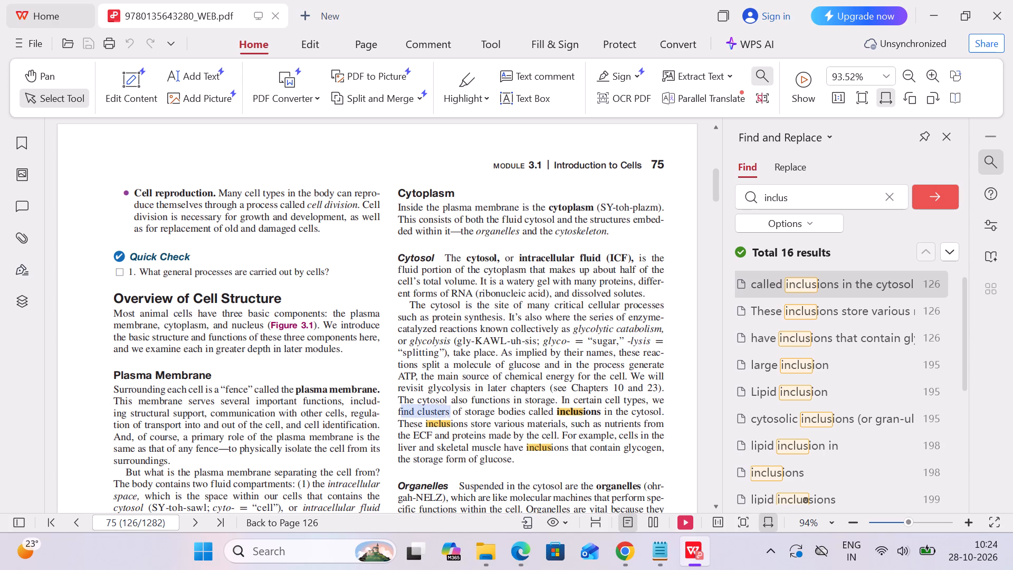
{"action": "left_click_drag", "start_coordinate": [450, 414], "coordinate": [450, 414]}
{"action": "left_click", "coordinate": [450, 414]}
{"action": "left_click", "coordinate": [450, 414]}
{"action": "left_click_drag", "start_coordinate": [397, 399], "coordinate": [425, 407]}
{"action": "left_click_drag", "start_coordinate": [529, 467], "coordinate": [499, 446]}
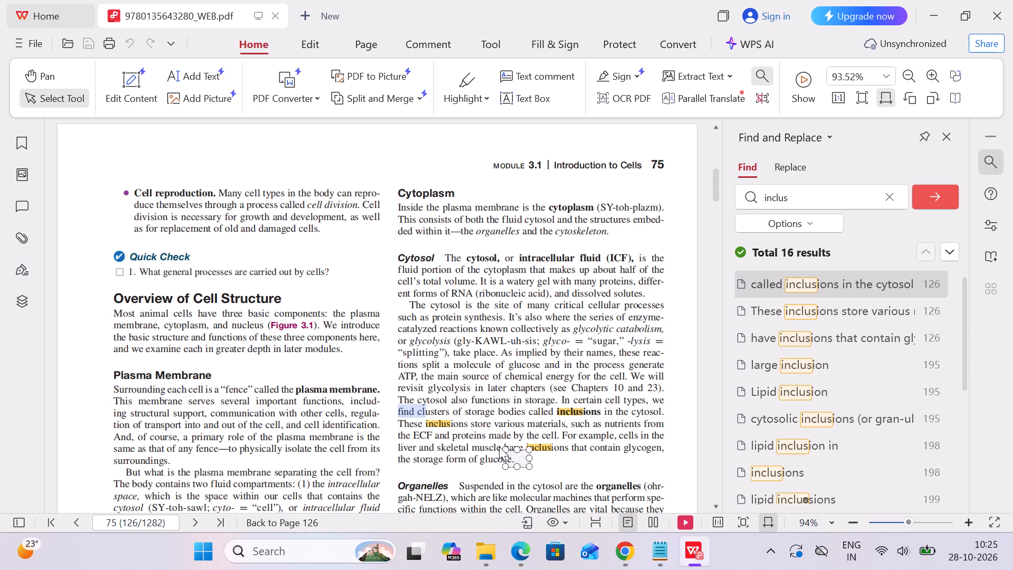
{"action": "left_click_drag", "start_coordinate": [499, 446], "coordinate": [484, 441]}
{"action": "left_click", "coordinate": [445, 453]}
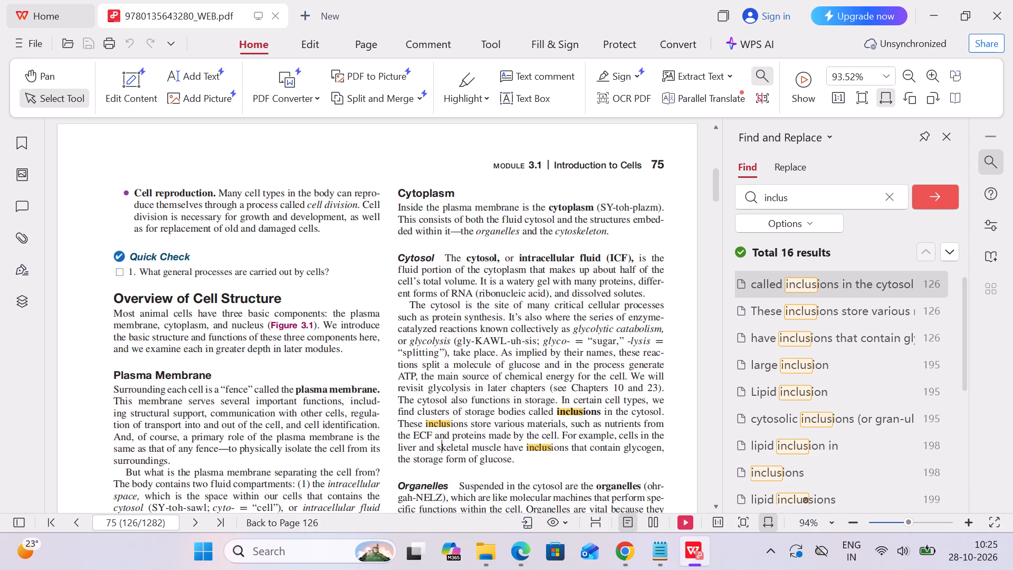
{"action": "left_click_drag", "start_coordinate": [513, 463], "coordinate": [416, 433]}
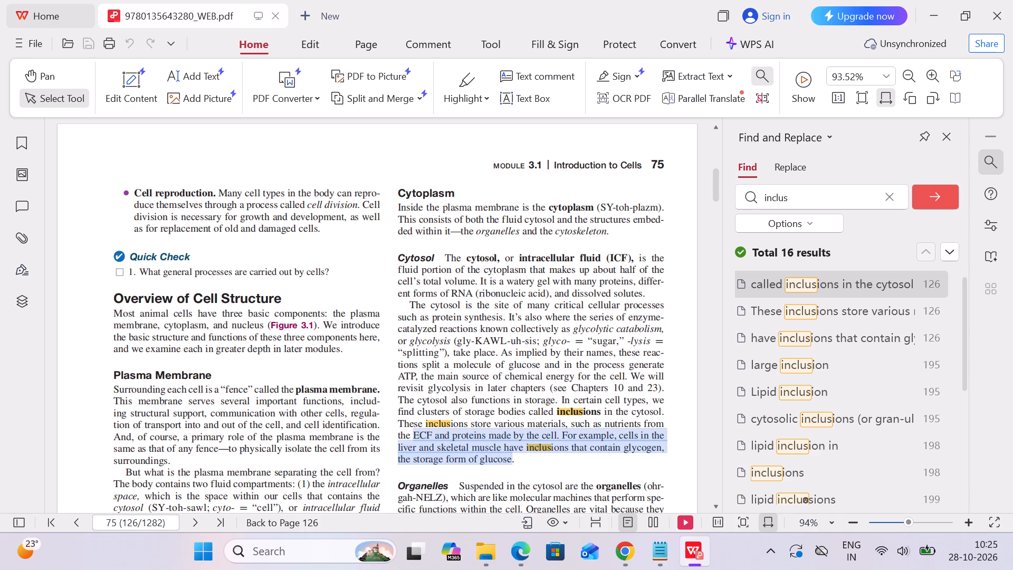
{"action": "left_click_drag", "start_coordinate": [416, 433], "coordinate": [399, 429]}
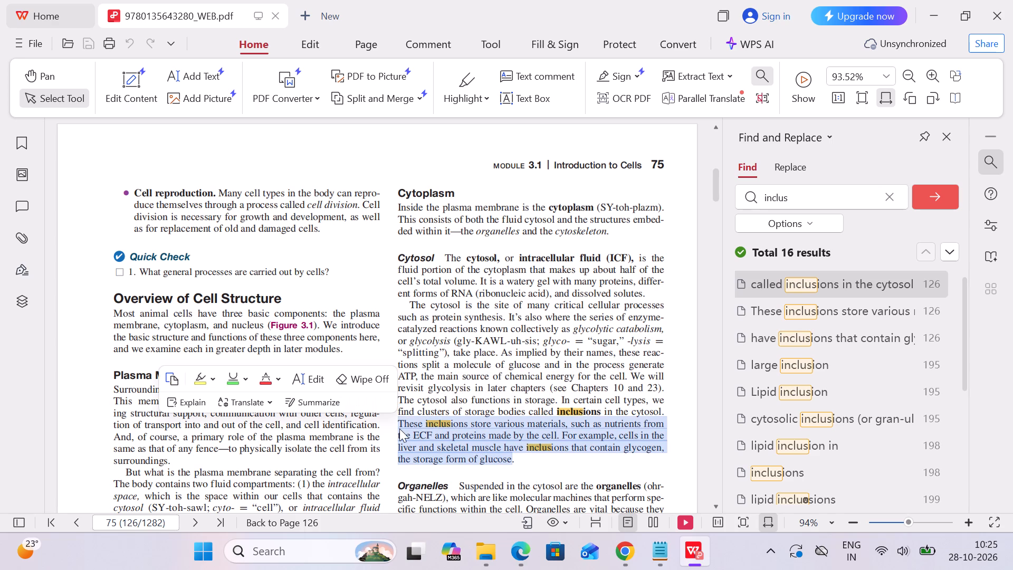
{"action": "left_click", "coordinate": [177, 382]}
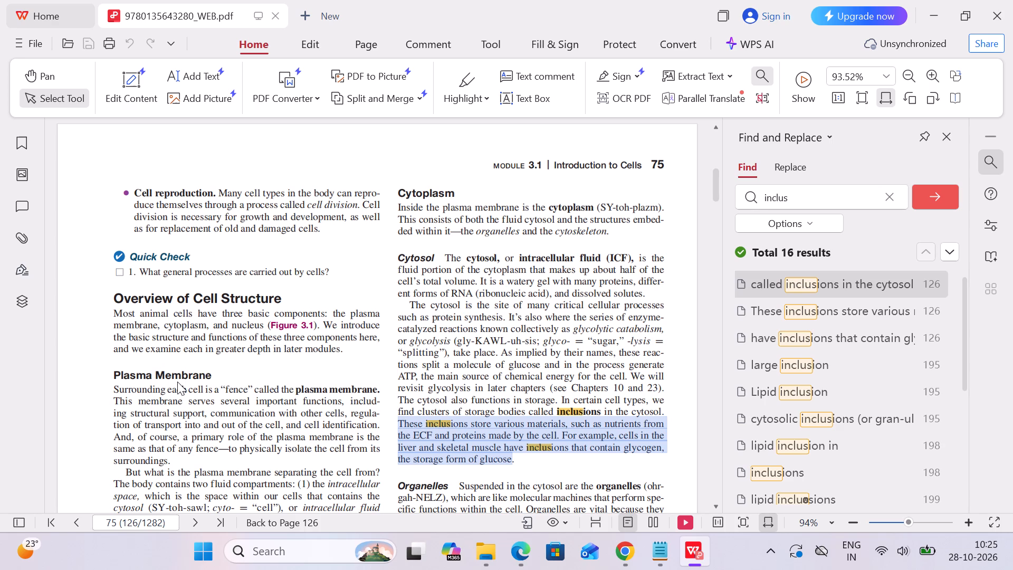
{"action": "left_click", "coordinate": [364, 430]}
Paste the copied passage into Highlighted Content cell G3 of the spreadsheet and end it with a period.
{"action": "key", "text": "alt+Tab"}
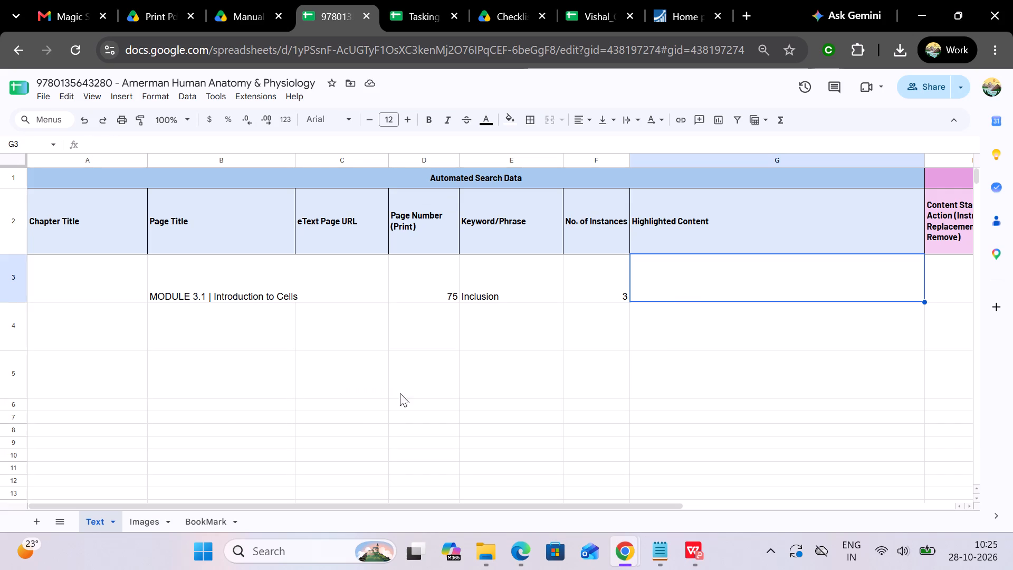
{"action": "double_click", "coordinate": [654, 294]}
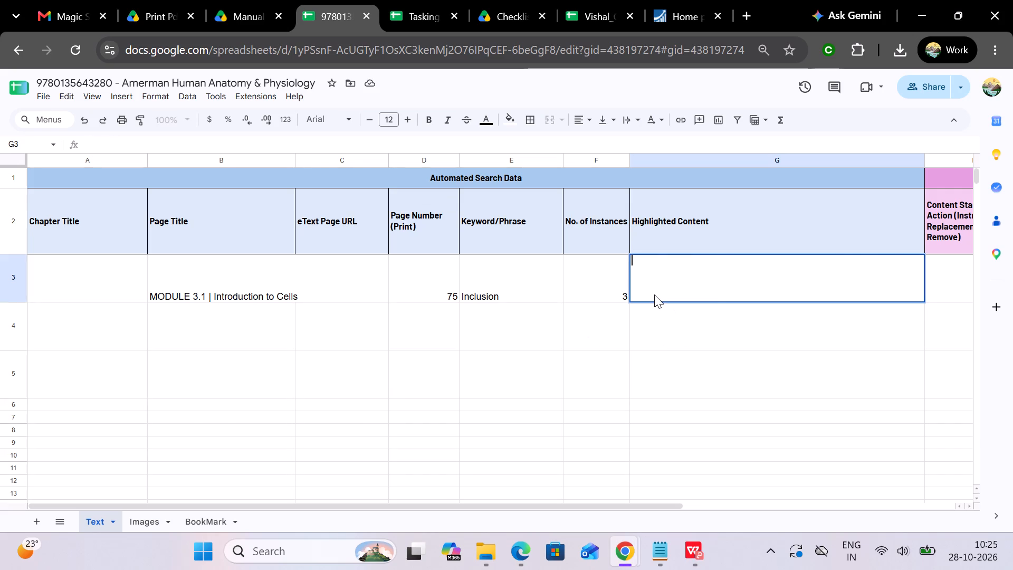
{"action": "key", "text": "ctrl+v"}
{"action": "key", "text": "alt+Tab"}
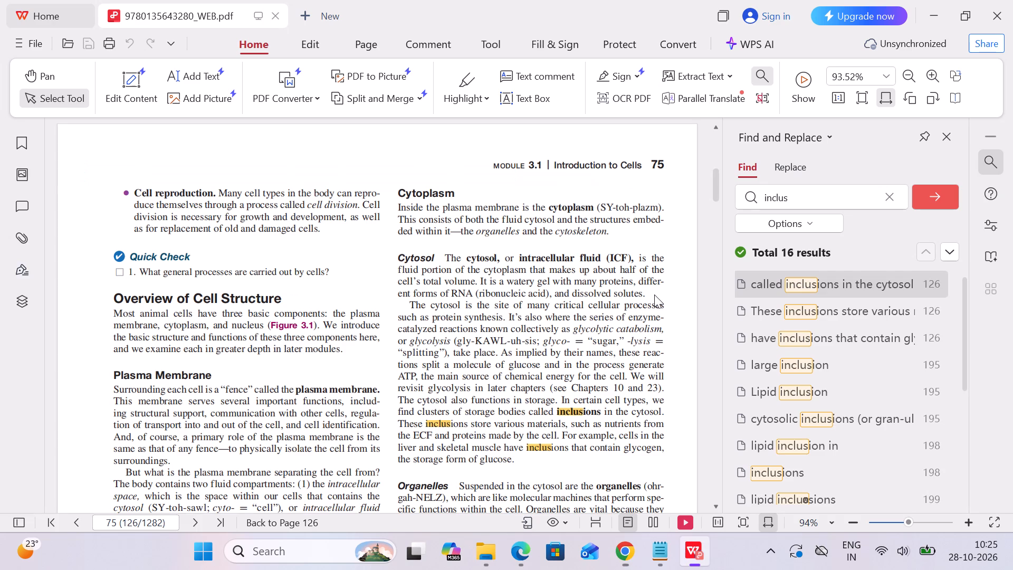
{"action": "key", "text": "alt+Tab"}
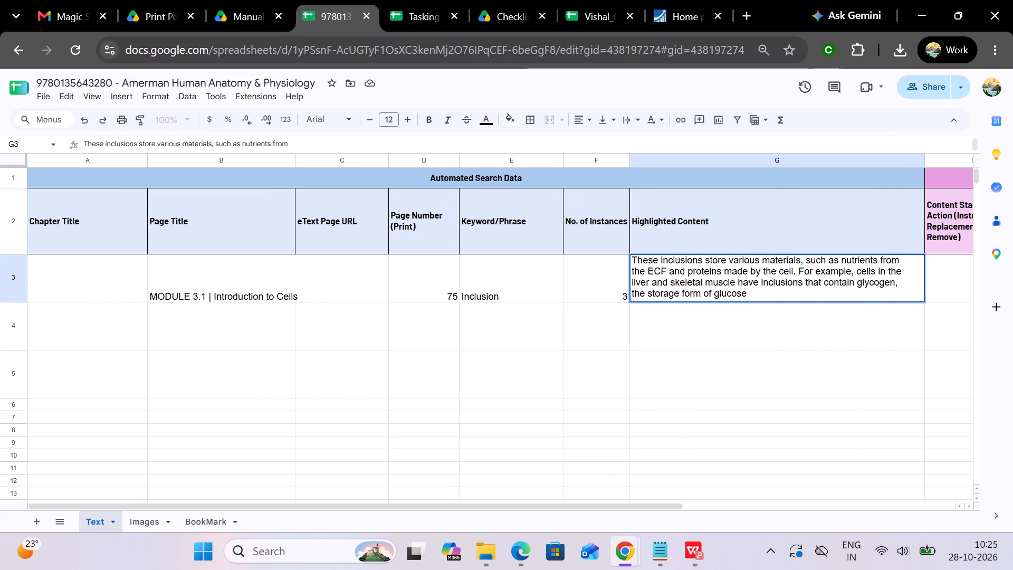
{"action": "key", "text": "period"}
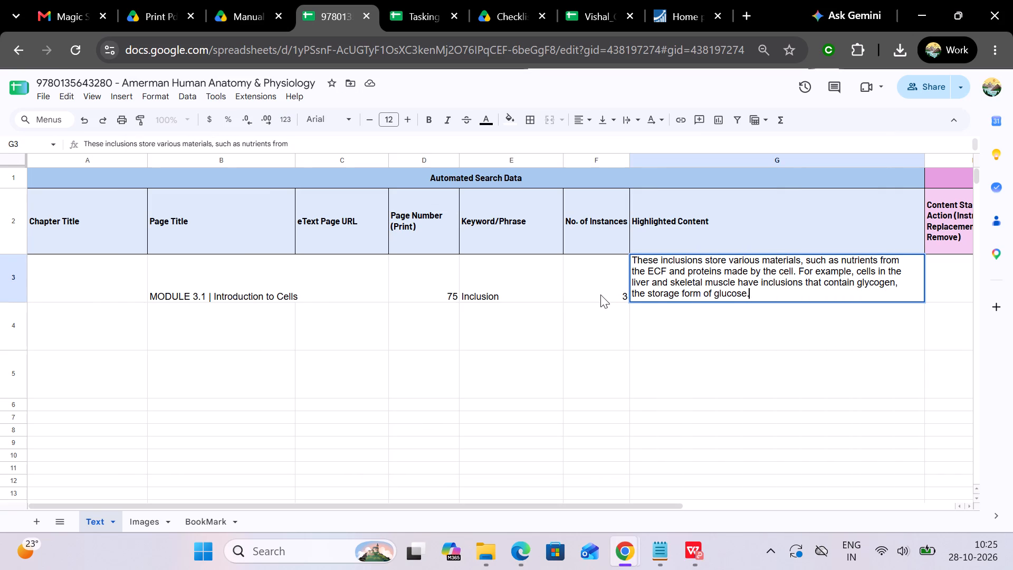
{"action": "left_click", "coordinate": [600, 294]}
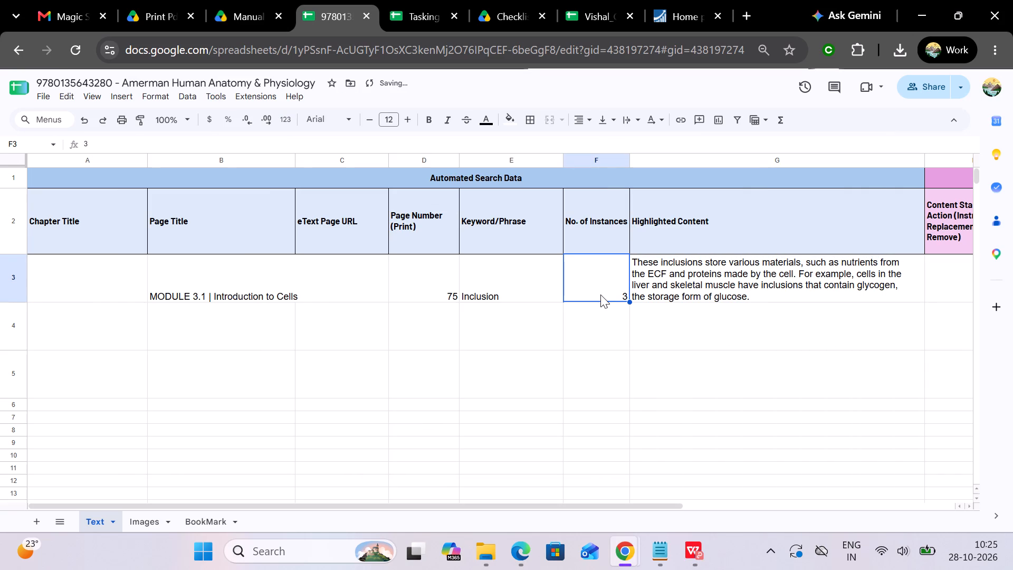
Colour both occurrences of "inclusions" in the G3 passage red.
{"action": "double_click", "coordinate": [681, 258]}
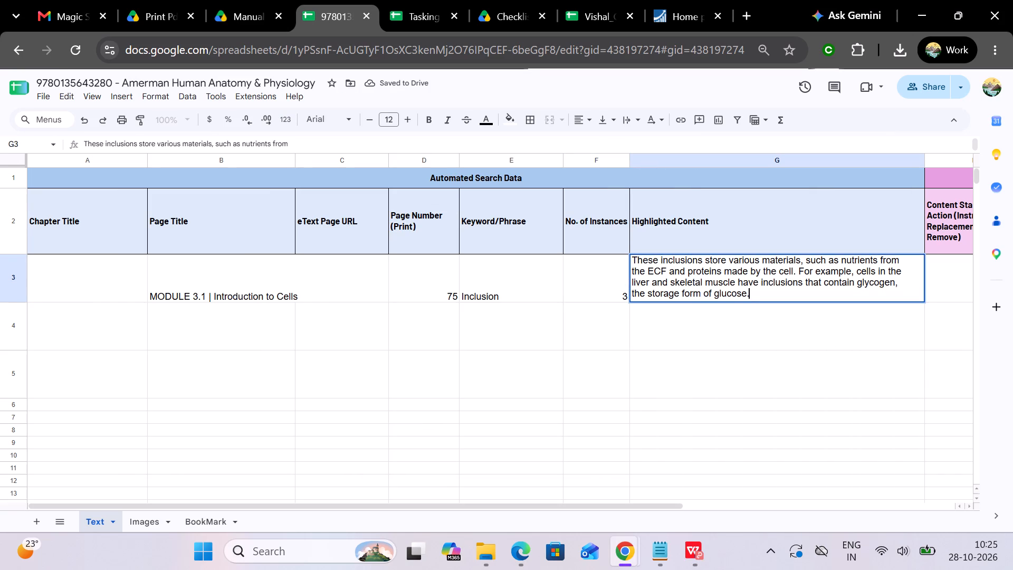
{"action": "double_click", "coordinate": [684, 259]}
{"action": "left_click", "coordinate": [483, 127]}
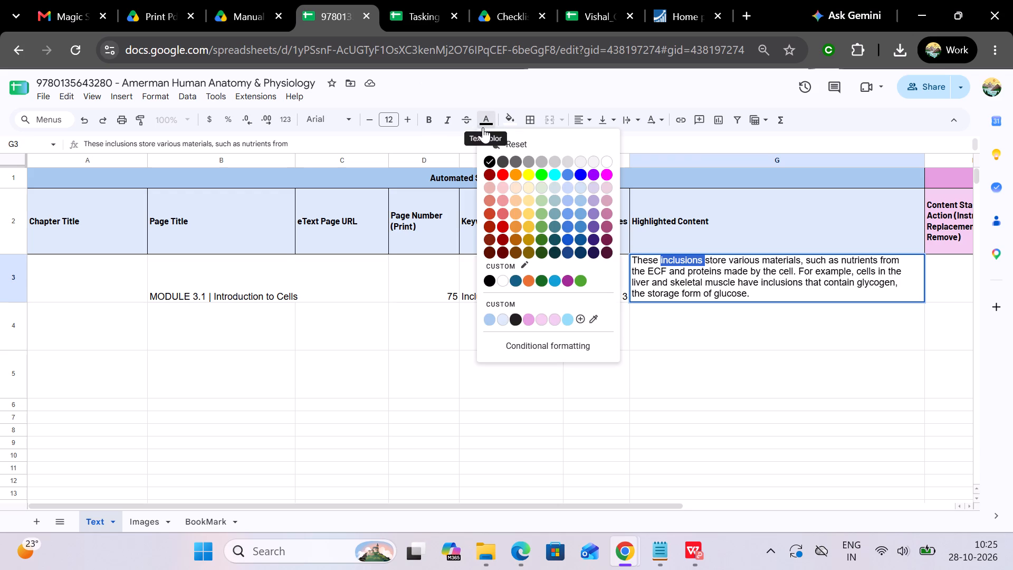
{"action": "left_click", "coordinate": [503, 173]}
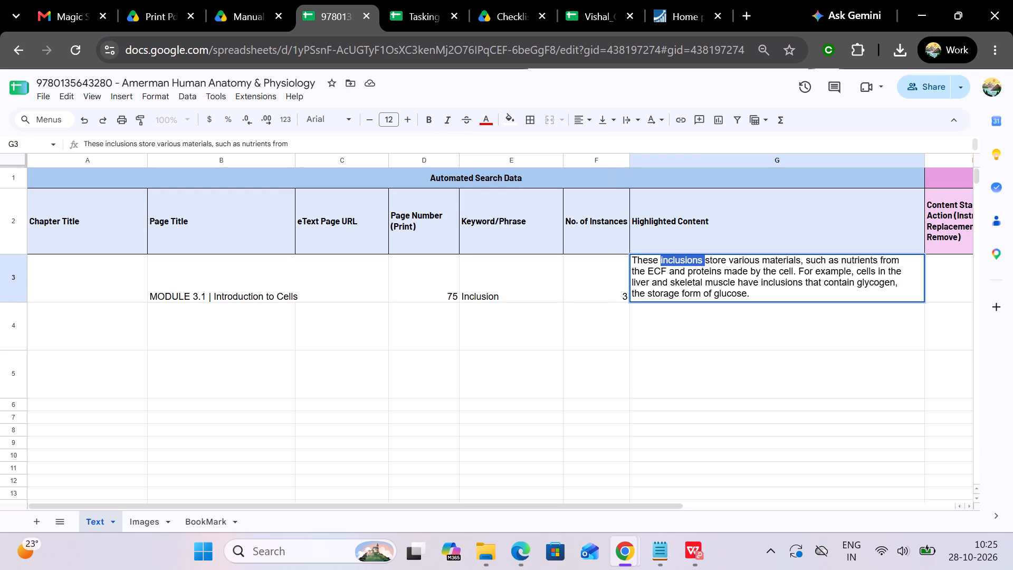
{"action": "double_click", "coordinate": [787, 283]}
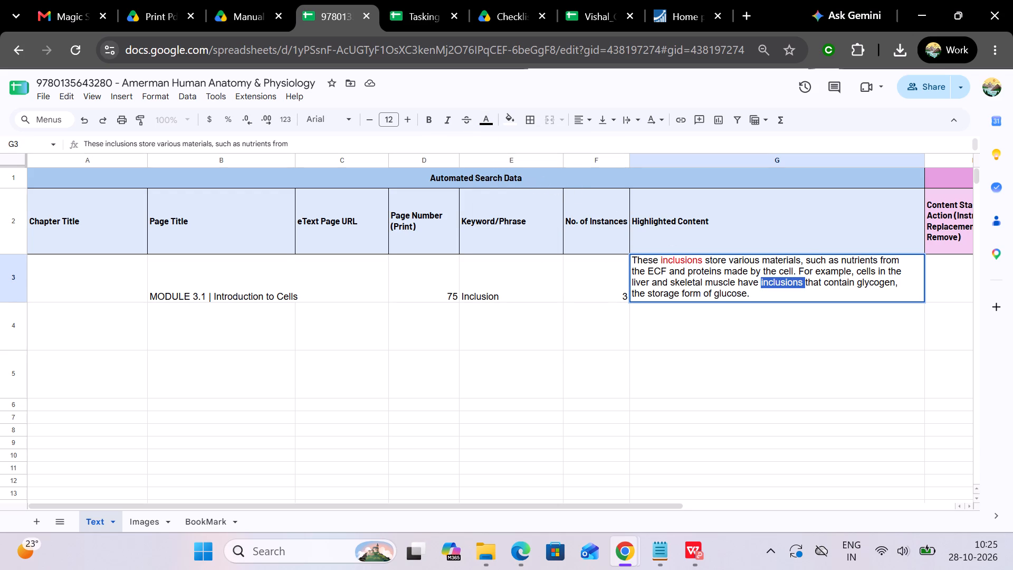
{"action": "left_click_drag", "start_coordinate": [483, 122], "coordinate": [505, 173]}
{"action": "left_click", "coordinate": [748, 318]}
Compare the G3 passage with the highlighted "inclus" hits on page 75 of the PDF.
{"action": "key", "text": "alt+Tab"}
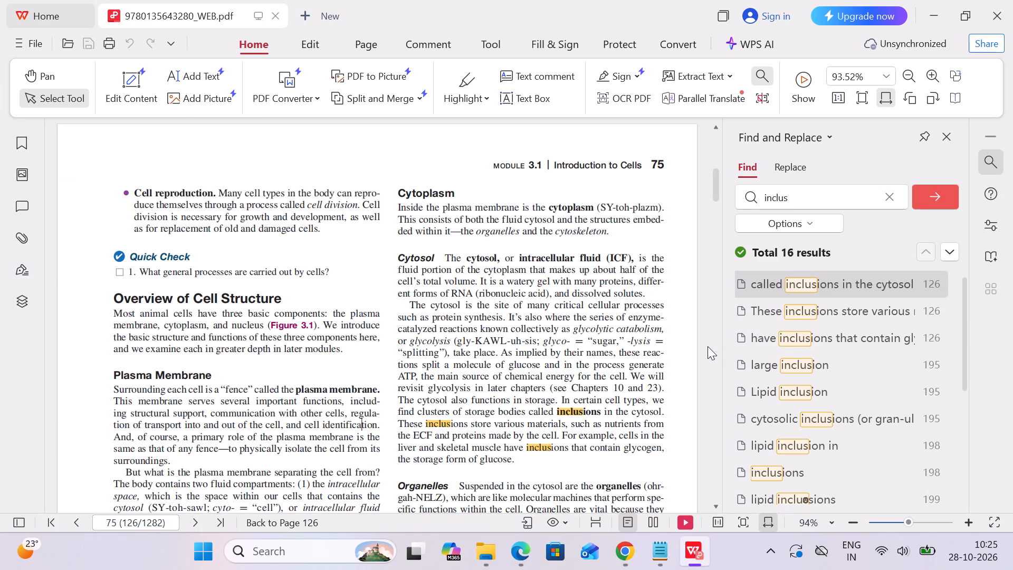
{"action": "key", "text": "alt+Tab"}
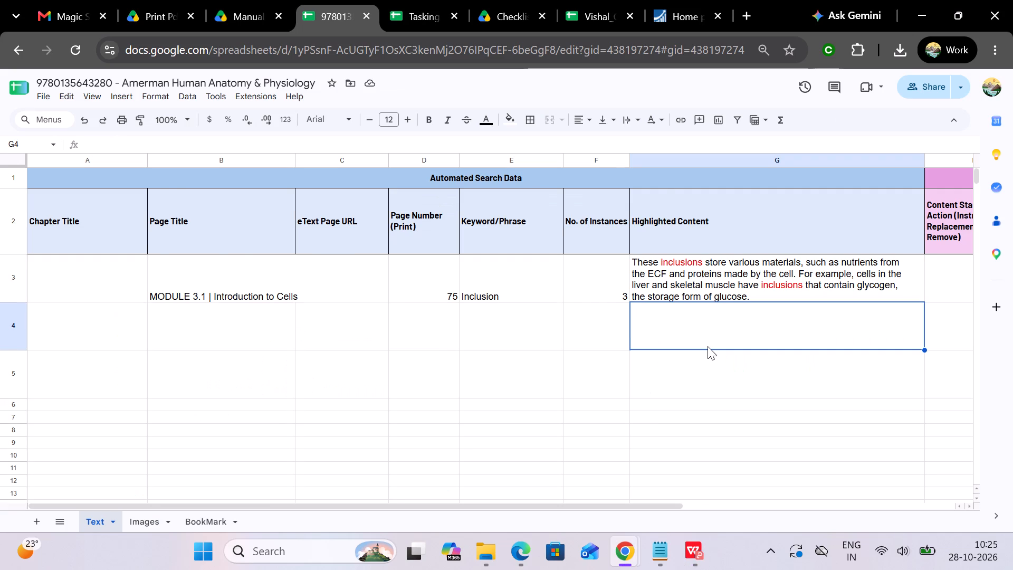
{"action": "key", "text": "alt+Tab"}
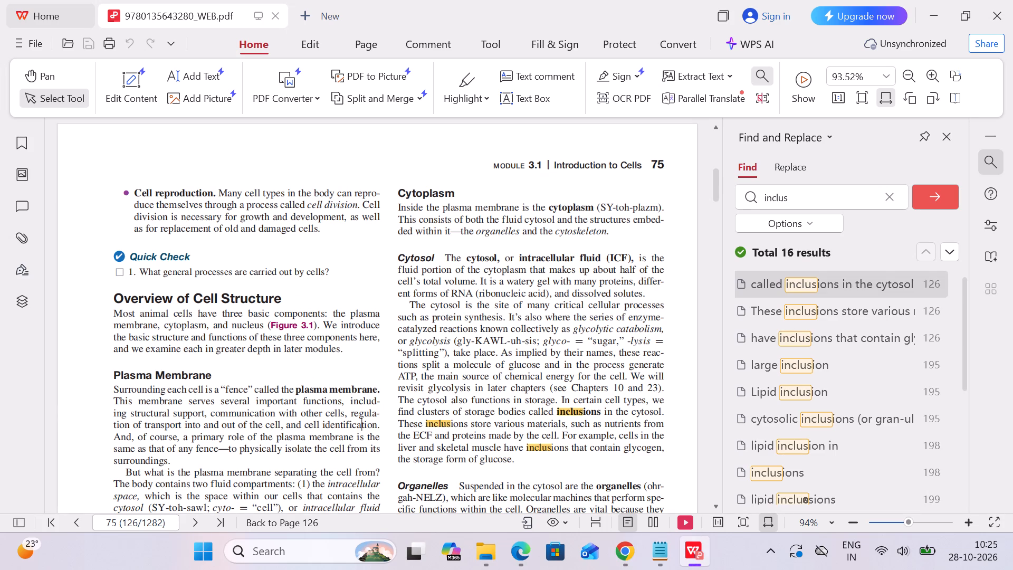
{"action": "key", "text": "alt+Tab"}
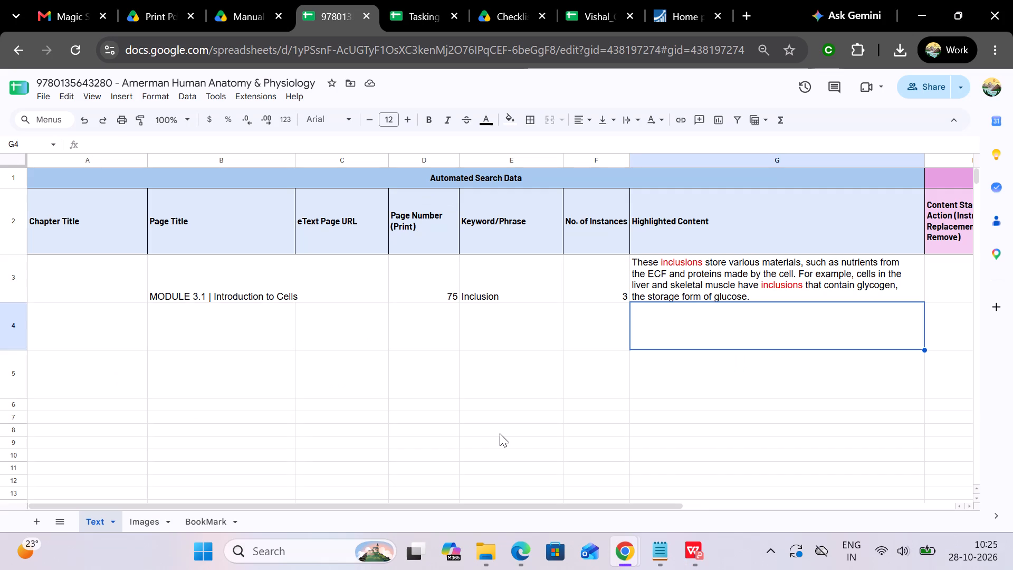
{"action": "left_click", "coordinate": [662, 294]}
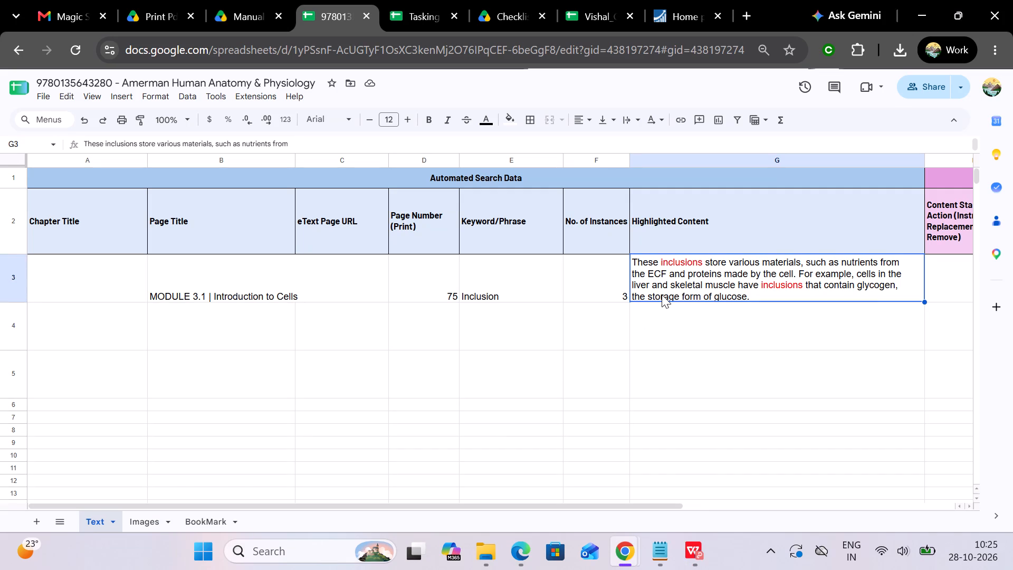
{"action": "key", "text": "alt+Tab"}
{"action": "key", "text": "alt+Tab"}
Clear the existing passage from Highlighted Content cell G3.
{"action": "left_click", "coordinate": [666, 288]}
{"action": "key", "text": "BackSpace"}
In the PDF, copy the page 75 passage running from "In certain cell types, we" to "the storage form of glucose.".
{"action": "key", "text": "alt+Tab"}
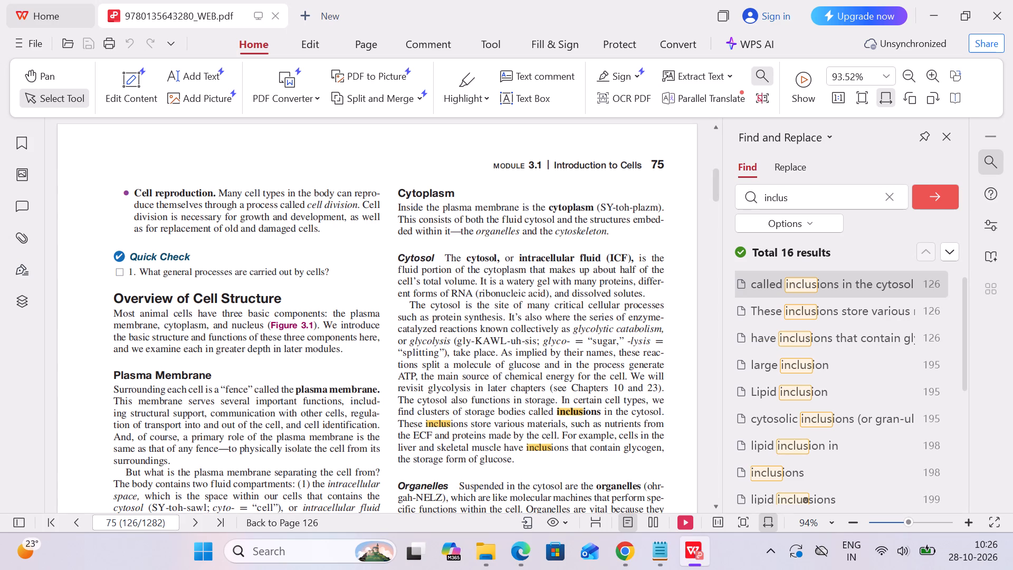
{"action": "left_click_drag", "start_coordinate": [561, 400], "coordinate": [541, 465]}
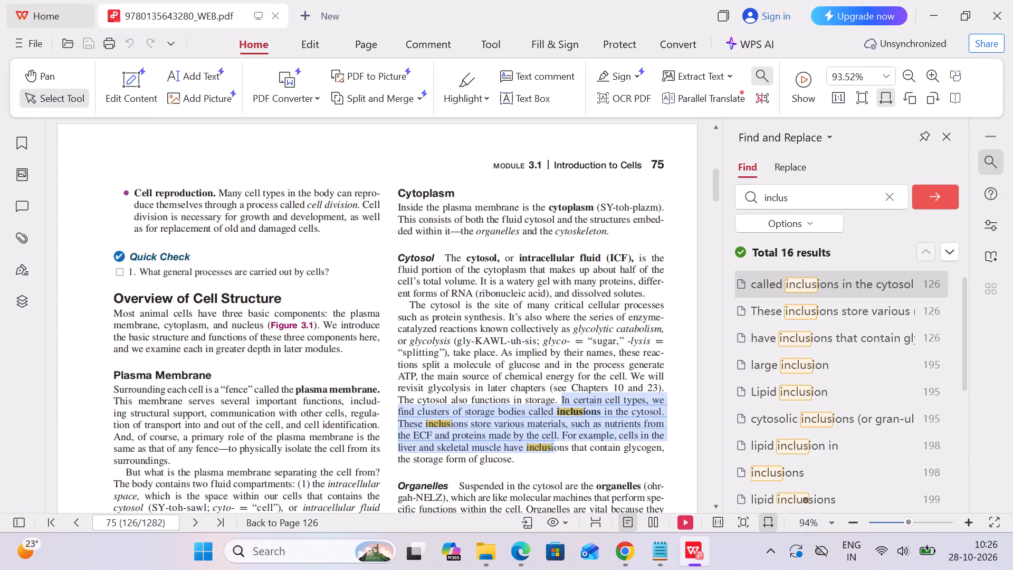
{"action": "left_click_drag", "start_coordinate": [541, 465], "coordinate": [513, 465]}
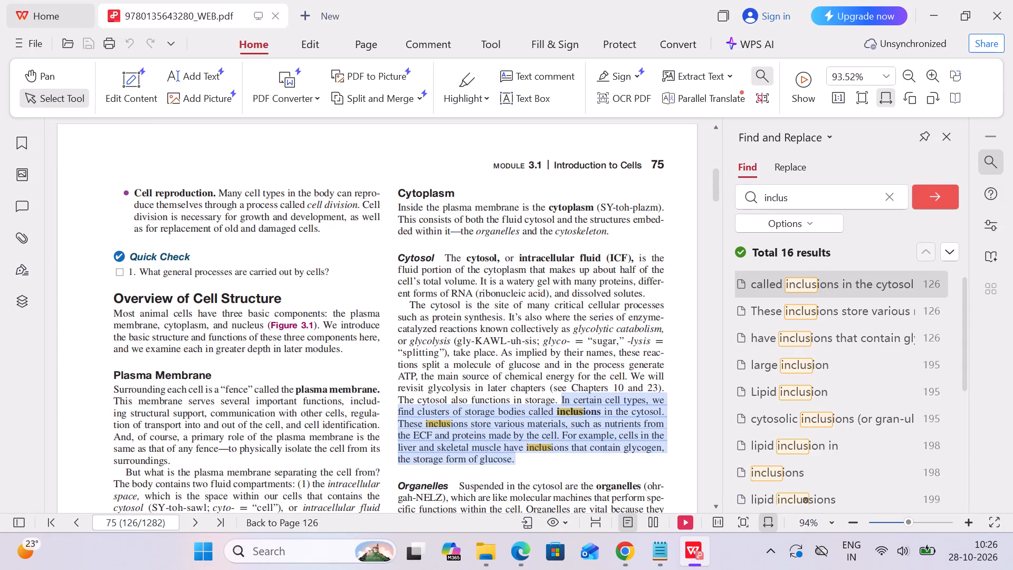
{"action": "left_click_drag", "start_coordinate": [513, 465], "coordinate": [517, 465]}
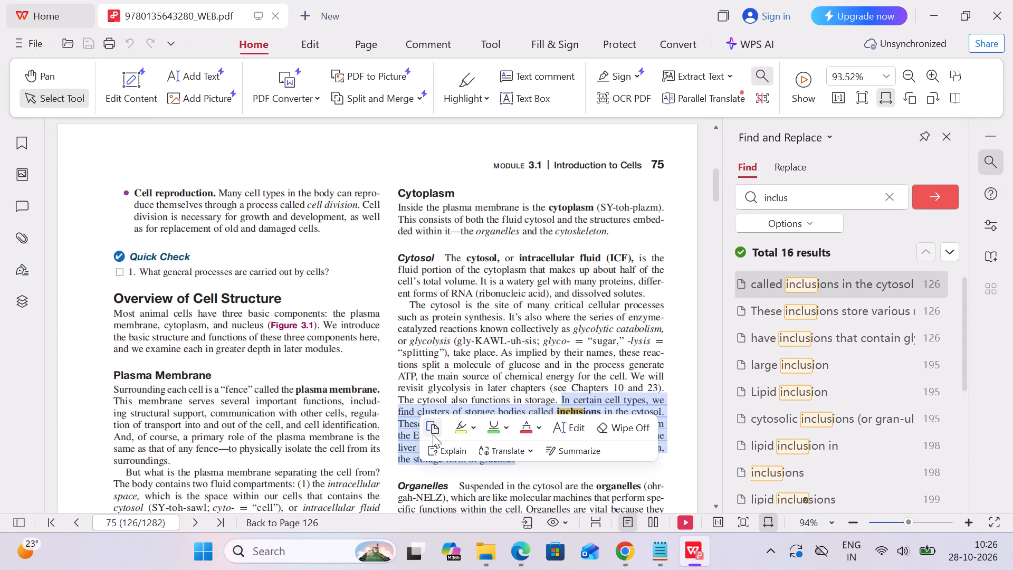
{"action": "left_click", "coordinate": [432, 429]}
Paste the copied passage into Highlighted Content cell G3 of the spreadsheet.
{"action": "key", "text": "alt+Tab"}
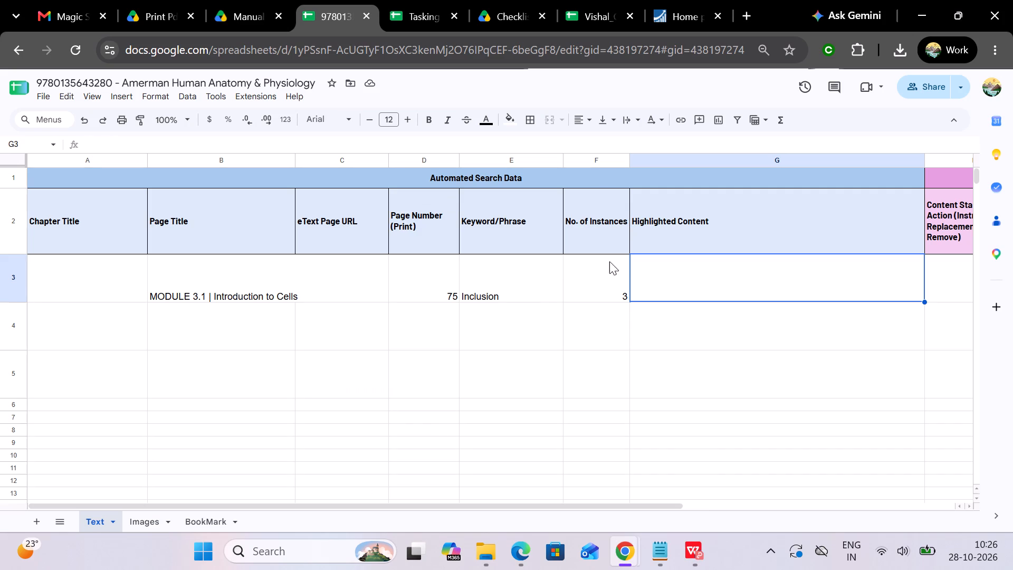
{"action": "double_click", "coordinate": [652, 272]}
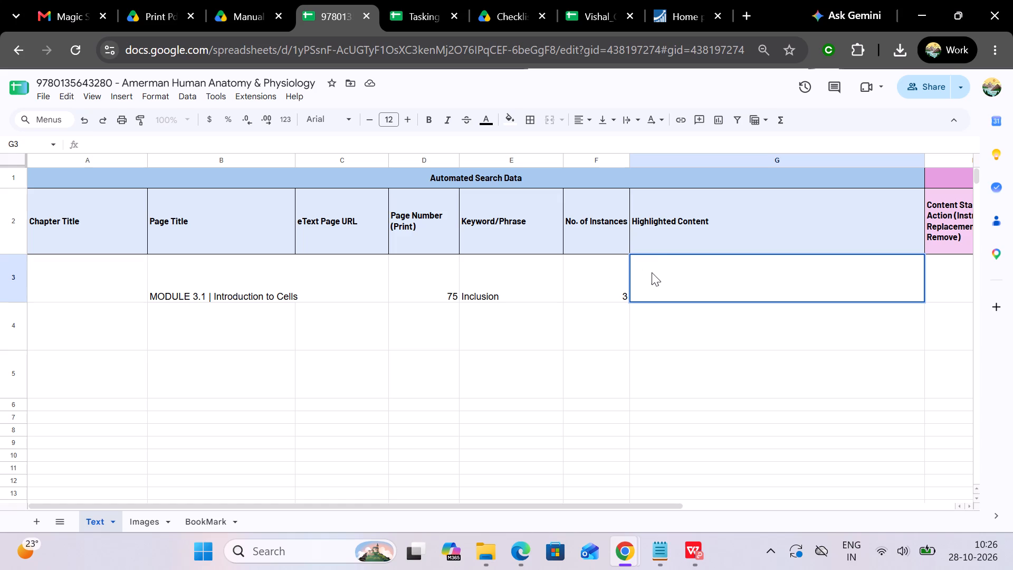
{"action": "key", "text": "ctrl+v"}
Remove the line breaks in the G3 passage before "find clusters", "These inclusions", "liver and skeletal" and "the storage form".
{"action": "left_click", "coordinate": [633, 272]}
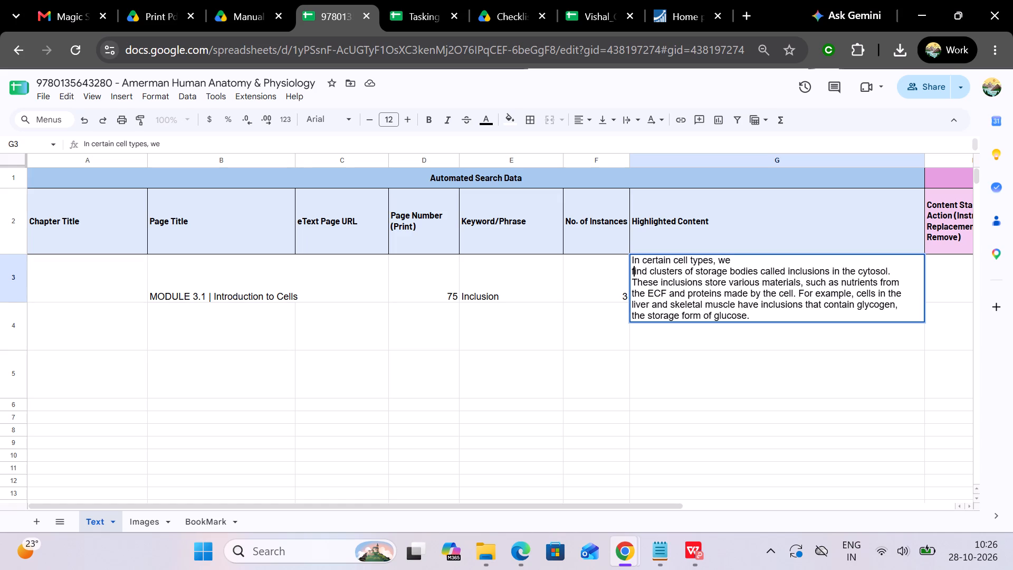
{"action": "key", "text": "Left"}
{"action": "key", "text": "BackSpace"}
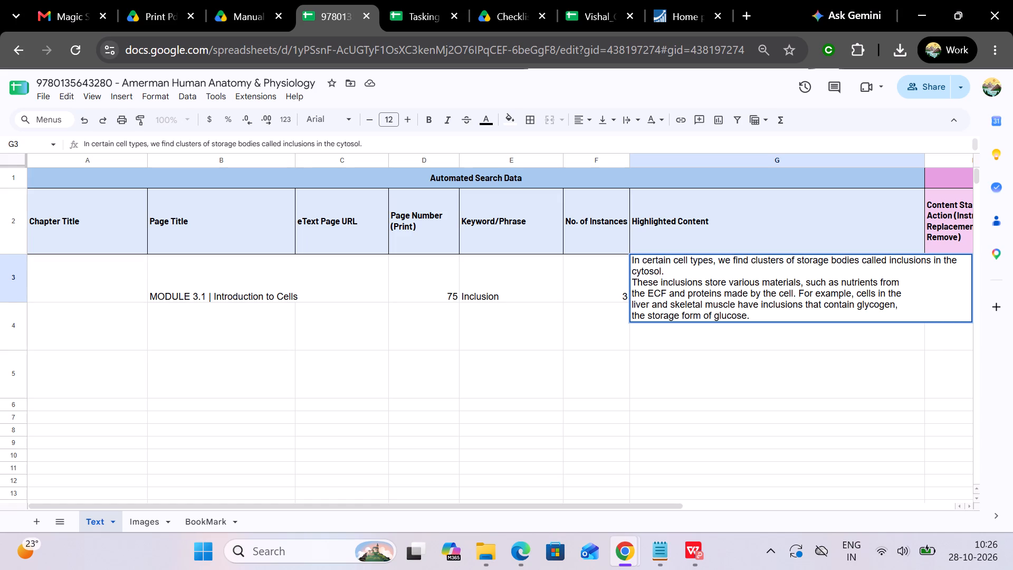
{"action": "left_click", "coordinate": [635, 281]}
{"action": "key", "text": "Left"}
{"action": "key", "text": "BackSpace"}
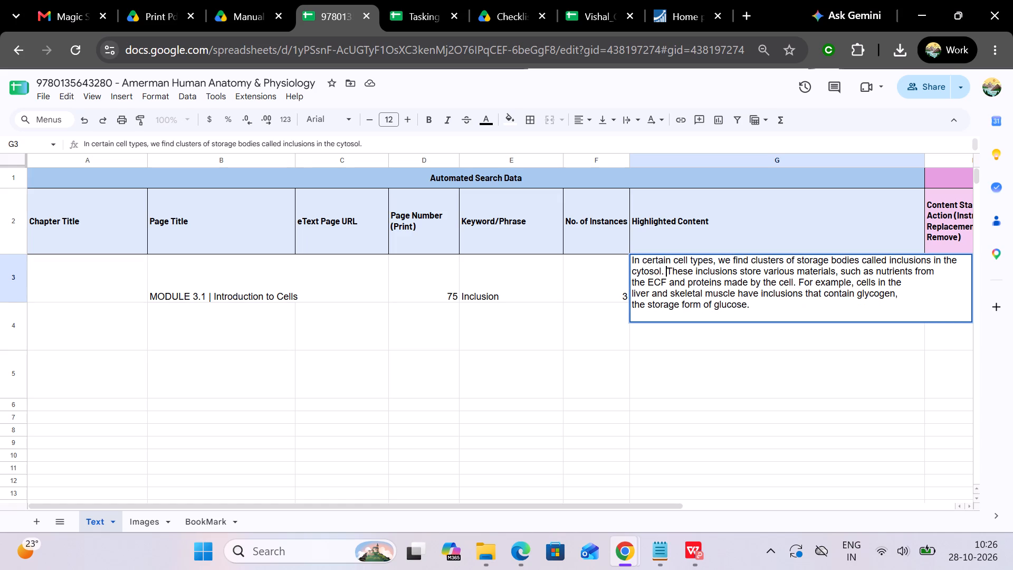
{"action": "left_click_drag", "start_coordinate": [635, 281], "coordinate": [632, 289]}
{"action": "left_click", "coordinate": [632, 289]}
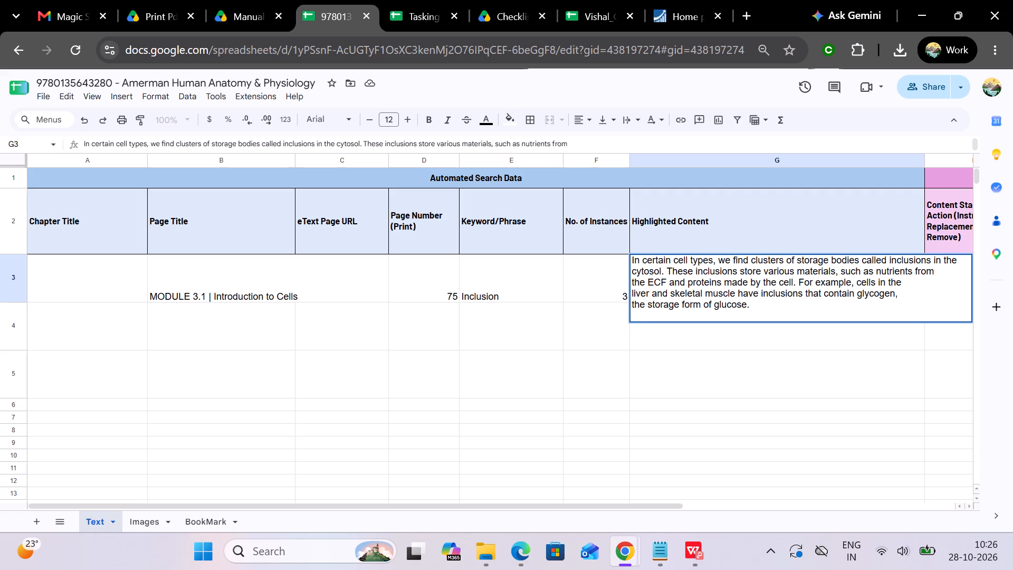
{"action": "key", "text": "BackSpace"}
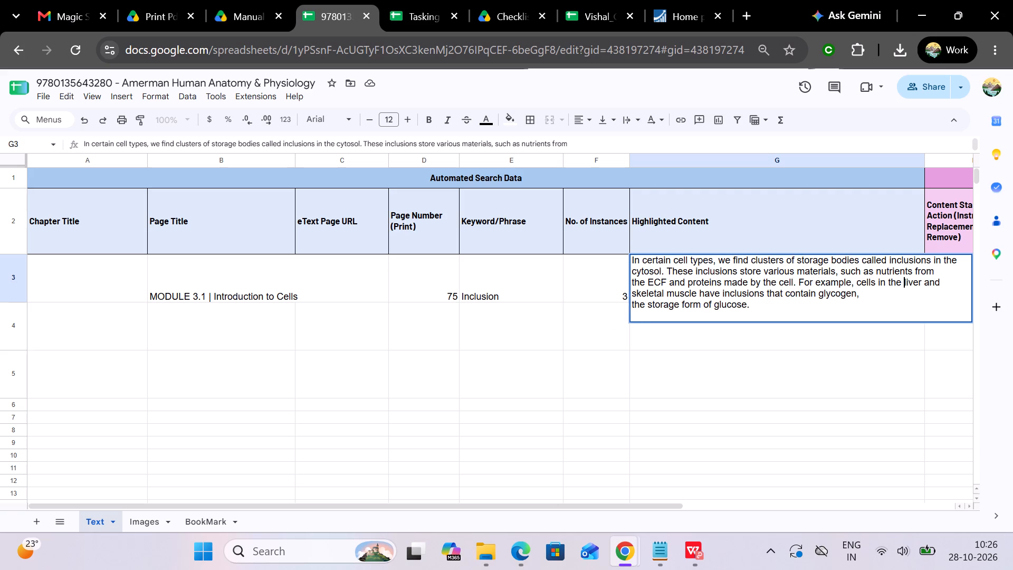
{"action": "left_click", "coordinate": [633, 302]}
{"action": "key", "text": "Left"}
{"action": "key", "text": "BackSpace"}
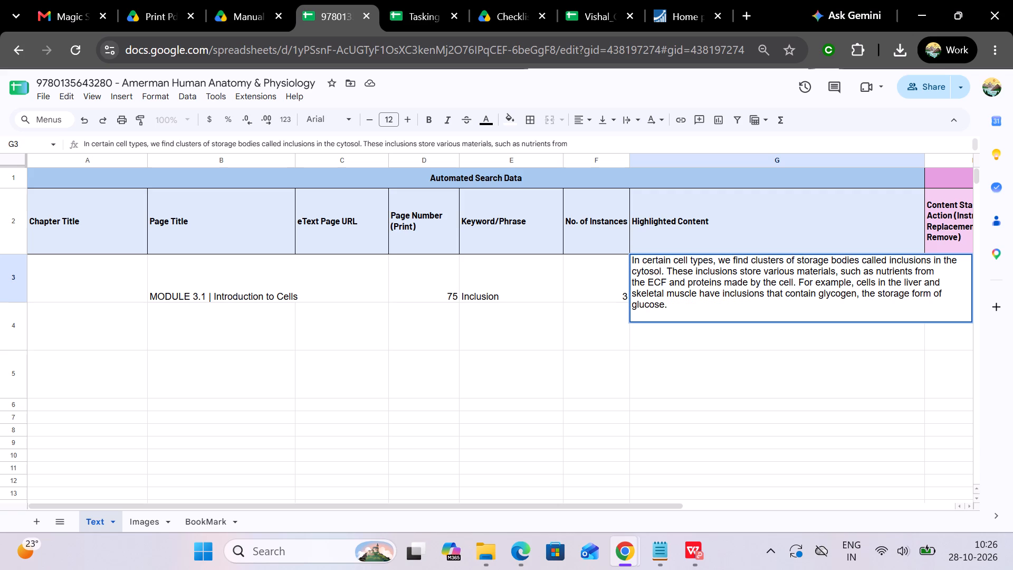
{"action": "left_click", "coordinate": [616, 335]}
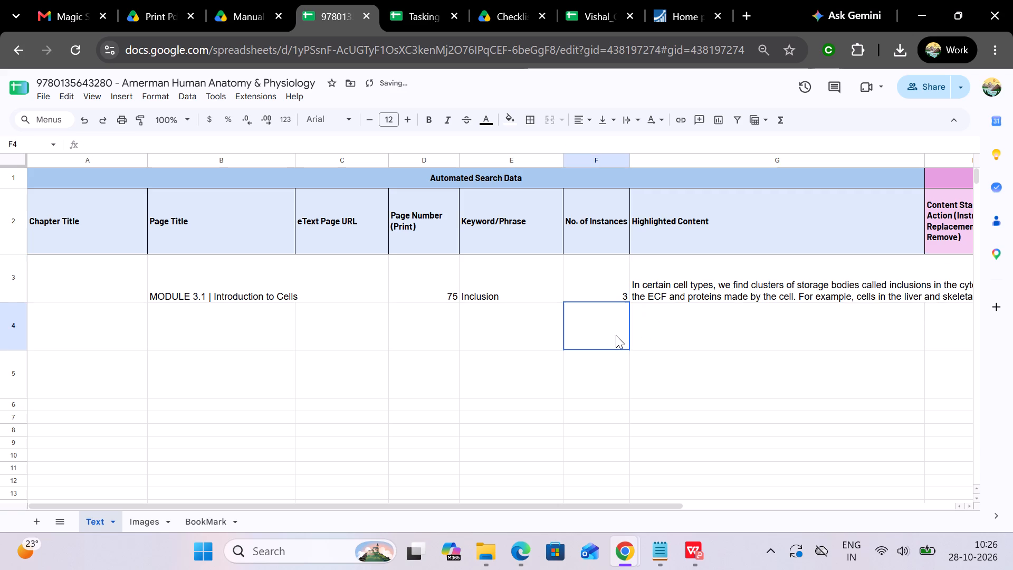
Remove the remaining line break in the G3 passage between "nutrients from" and "the ECF".
{"action": "scroll", "coordinate": [656, 327], "scroll_direction": "left", "scroll_amount": 5}
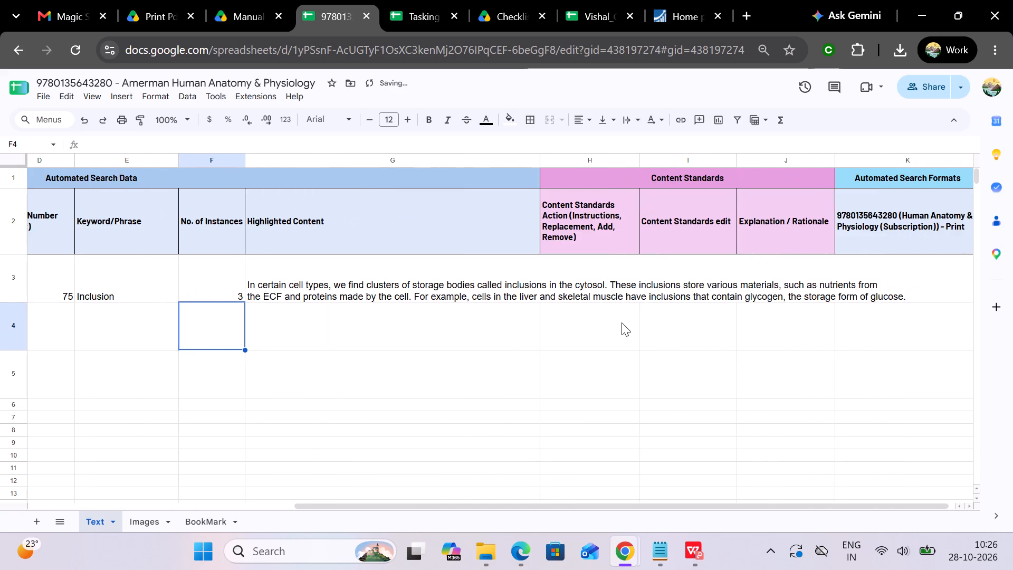
{"action": "scroll", "coordinate": [622, 322], "scroll_direction": "left", "scroll_amount": 2}
{"action": "double_click", "coordinate": [391, 265]}
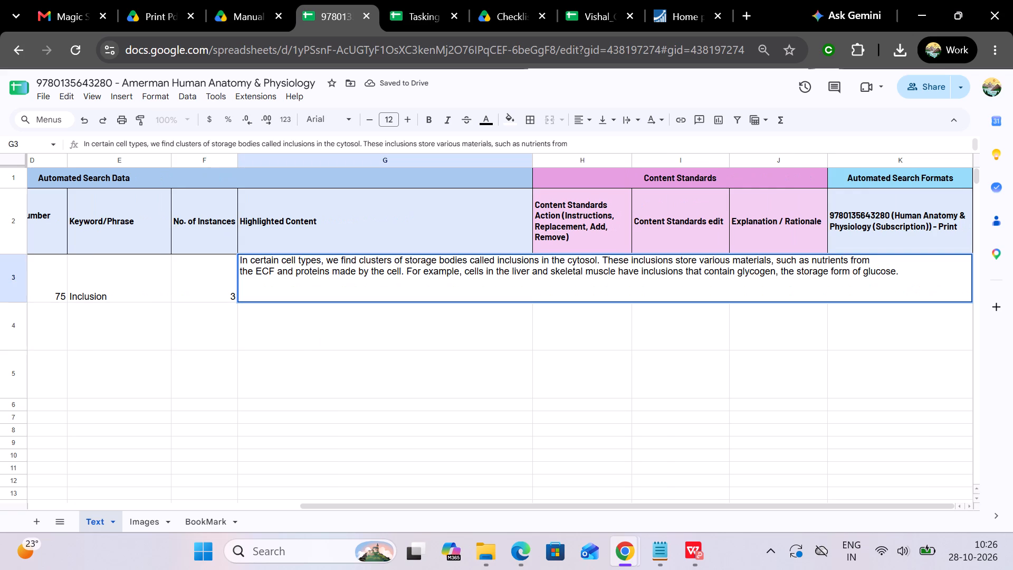
{"action": "left_click", "coordinate": [242, 272]}
{"action": "key", "text": "Left"}
{"action": "key", "text": "BackSpace"}
{"action": "left_click", "coordinate": [173, 326]}
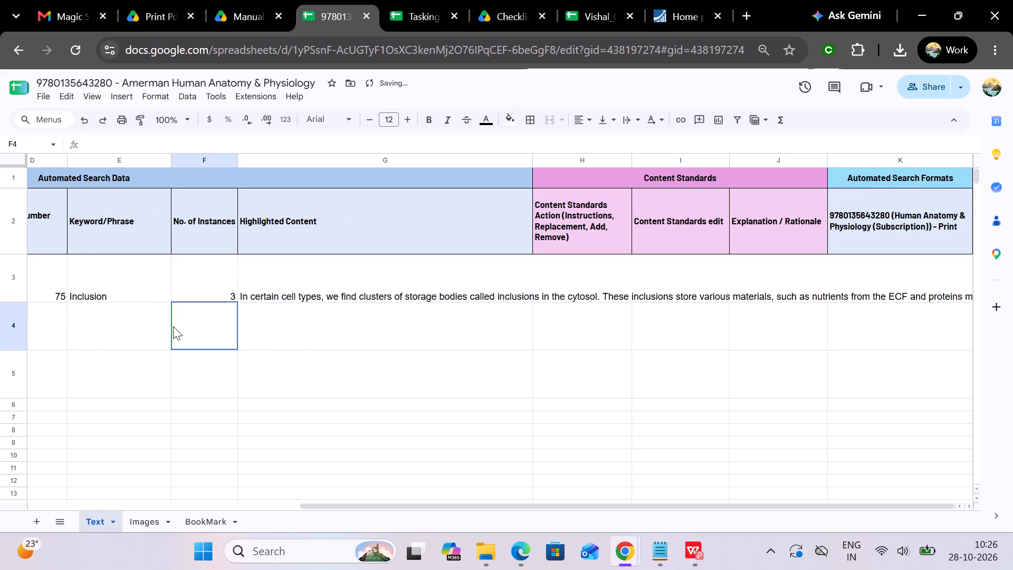
{"action": "left_click", "coordinate": [295, 280]}
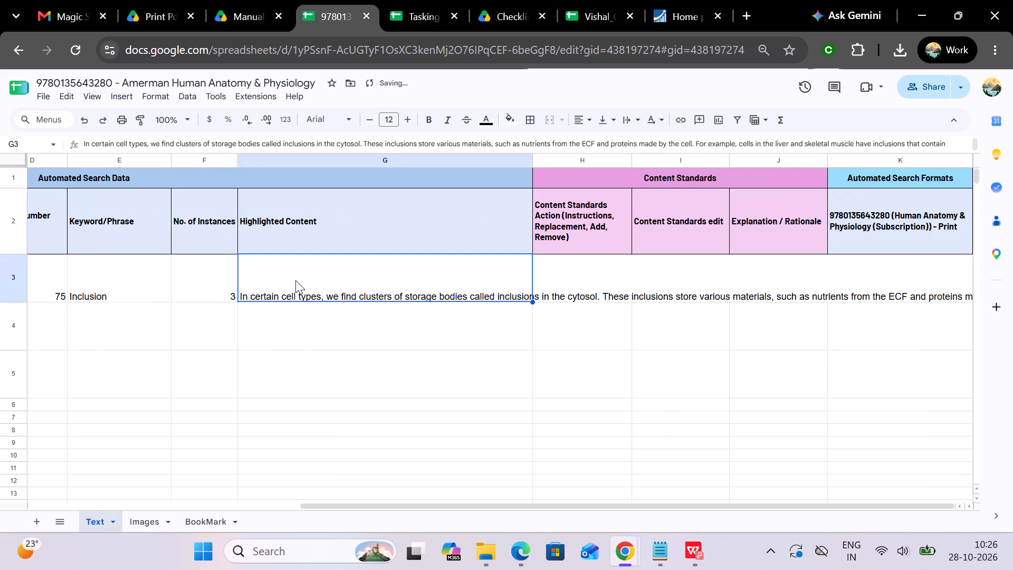
{"action": "double_click", "coordinate": [264, 286]}
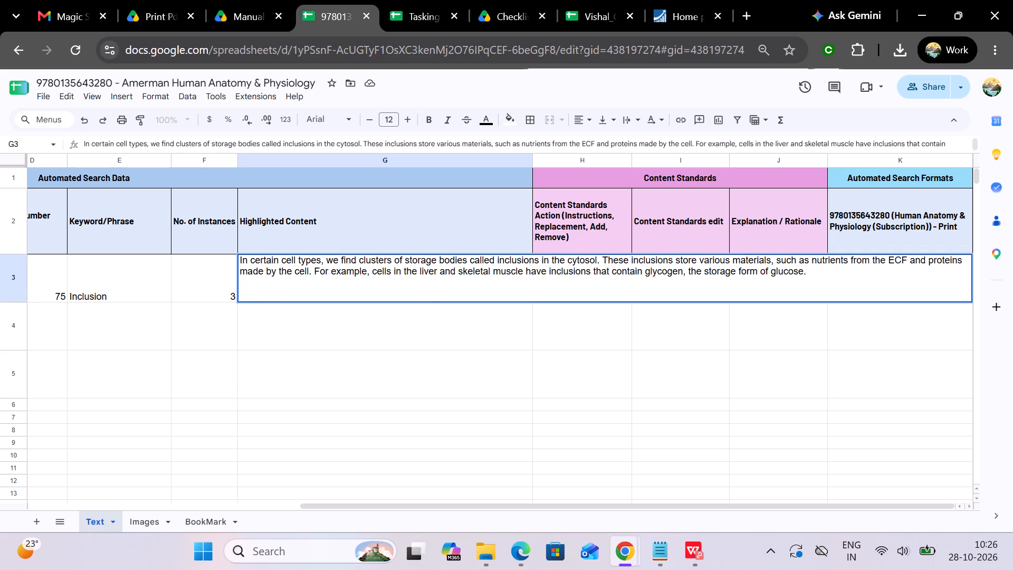
{"action": "left_click", "coordinate": [315, 357]}
Colour all three occurrences of "inclusions" in the G3 passage red.
{"action": "scroll", "coordinate": [315, 357], "scroll_direction": "right", "scroll_amount": 8}
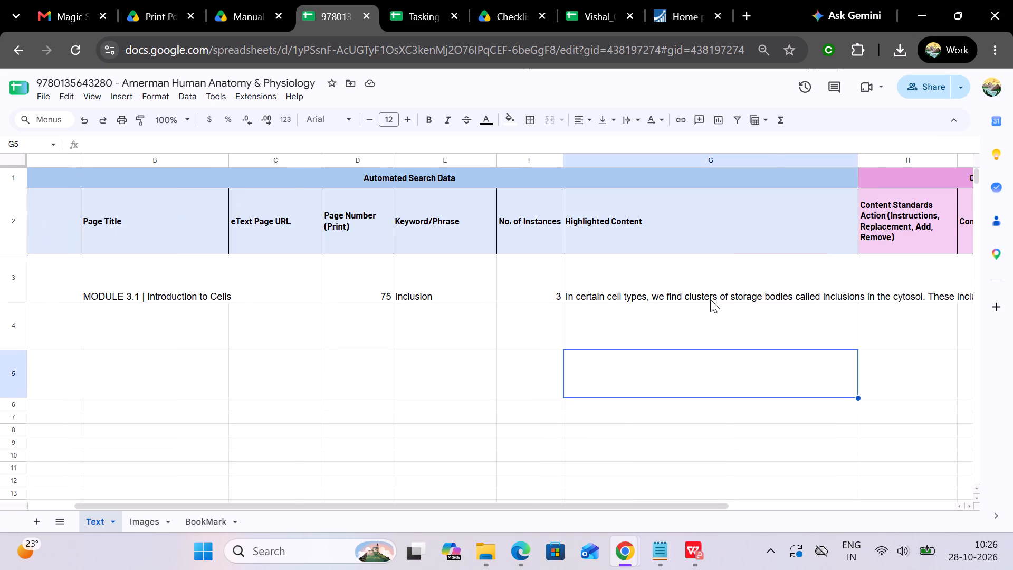
{"action": "double_click", "coordinate": [710, 299]}
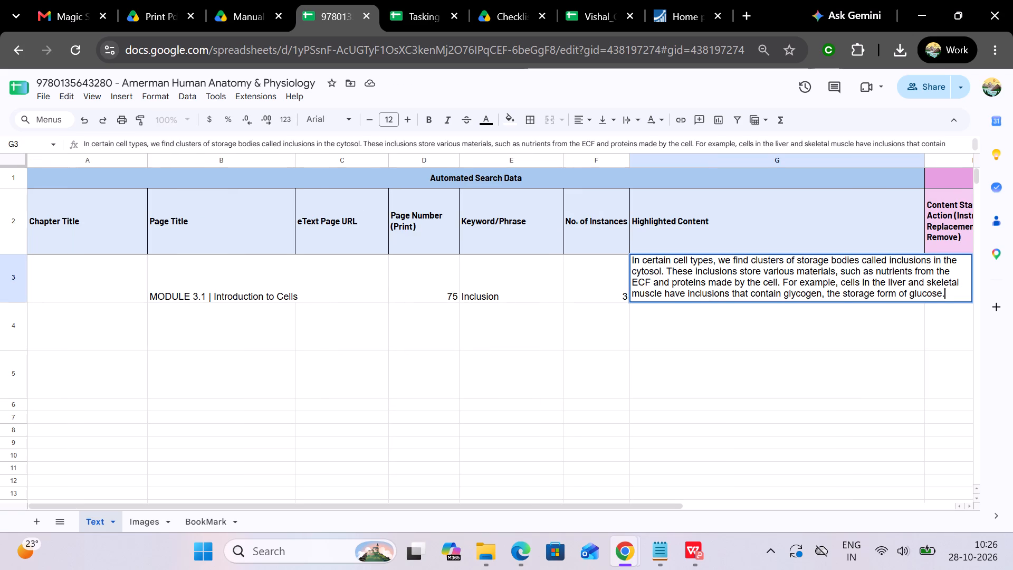
{"action": "double_click", "coordinate": [713, 273]}
{"action": "left_click_drag", "start_coordinate": [485, 118], "coordinate": [498, 202]}
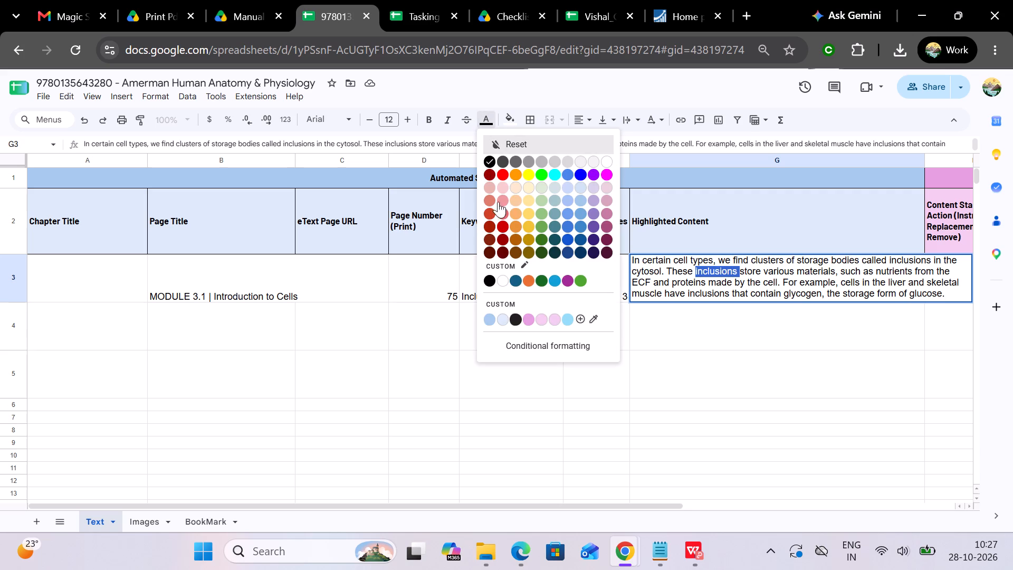
{"action": "left_click_drag", "start_coordinate": [498, 202], "coordinate": [503, 171]}
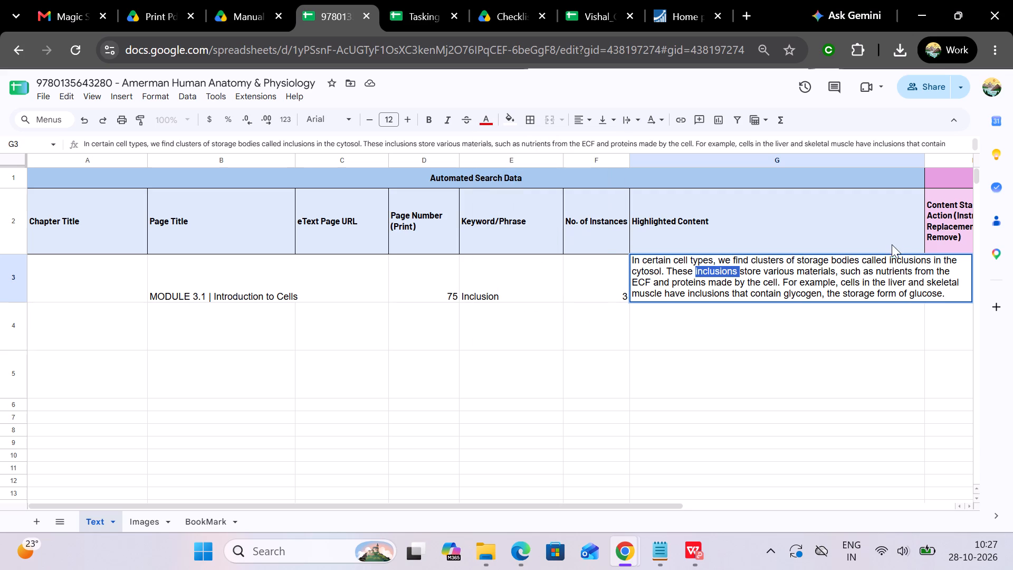
{"action": "double_click", "coordinate": [907, 261]}
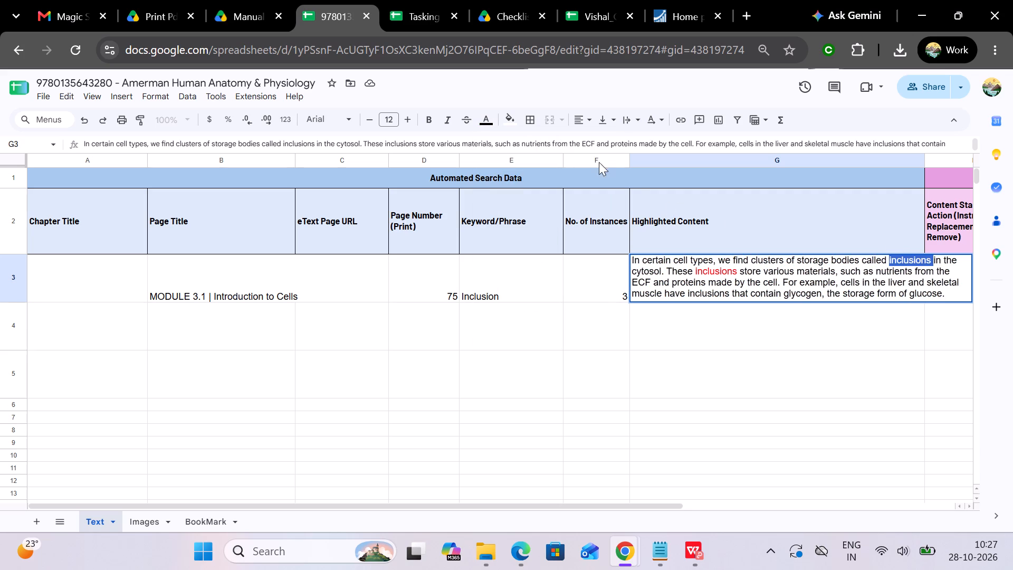
{"action": "left_click_drag", "start_coordinate": [495, 118], "coordinate": [502, 170]}
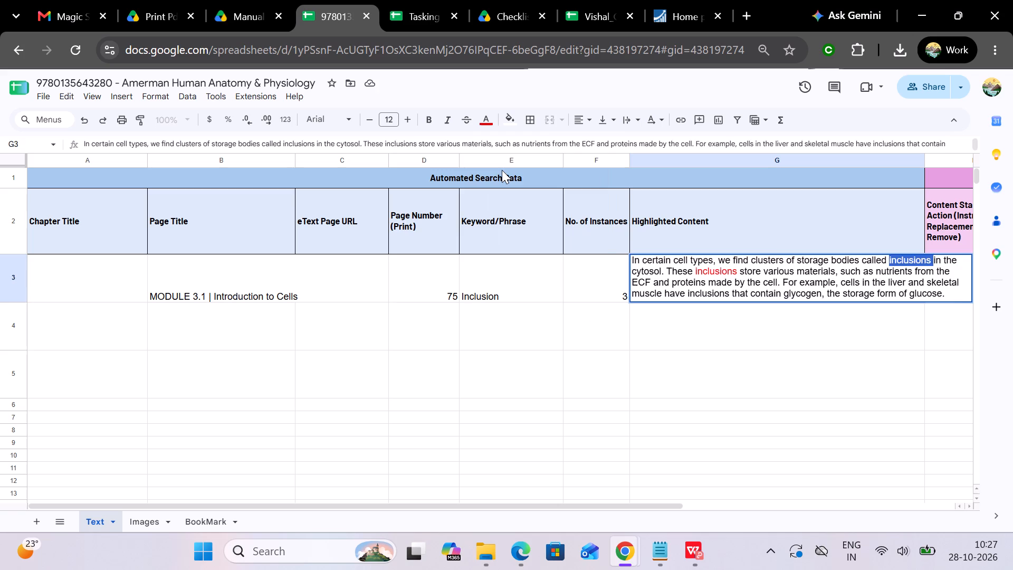
{"action": "left_click", "coordinate": [502, 170]}
{"action": "double_click", "coordinate": [708, 294]}
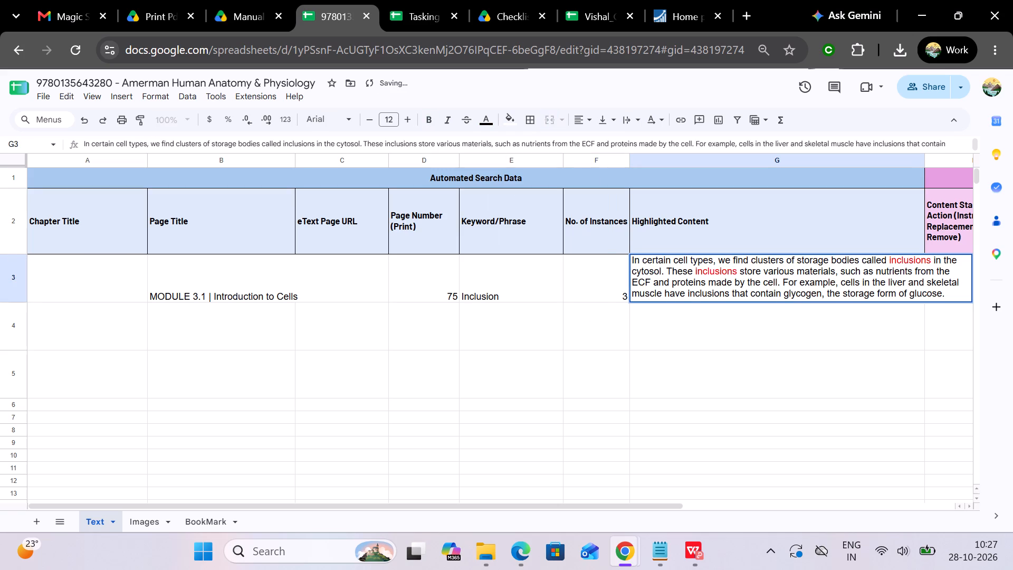
{"action": "double_click", "coordinate": [715, 291]}
{"action": "left_click_drag", "start_coordinate": [484, 125], "coordinate": [493, 168]}
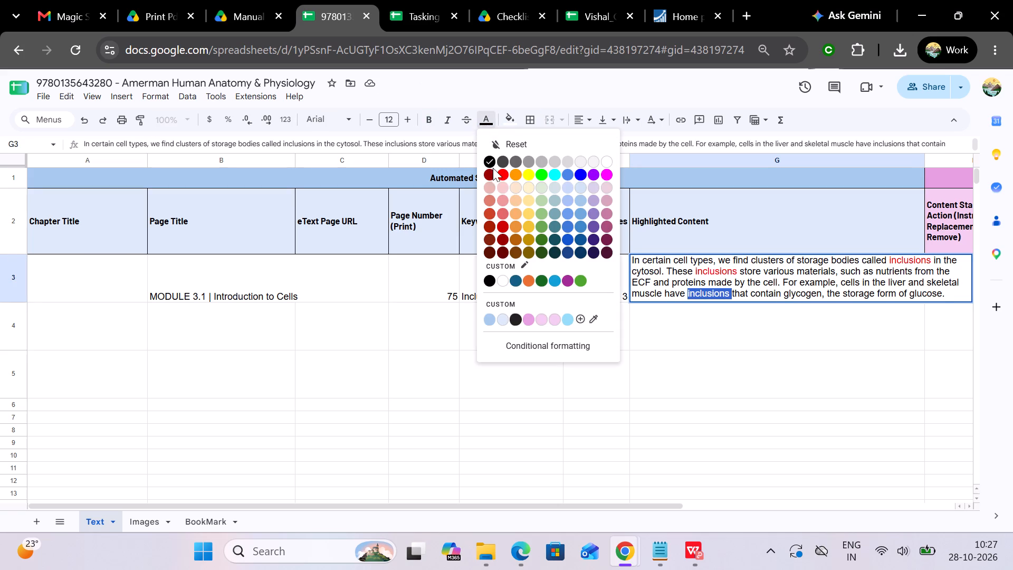
{"action": "left_click_drag", "start_coordinate": [493, 168], "coordinate": [501, 173]}
{"action": "left_click", "coordinate": [526, 322]}
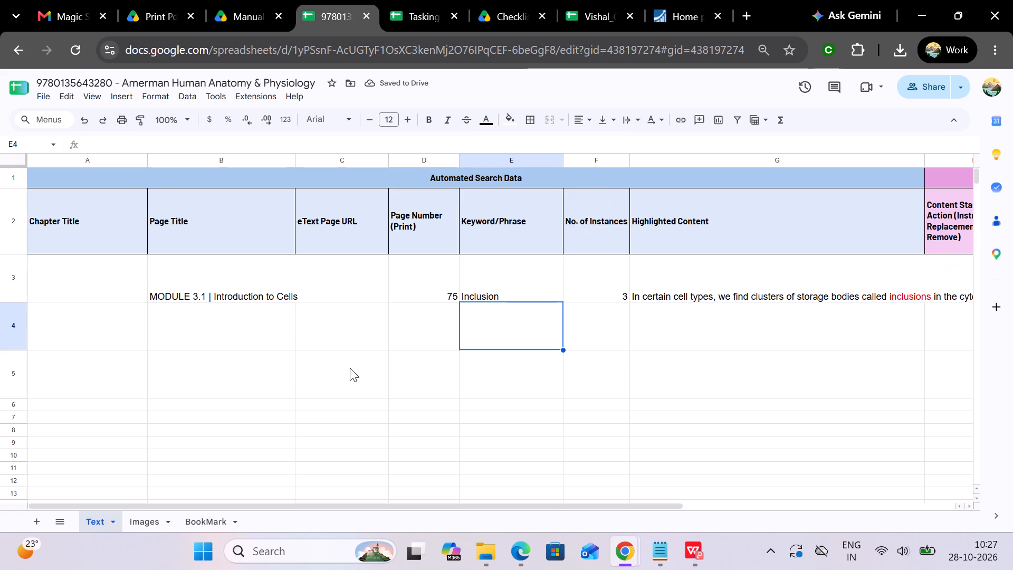
{"action": "scroll", "coordinate": [350, 368], "scroll_direction": "left", "scroll_amount": 8}
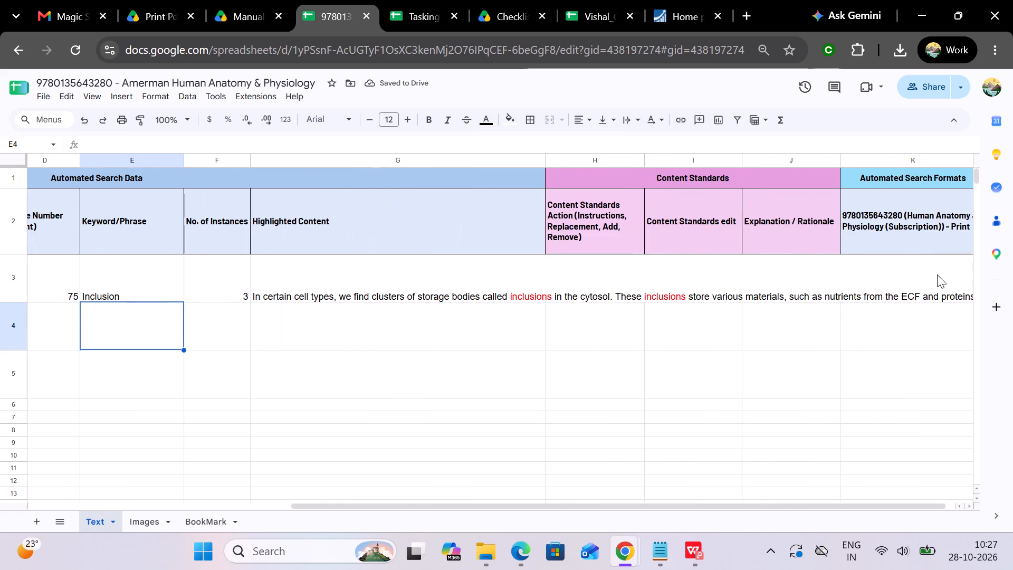
{"action": "left_click", "coordinate": [881, 272]}
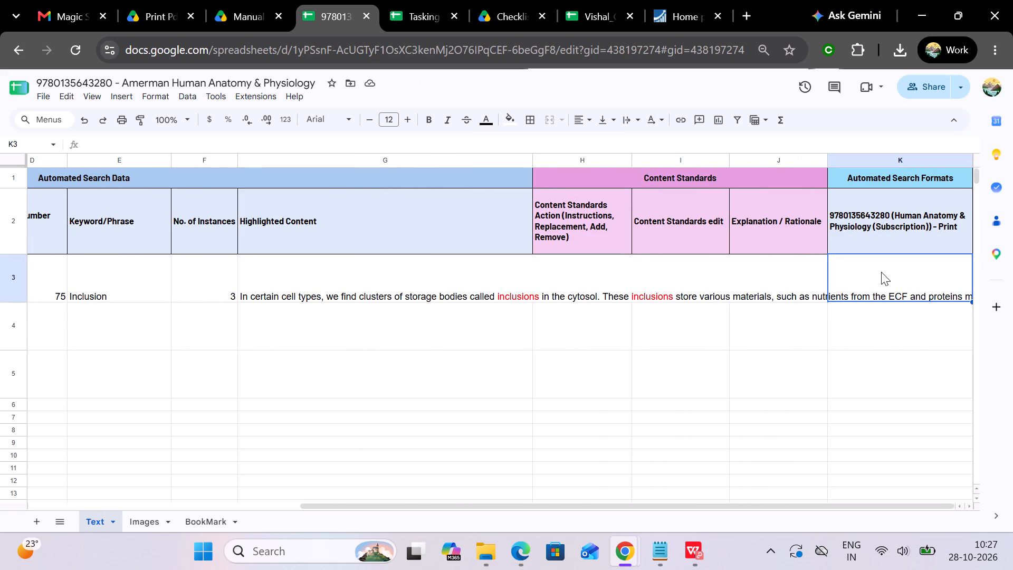
{"action": "type", "text": "Yes"}
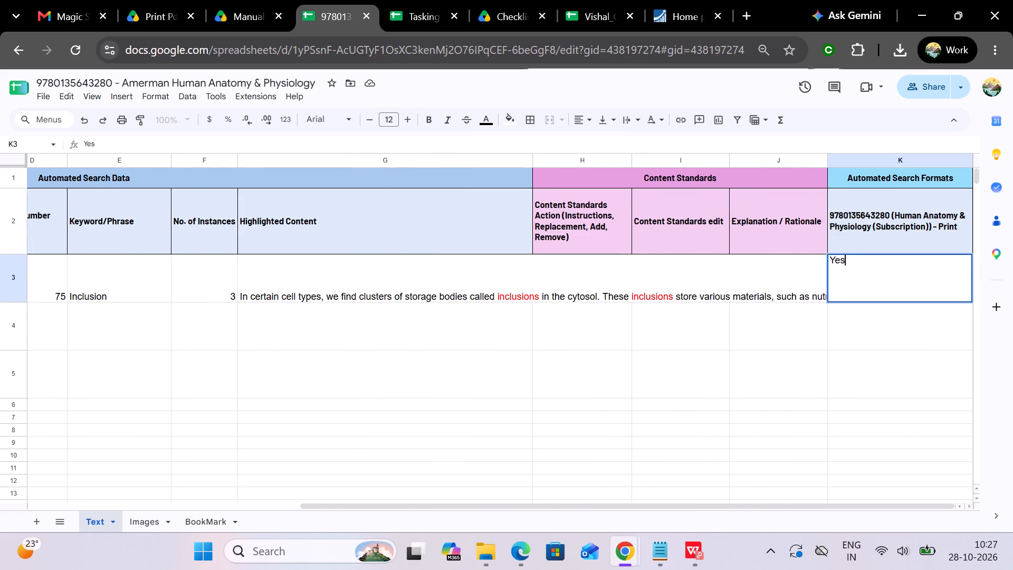
{"action": "left_click", "coordinate": [601, 312]}
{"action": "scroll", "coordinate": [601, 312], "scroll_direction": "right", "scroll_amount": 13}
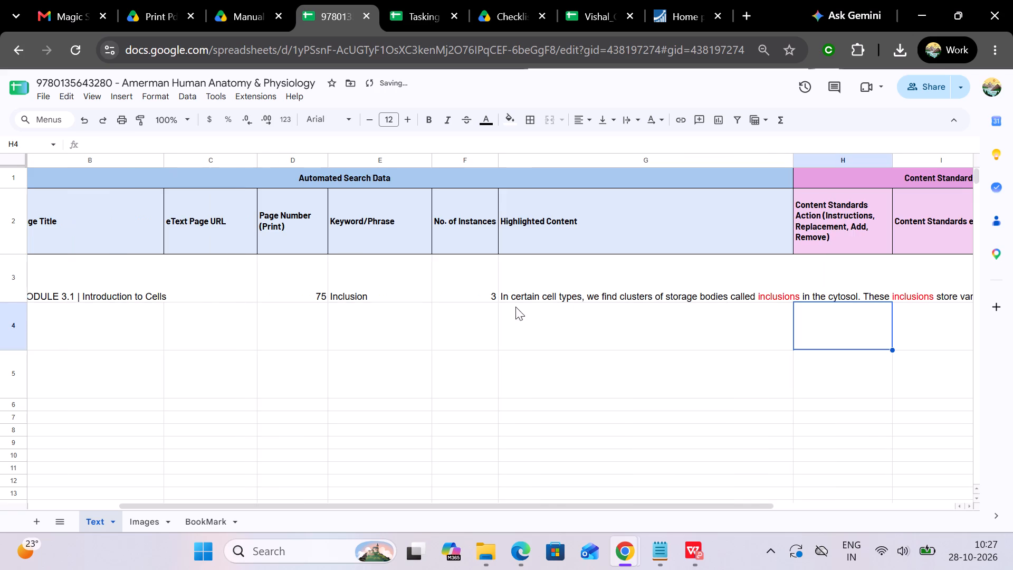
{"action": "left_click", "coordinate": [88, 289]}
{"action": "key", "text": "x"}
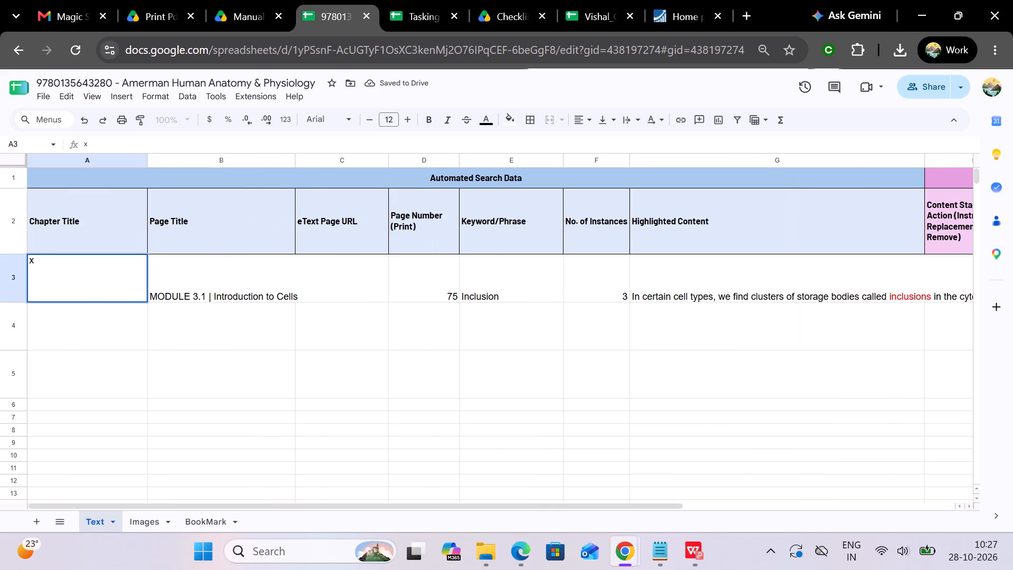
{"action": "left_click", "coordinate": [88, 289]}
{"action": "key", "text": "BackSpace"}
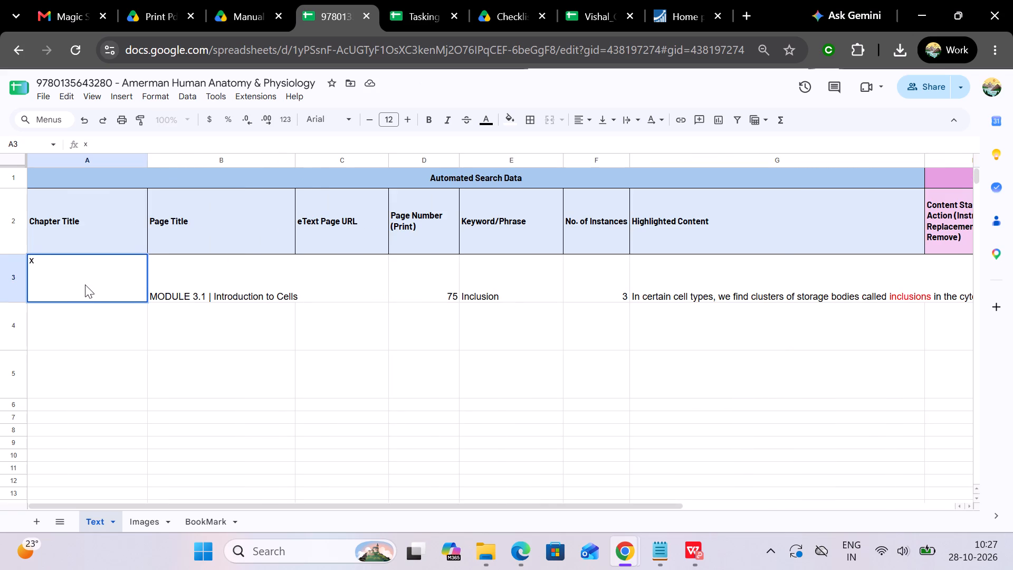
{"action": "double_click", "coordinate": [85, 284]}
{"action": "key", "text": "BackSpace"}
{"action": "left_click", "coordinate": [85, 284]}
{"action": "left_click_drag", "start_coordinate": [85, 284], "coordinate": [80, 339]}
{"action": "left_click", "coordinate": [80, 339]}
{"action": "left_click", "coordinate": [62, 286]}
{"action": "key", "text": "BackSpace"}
Look up the chapter number and title in the PDF around page 75 and enter "Chapter 3: The Cell" in A3.
{"action": "key", "text": "alt+Tab"}
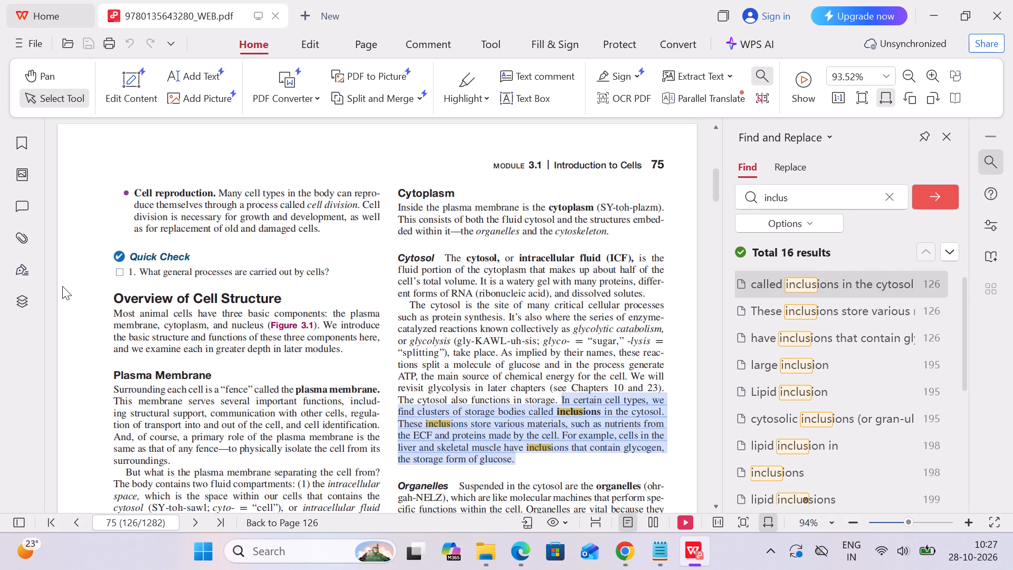
{"action": "scroll", "coordinate": [267, 287], "scroll_direction": "up", "scroll_amount": 2}
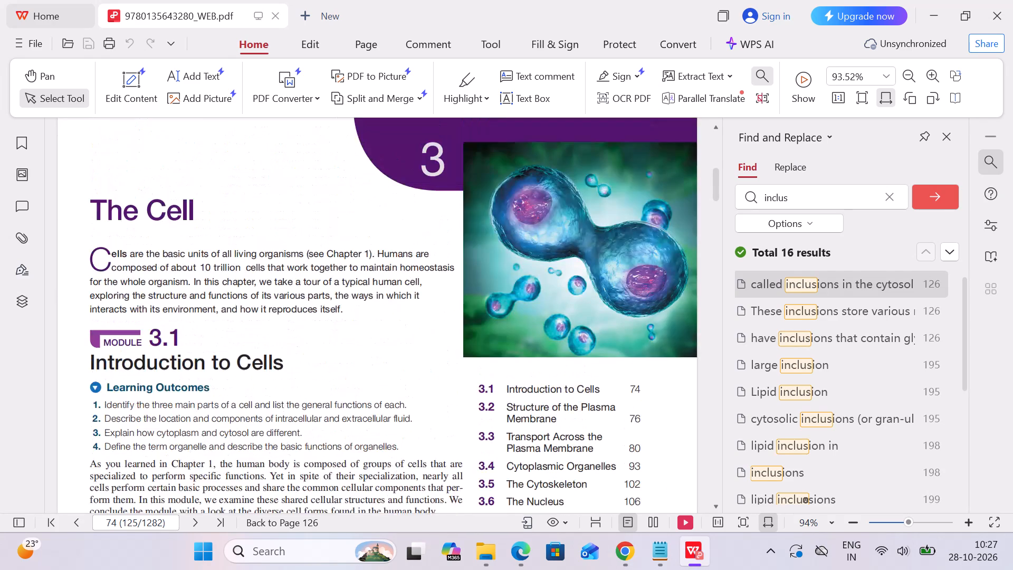
{"action": "scroll", "coordinate": [267, 287], "scroll_direction": "up", "scroll_amount": 1}
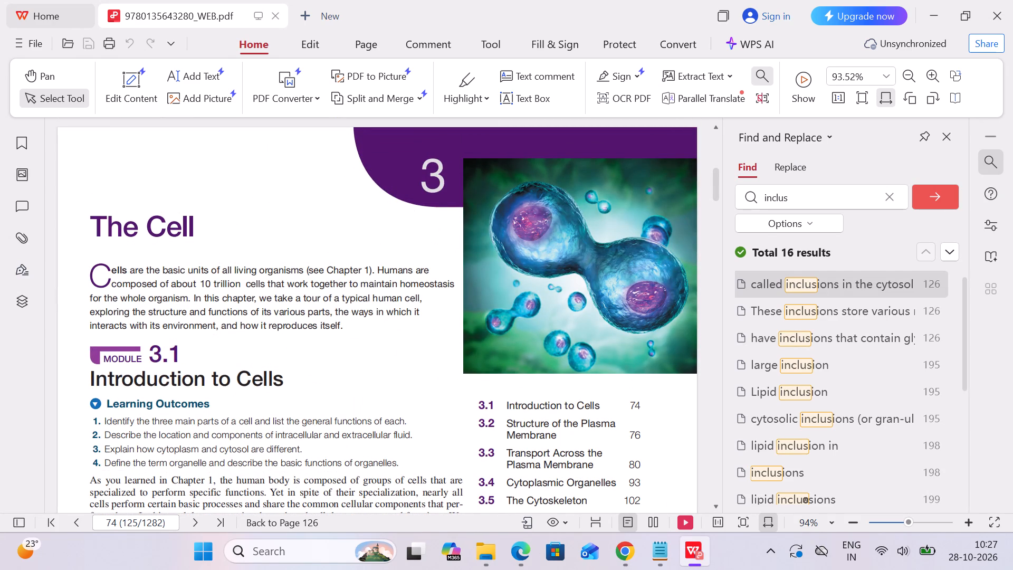
{"action": "scroll", "coordinate": [318, 294], "scroll_direction": "down", "scroll_amount": 2}
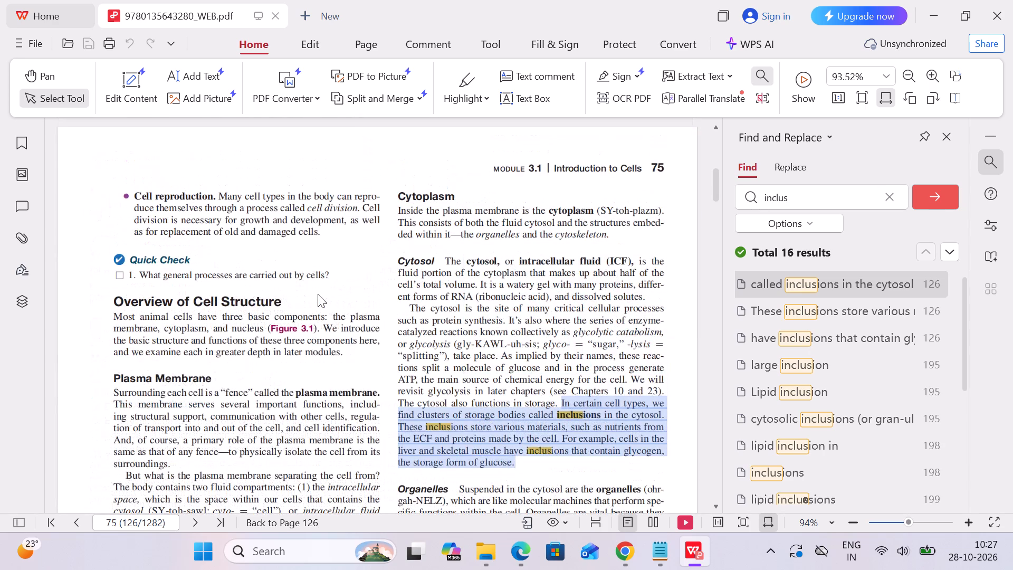
{"action": "scroll", "coordinate": [318, 294], "scroll_direction": "down", "scroll_amount": 3}
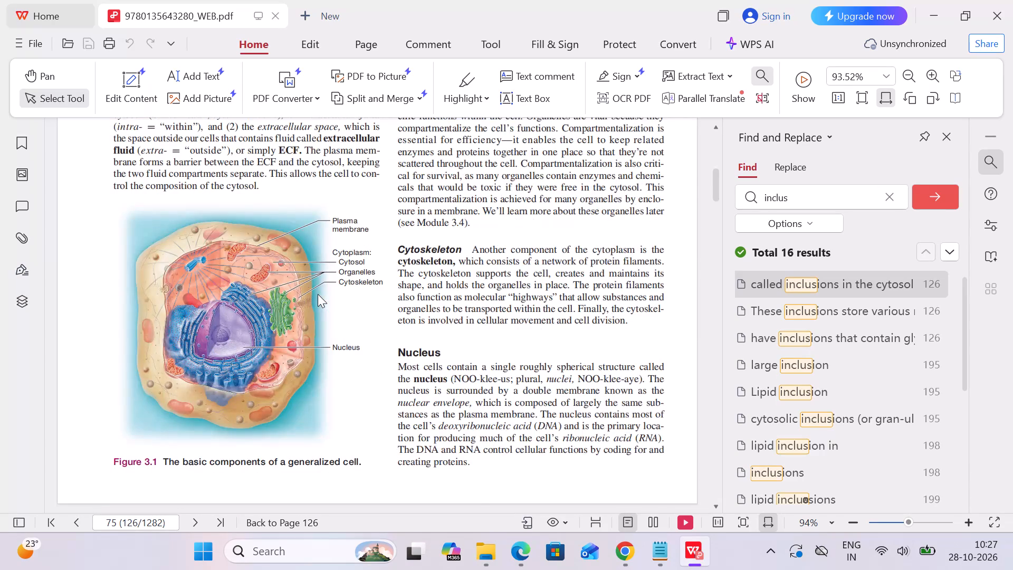
{"action": "scroll", "coordinate": [318, 294], "scroll_direction": "down", "scroll_amount": 2}
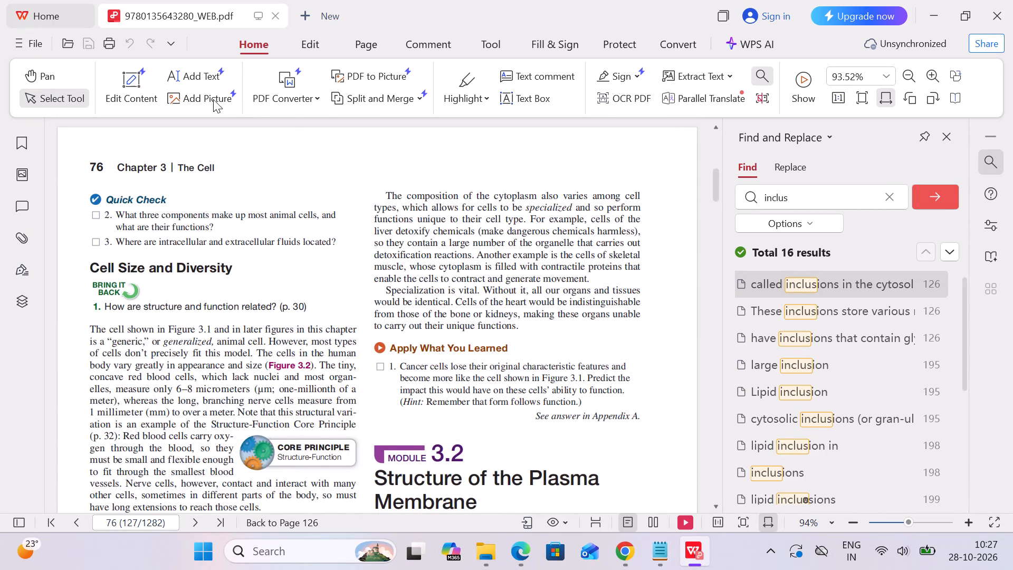
{"action": "key", "text": "alt+Tab"}
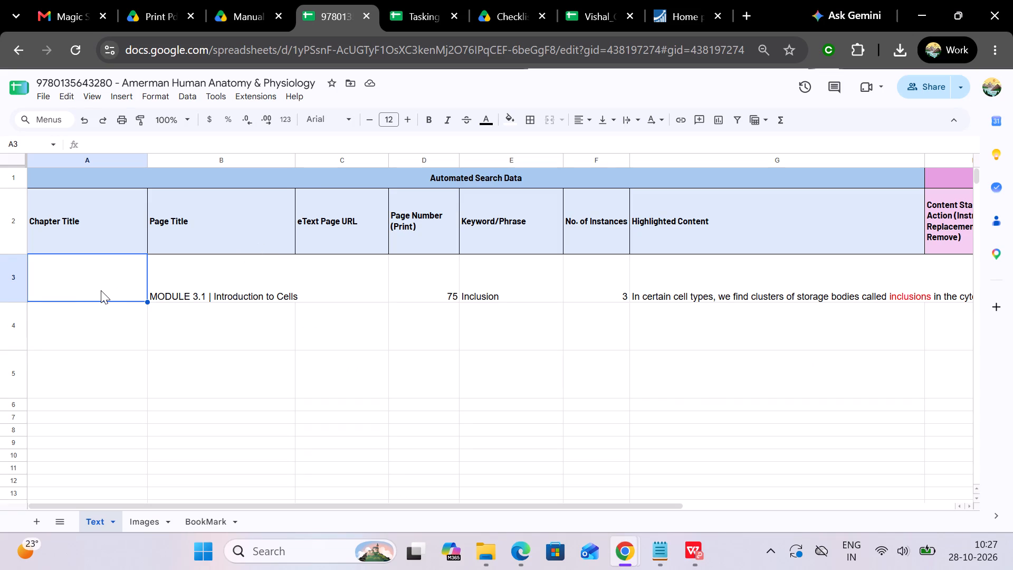
{"action": "double_click", "coordinate": [101, 290]}
{"action": "type", "text": "Chapter"}
{"action": "key", "text": "space"}
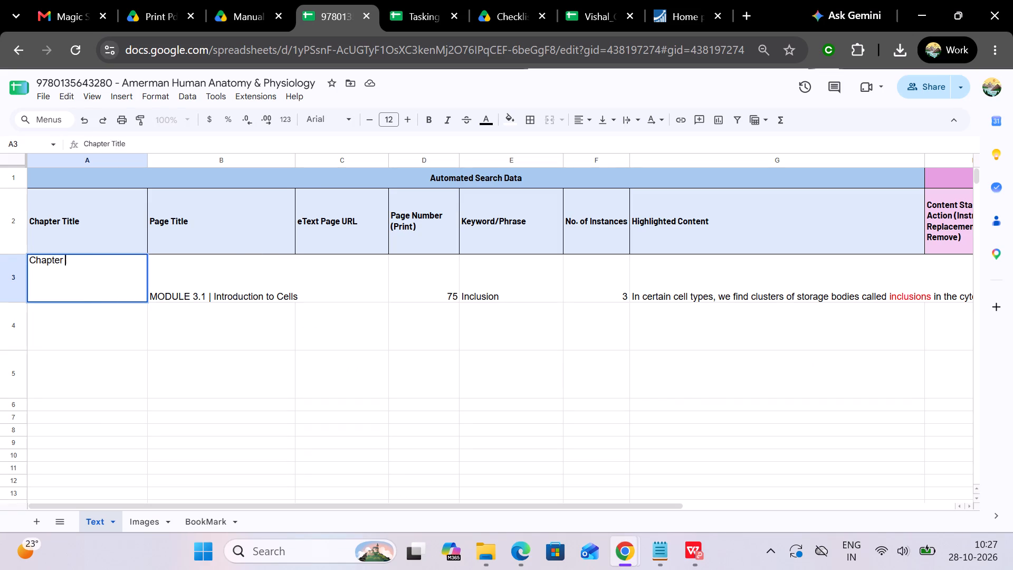
{"action": "type", "text": "3"}
{"action": "type", "text": ": The Cell"}
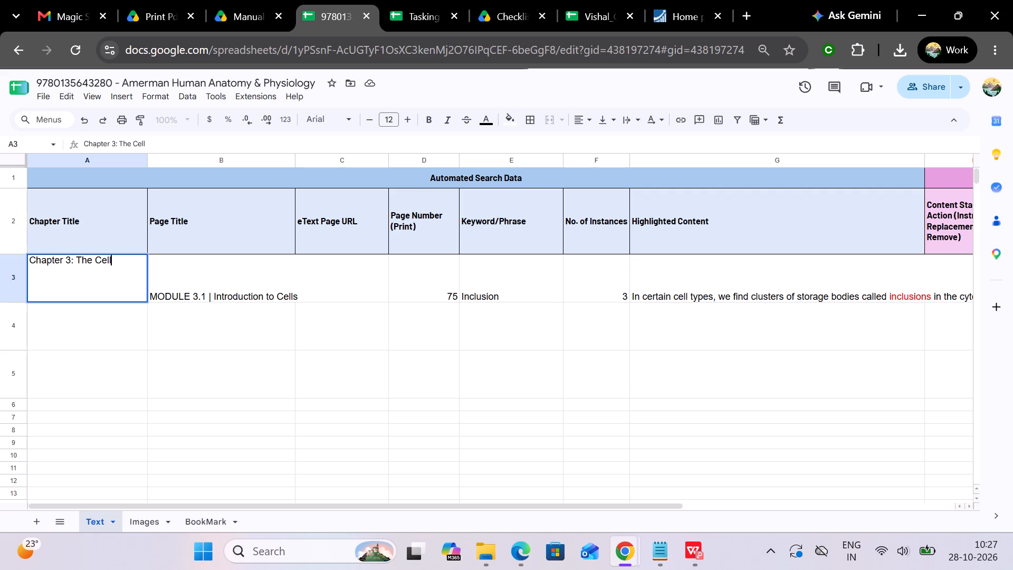
{"action": "key", "text": "Tab"}
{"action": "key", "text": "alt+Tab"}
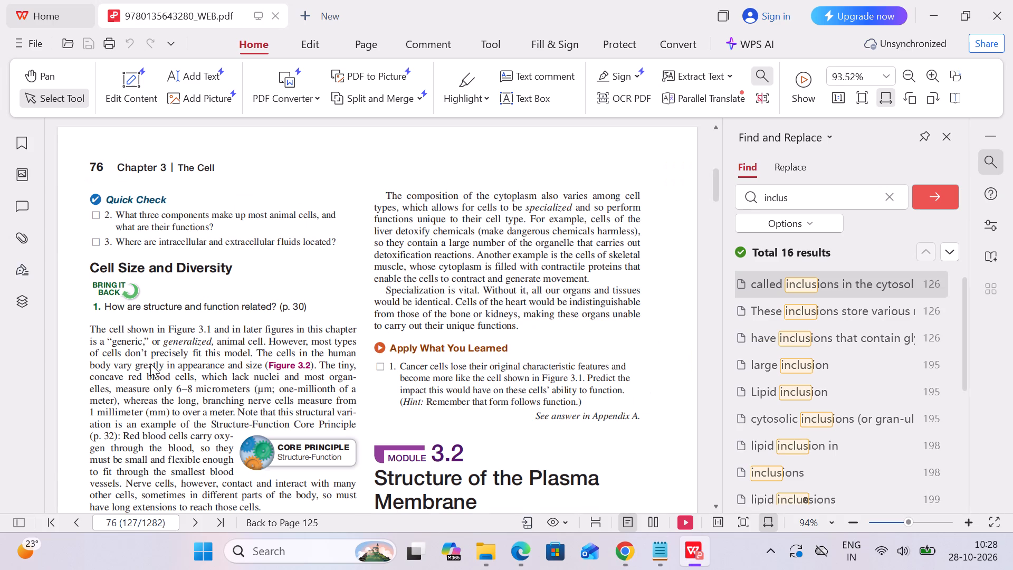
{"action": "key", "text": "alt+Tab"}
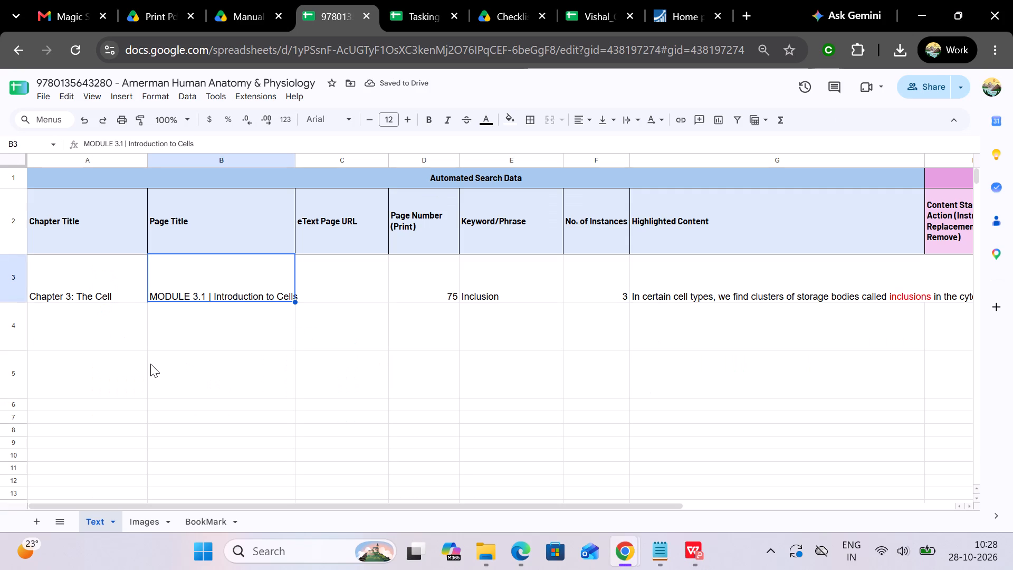
Set the whole of row 3 to the Barlow font at size 11.
{"action": "left_click_drag", "start_coordinate": [14, 273], "coordinate": [3, 488]}
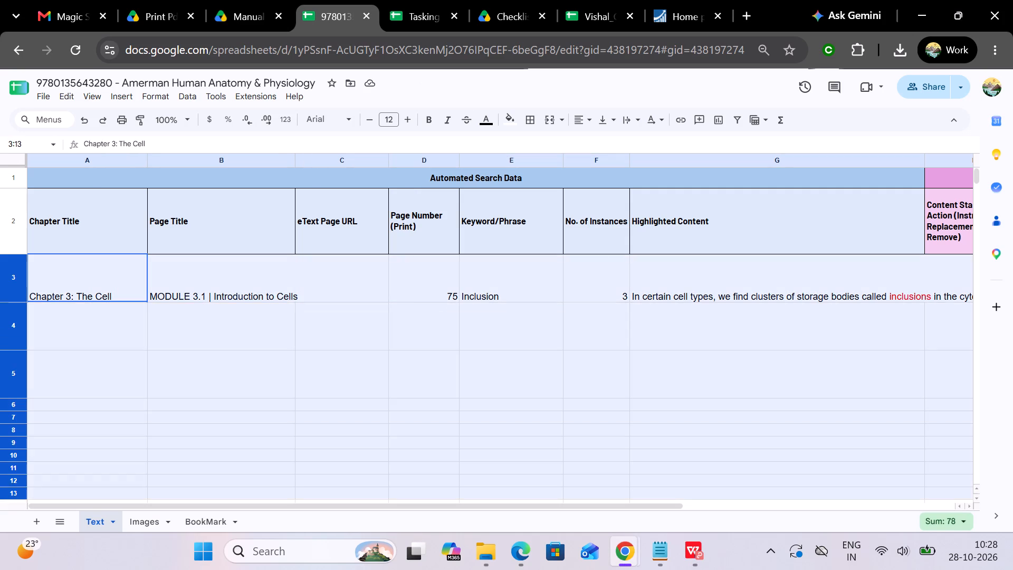
{"action": "left_click_drag", "start_coordinate": [3, 488], "coordinate": [0, 280]}
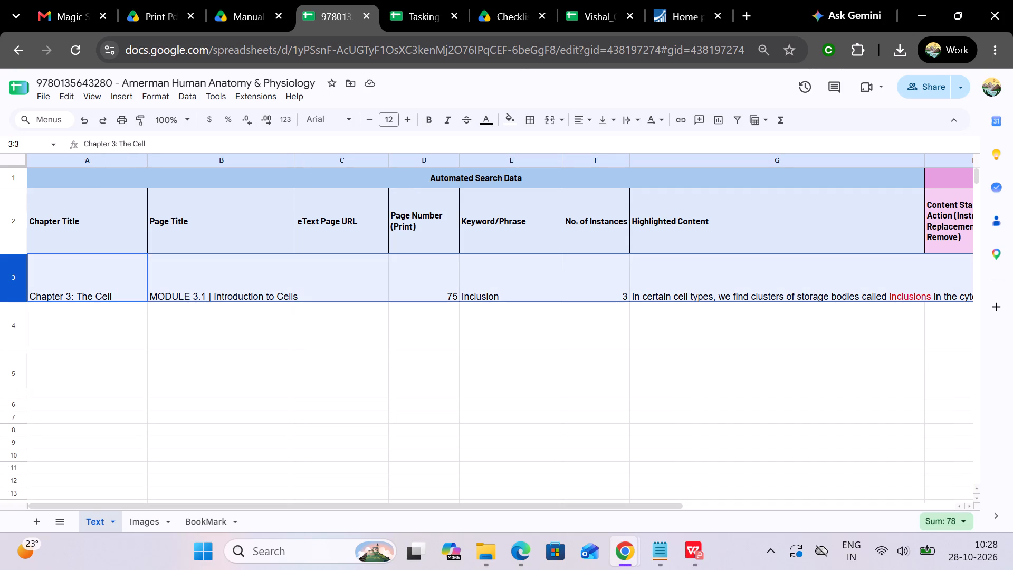
{"action": "left_click_drag", "start_coordinate": [346, 117], "coordinate": [346, 176]}
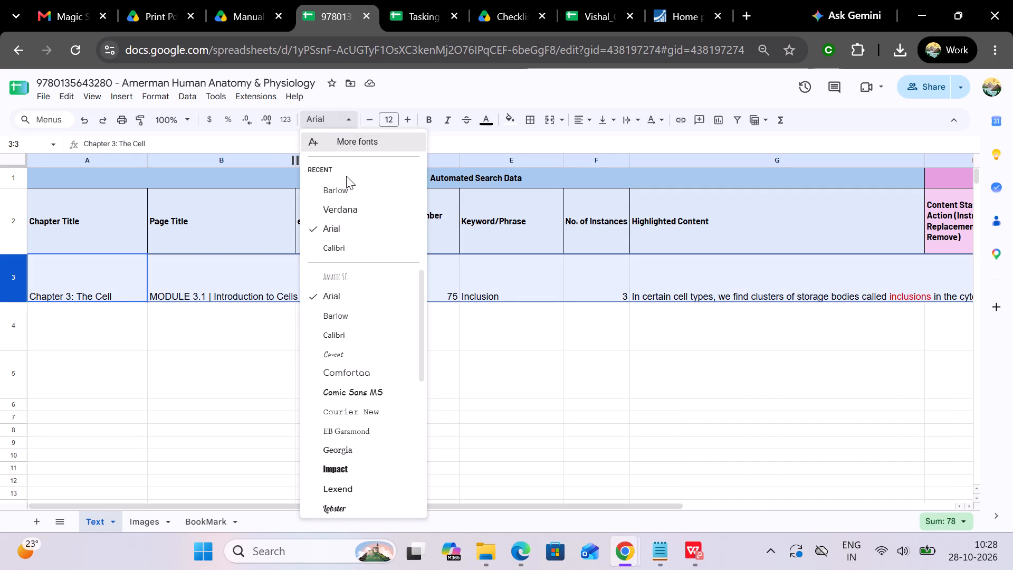
{"action": "left_click_drag", "start_coordinate": [346, 176], "coordinate": [333, 189]}
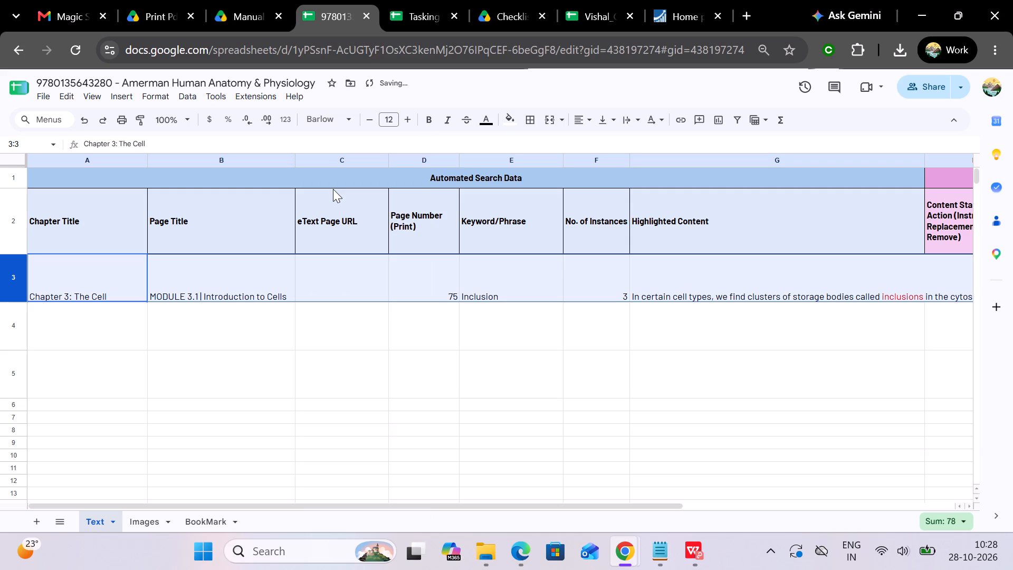
{"action": "left_click", "coordinate": [372, 115]}
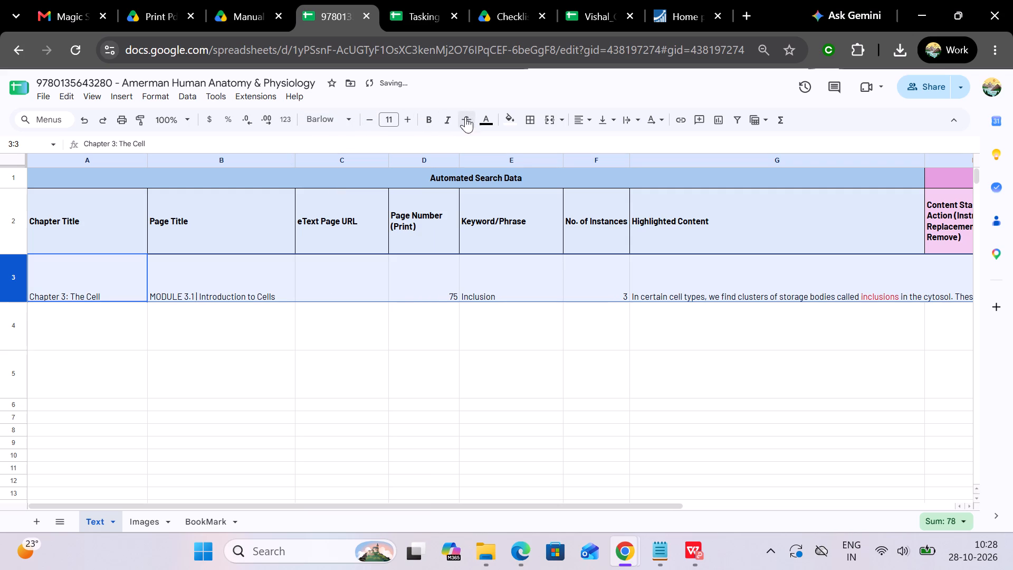
Left-align row 3, centre it vertically and turn on text wrapping.
{"action": "left_click_drag", "start_coordinate": [581, 114], "coordinate": [585, 151]}
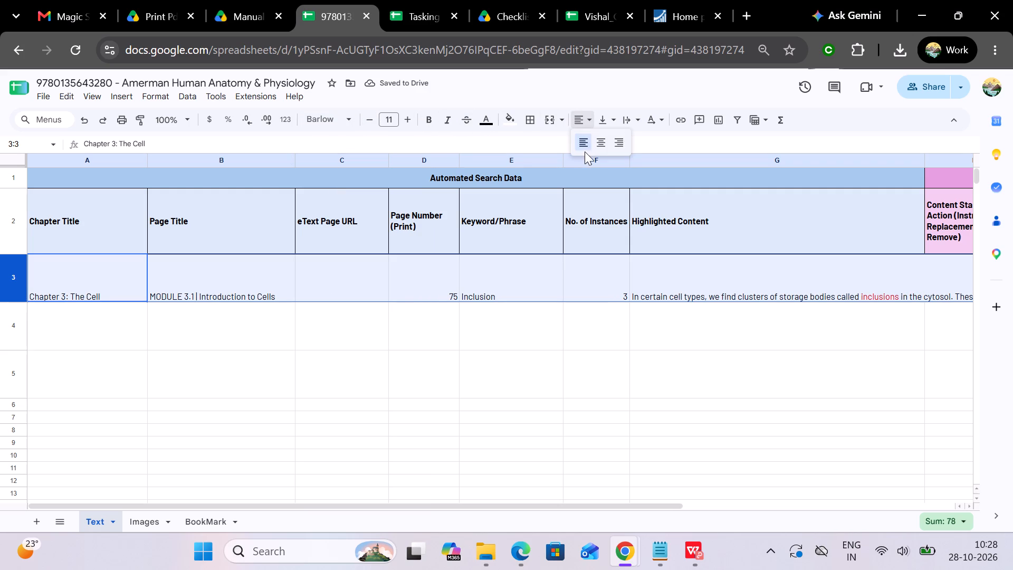
{"action": "left_click", "coordinate": [585, 142]}
{"action": "left_click_drag", "start_coordinate": [607, 118], "coordinate": [625, 146]}
{"action": "left_click", "coordinate": [625, 146]}
{"action": "left_click_drag", "start_coordinate": [630, 118], "coordinate": [649, 146]}
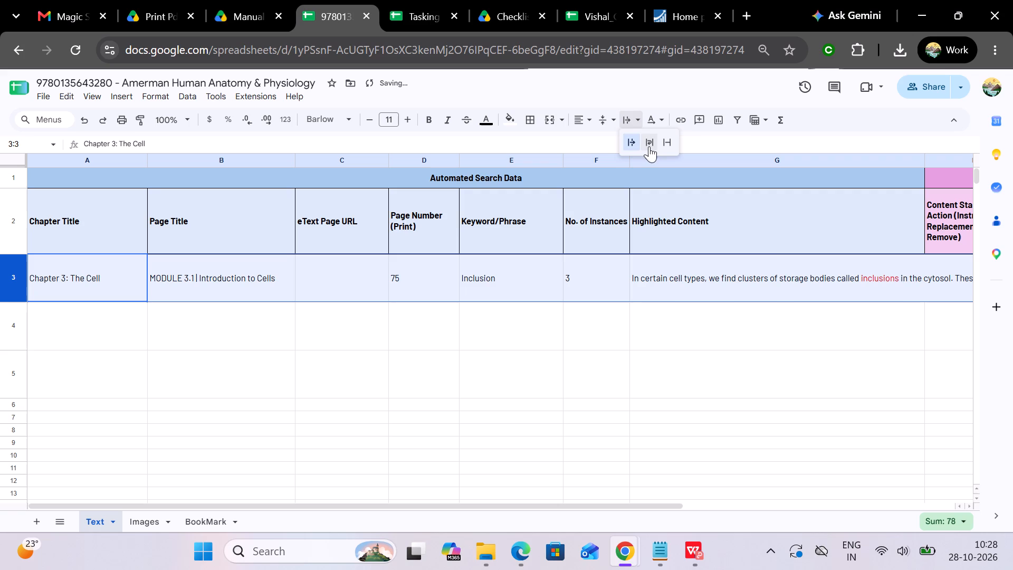
{"action": "left_click_drag", "start_coordinate": [649, 146], "coordinate": [649, 145]}
{"action": "left_click", "coordinate": [649, 145]}
Add borders around all cells of row 3.
{"action": "left_click_drag", "start_coordinate": [528, 122], "coordinate": [530, 150]}
{"action": "left_click", "coordinate": [530, 150]}
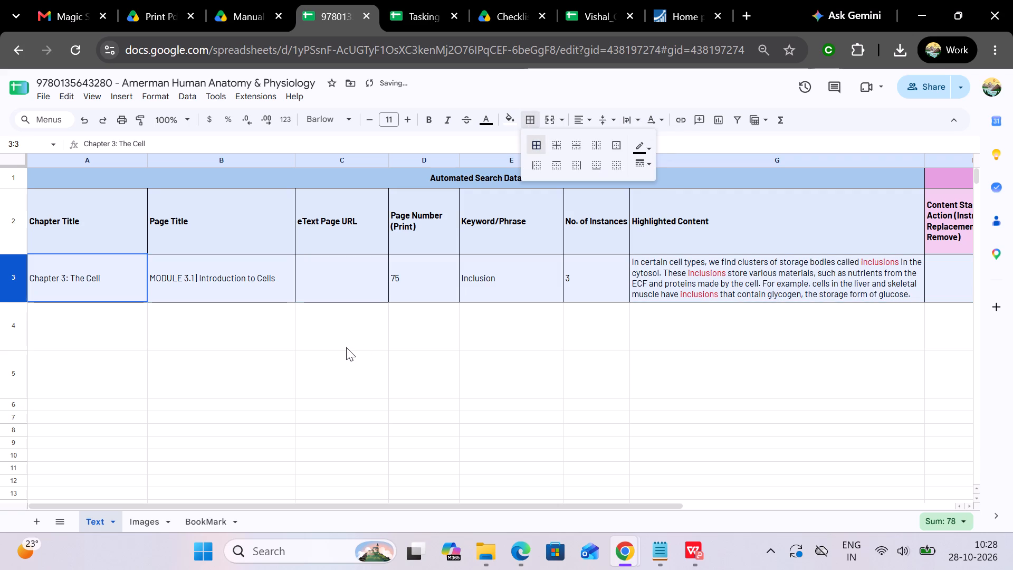
{"action": "left_click", "coordinate": [346, 347]}
{"action": "scroll", "coordinate": [346, 347], "scroll_direction": "left", "scroll_amount": 6}
{"action": "scroll", "coordinate": [346, 347], "scroll_direction": "right", "scroll_amount": 8}
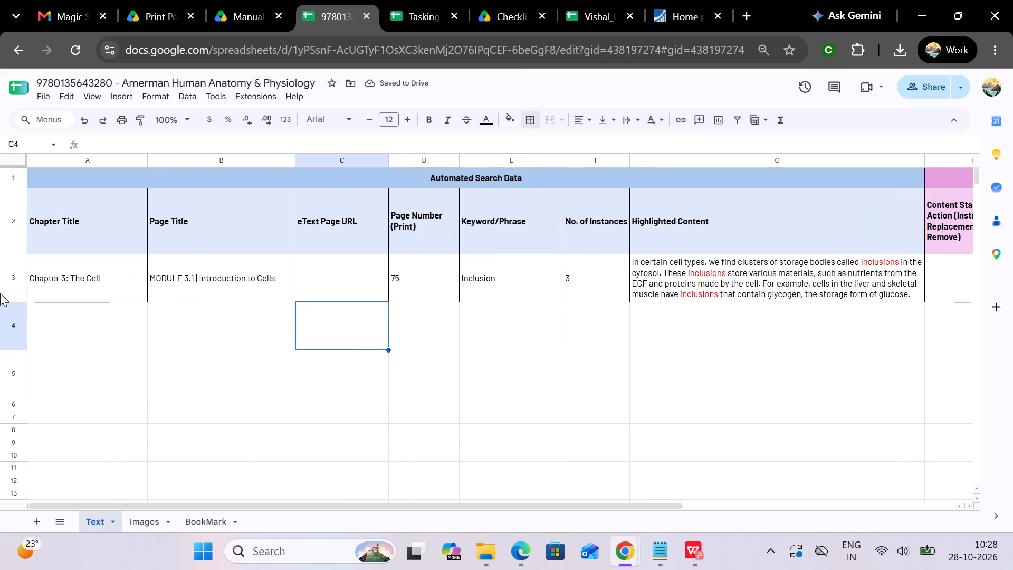
Copy row 3's formatting onto the empty rows below it, from row 4 to row 38.
{"action": "left_click", "coordinate": [0, 294]}
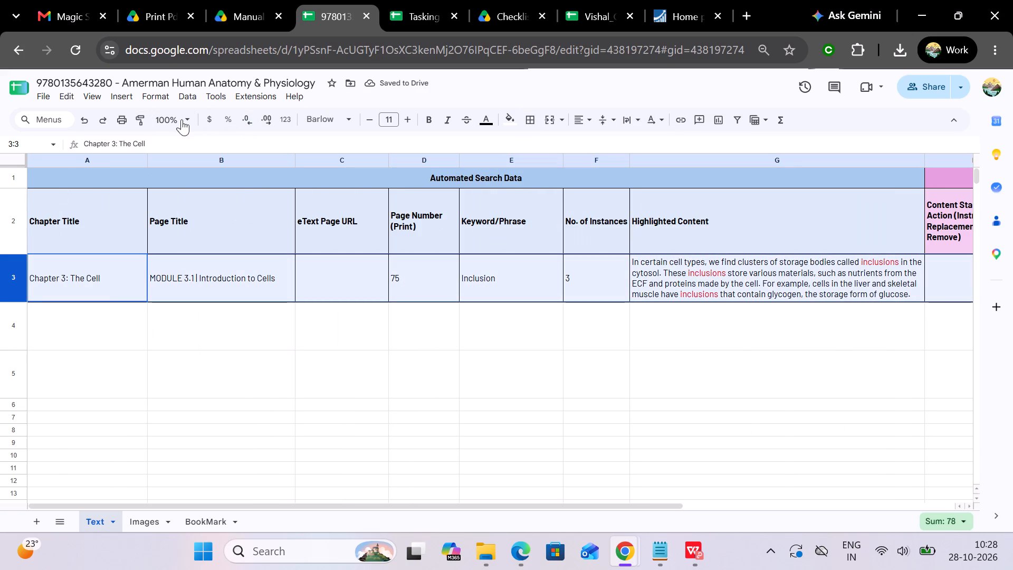
{"action": "left_click", "coordinate": [143, 122]}
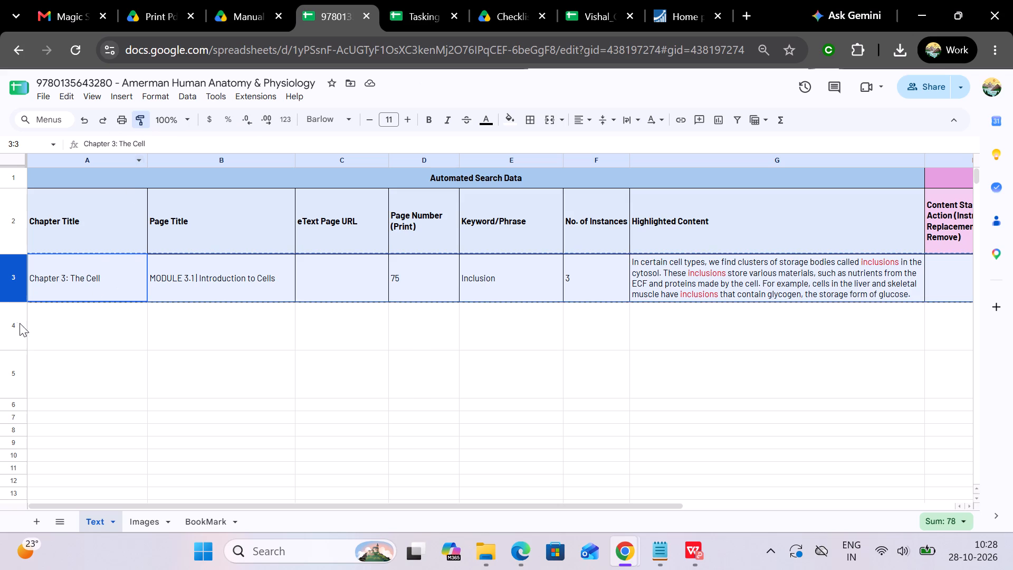
{"action": "left_click_drag", "start_coordinate": [16, 324], "coordinate": [6, 564]}
{"action": "scroll", "coordinate": [173, 414], "scroll_direction": "right", "scroll_amount": 4}
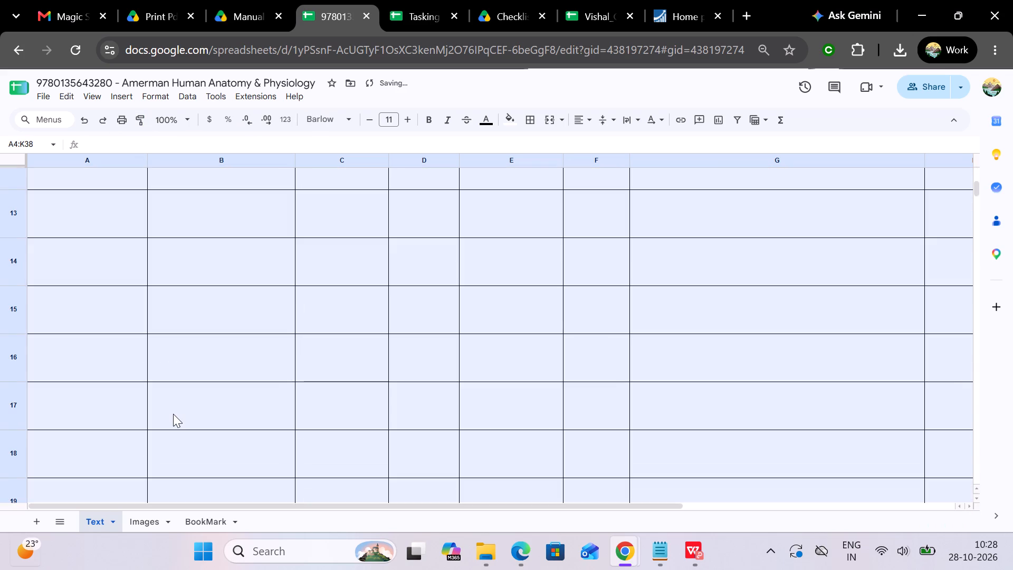
{"action": "scroll", "coordinate": [173, 414], "scroll_direction": "right", "scroll_amount": 2}
{"action": "scroll", "coordinate": [173, 414], "scroll_direction": "up", "scroll_amount": 15}
{"action": "left_click", "coordinate": [222, 353]}
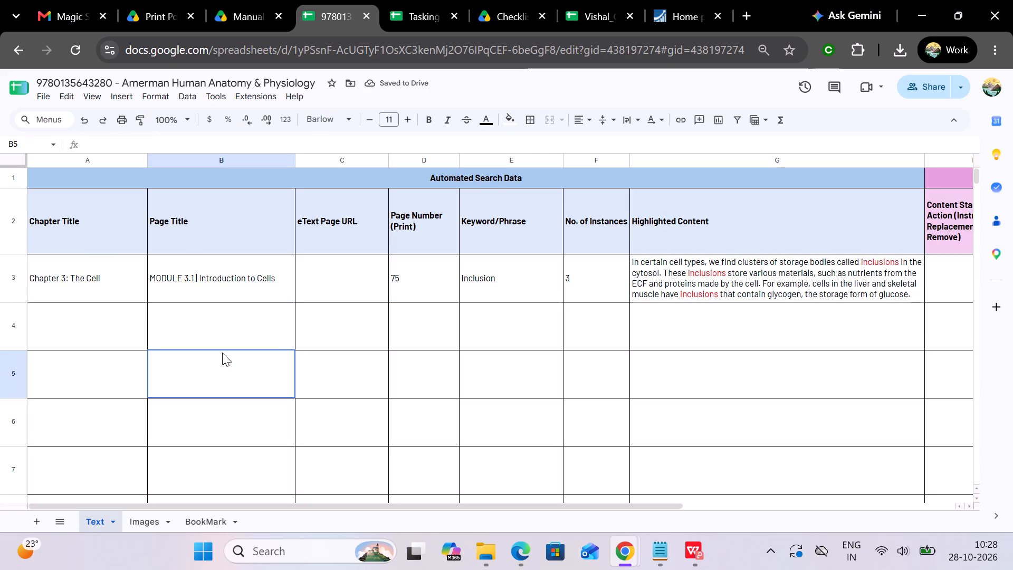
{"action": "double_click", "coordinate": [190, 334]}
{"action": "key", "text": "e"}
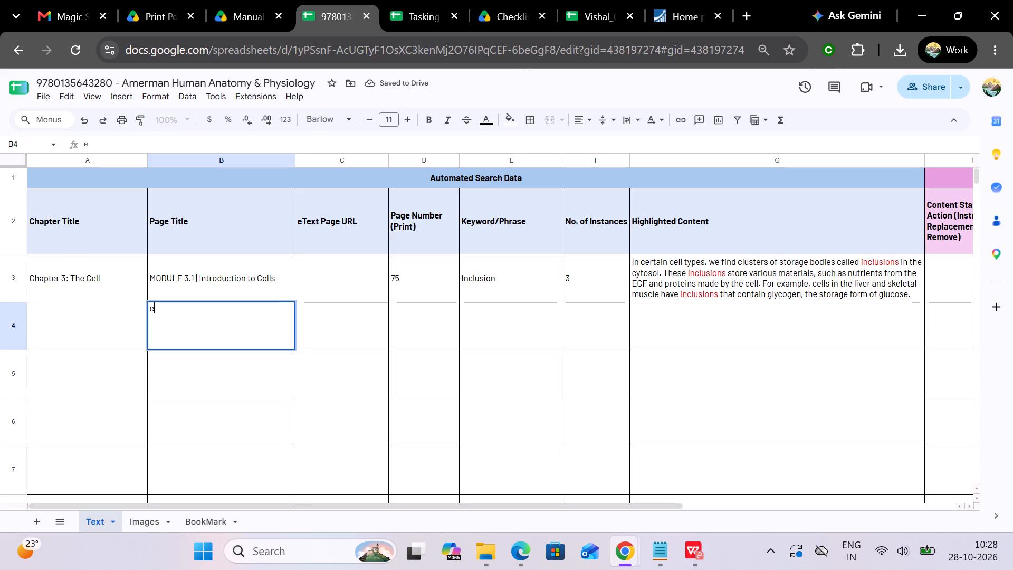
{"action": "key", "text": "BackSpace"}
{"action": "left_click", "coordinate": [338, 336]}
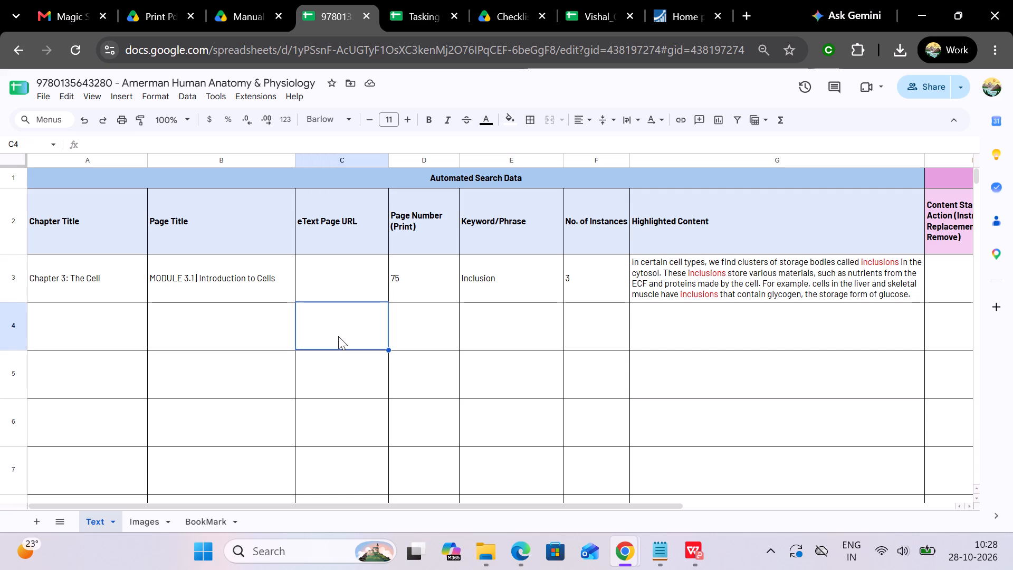
Copy the keyword "Inclusion" from E3 into cells E4 to E7.
{"action": "scroll", "coordinate": [338, 336], "scroll_direction": "left", "scroll_amount": 6}
{"action": "scroll", "coordinate": [338, 336], "scroll_direction": "right", "scroll_amount": 6}
{"action": "left_click", "coordinate": [502, 293]}
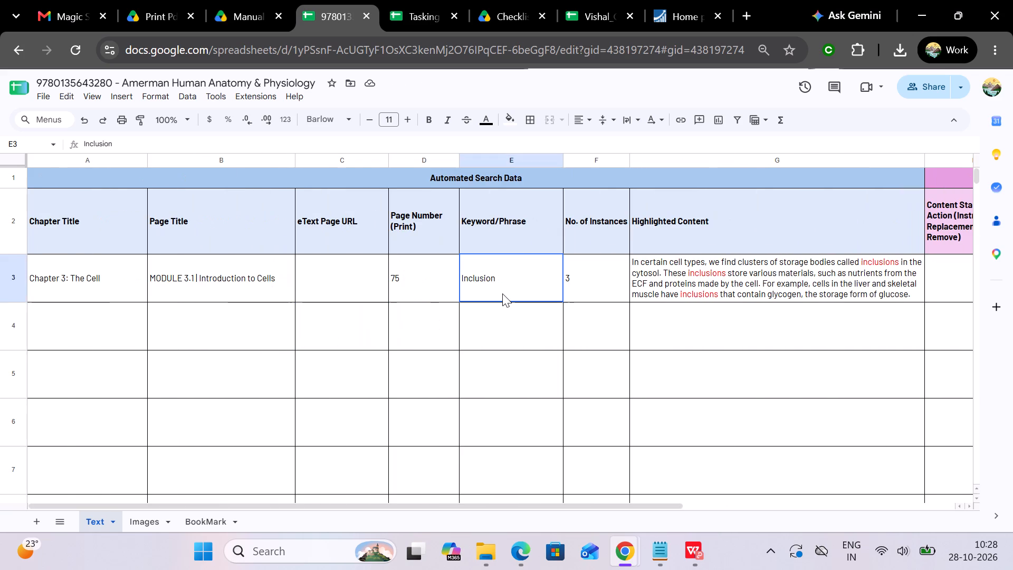
{"action": "key", "text": "ctrl+c"}
{"action": "left_click_drag", "start_coordinate": [482, 321], "coordinate": [474, 452]}
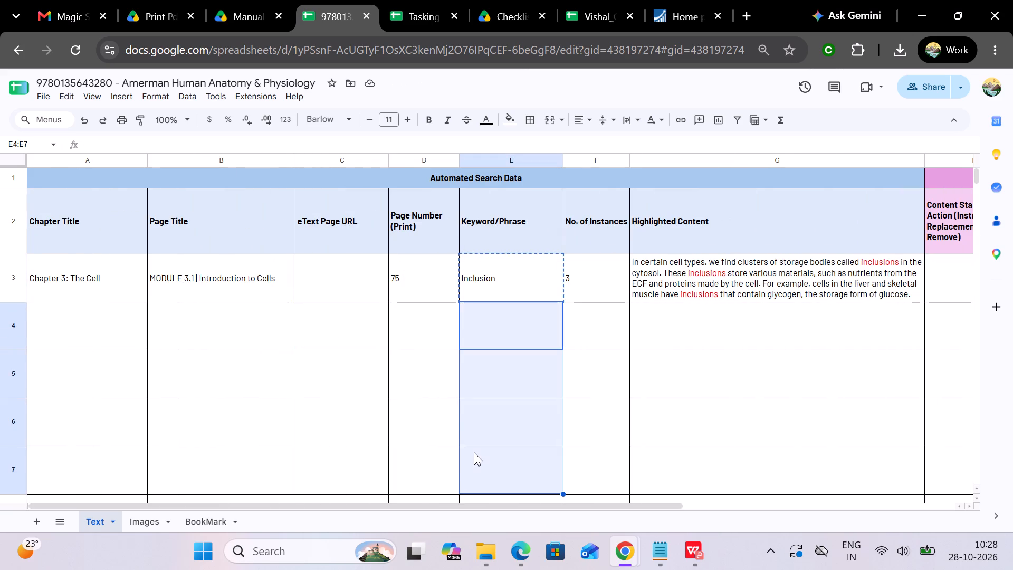
{"action": "key", "text": "ctrl+v"}
{"action": "left_click", "coordinate": [380, 388]}
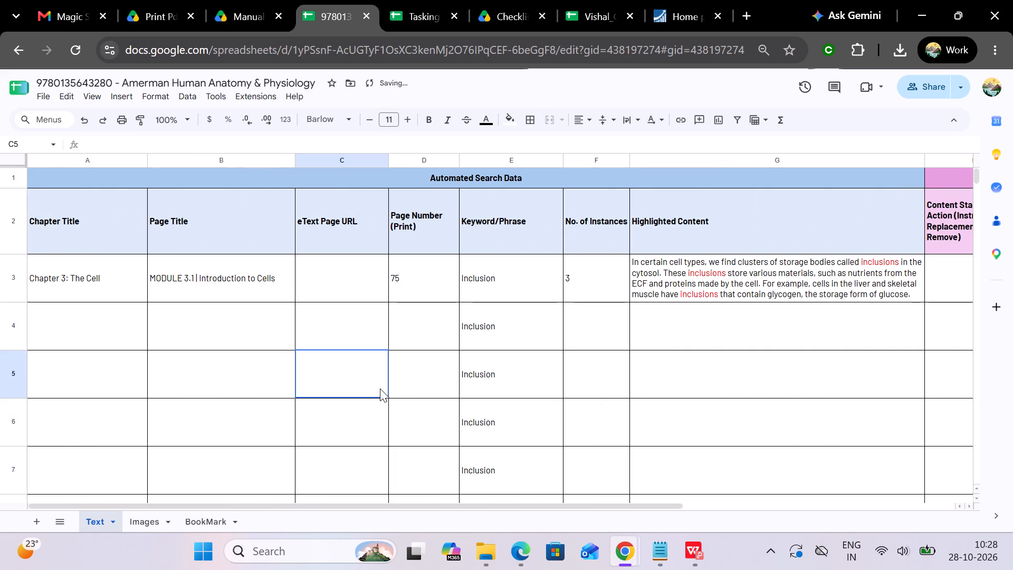
Switch to the textbook PDF and examine the "inclus" hits from page 75 through page 144, including the surrounding Chapter 4 pages.
{"action": "scroll", "coordinate": [380, 388], "scroll_direction": "right", "scroll_amount": 3}
{"action": "scroll", "coordinate": [380, 388], "scroll_direction": "up", "scroll_amount": 2}
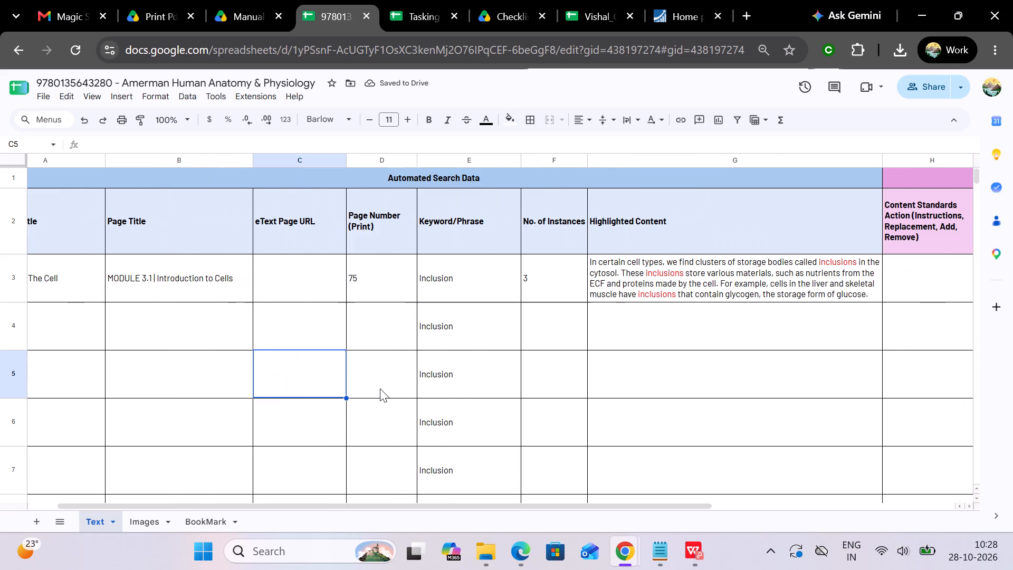
{"action": "key", "text": "alt+Tab"}
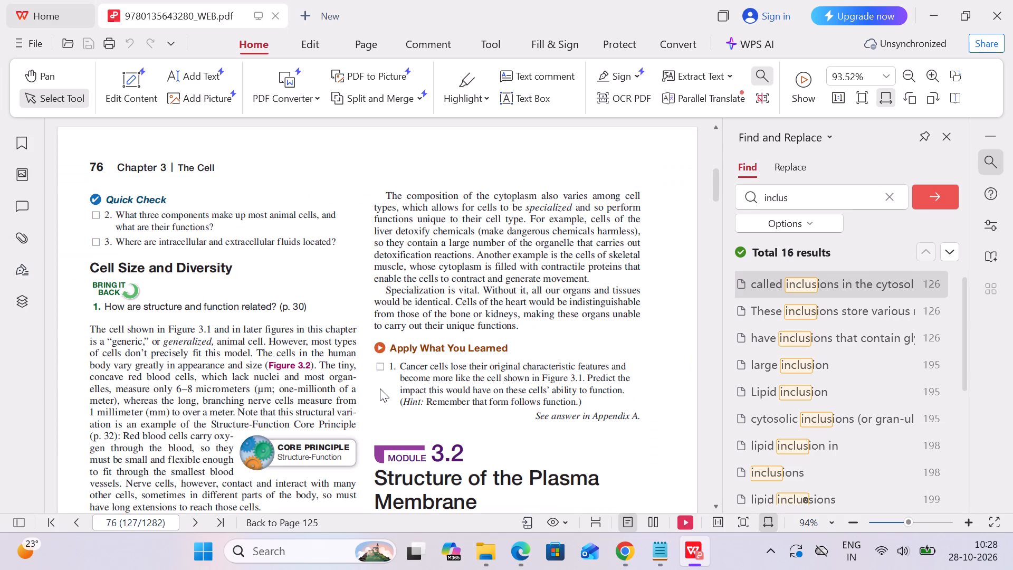
{"action": "left_click", "coordinate": [824, 289]}
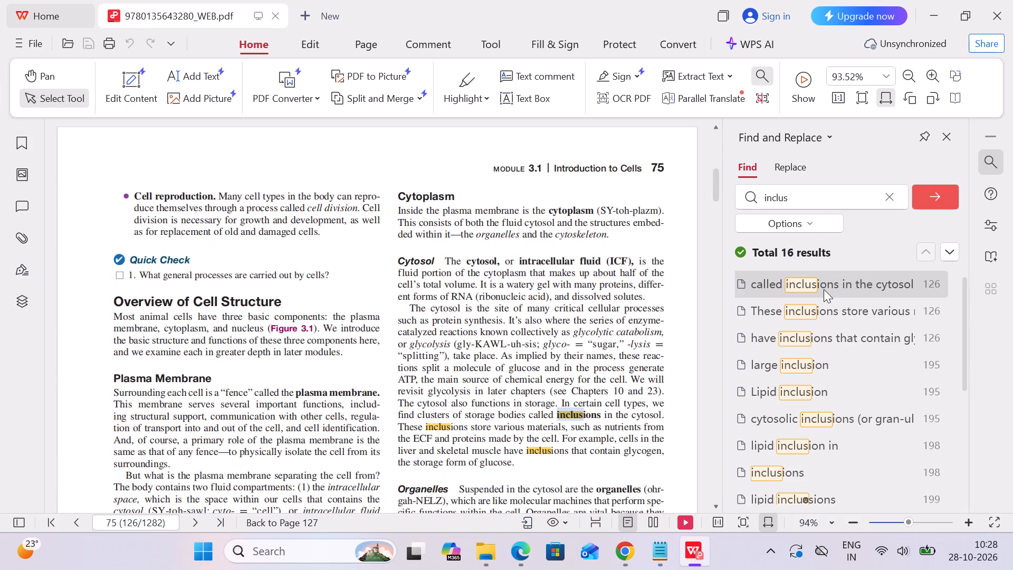
{"action": "left_click", "coordinate": [955, 253]}
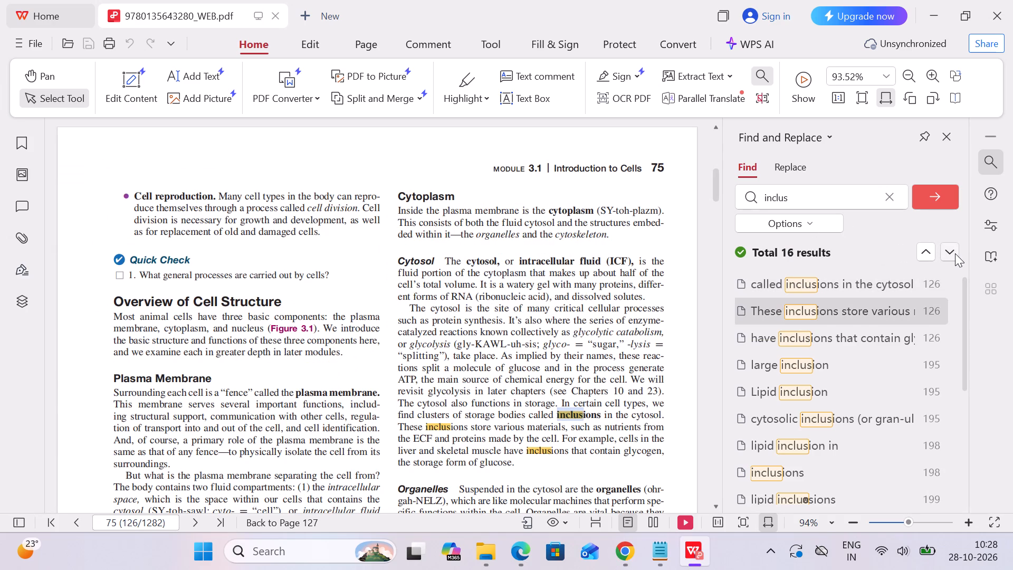
{"action": "left_click", "coordinate": [955, 253]}
{"action": "left_click", "coordinate": [955, 253]}
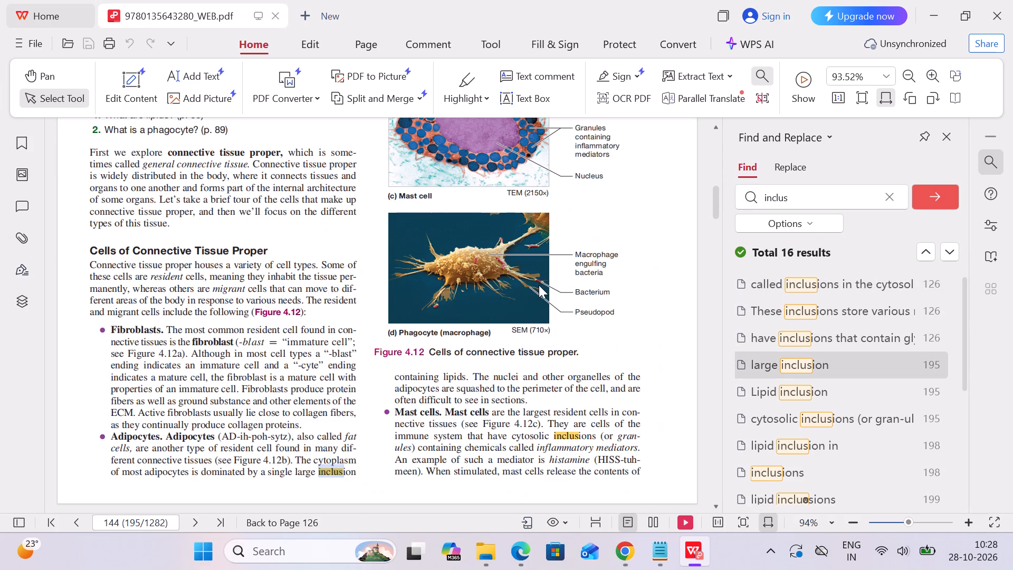
{"action": "scroll", "coordinate": [531, 286], "scroll_direction": "up", "scroll_amount": 2}
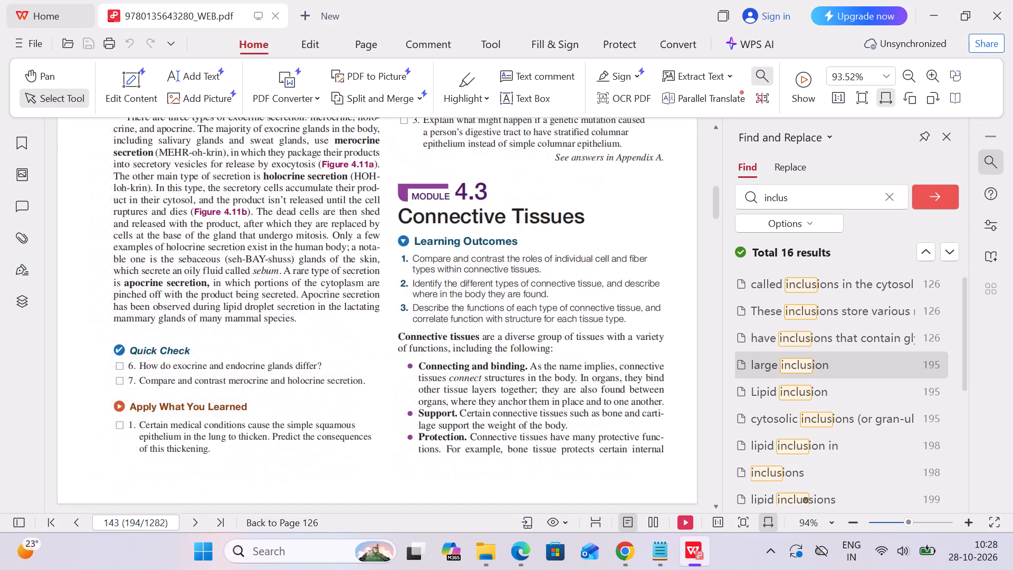
{"action": "scroll", "coordinate": [531, 286], "scroll_direction": "up", "scroll_amount": 1}
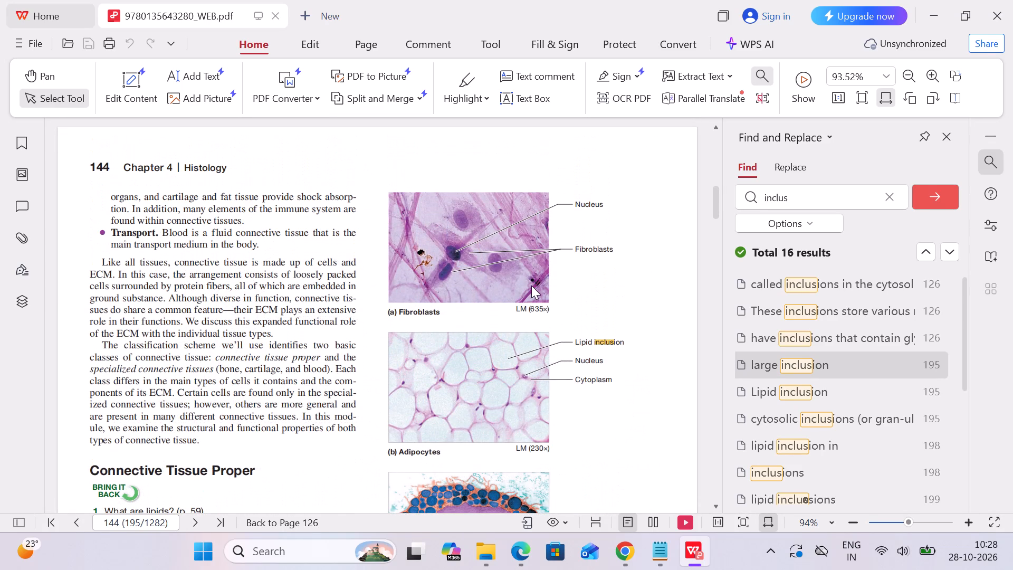
{"action": "scroll", "coordinate": [531, 286], "scroll_direction": "up", "scroll_amount": 3}
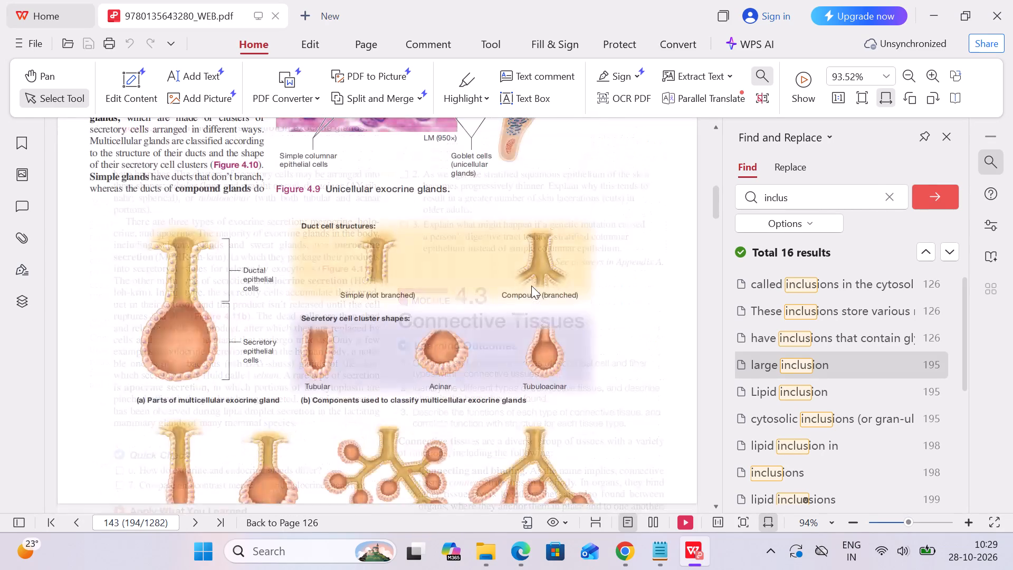
Recheck the three "inclus" hits on page 75, then review the page 144 hits and return to the "large inclusion" one.
{"action": "left_click", "coordinate": [792, 294]}
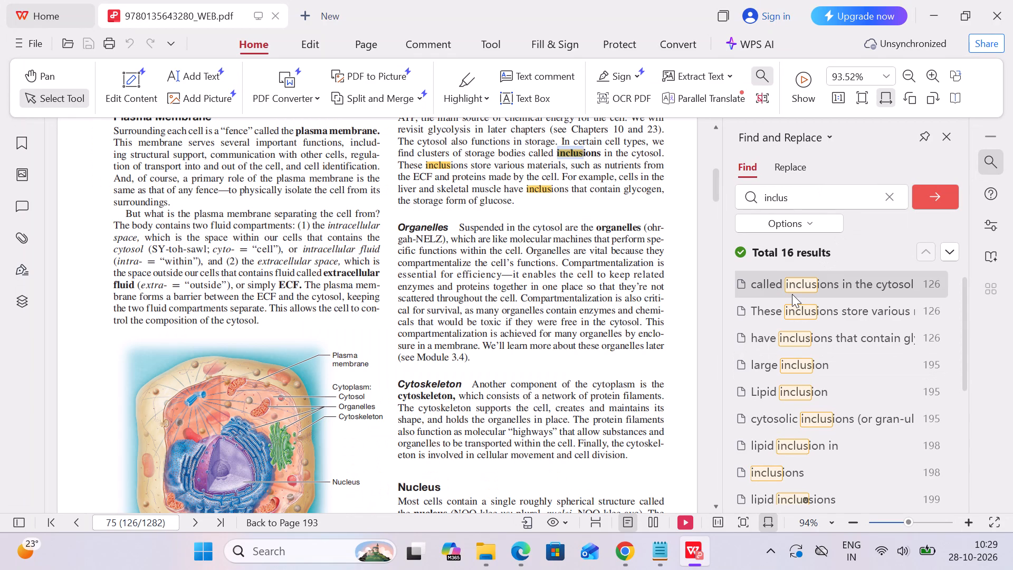
{"action": "scroll", "coordinate": [588, 271], "scroll_direction": "down", "scroll_amount": 1}
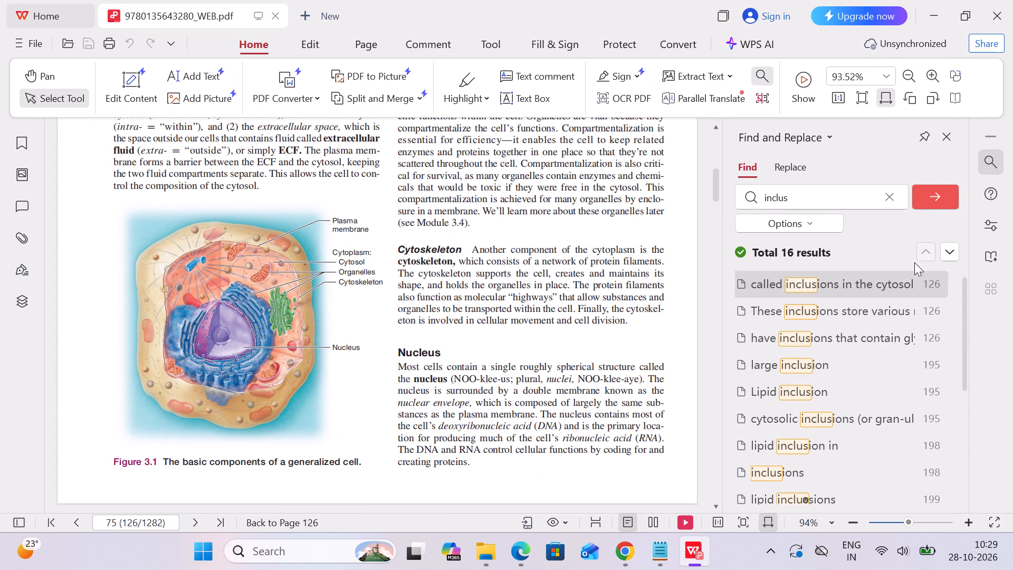
{"action": "left_click", "coordinate": [948, 253]}
{"action": "left_click", "coordinate": [948, 253]}
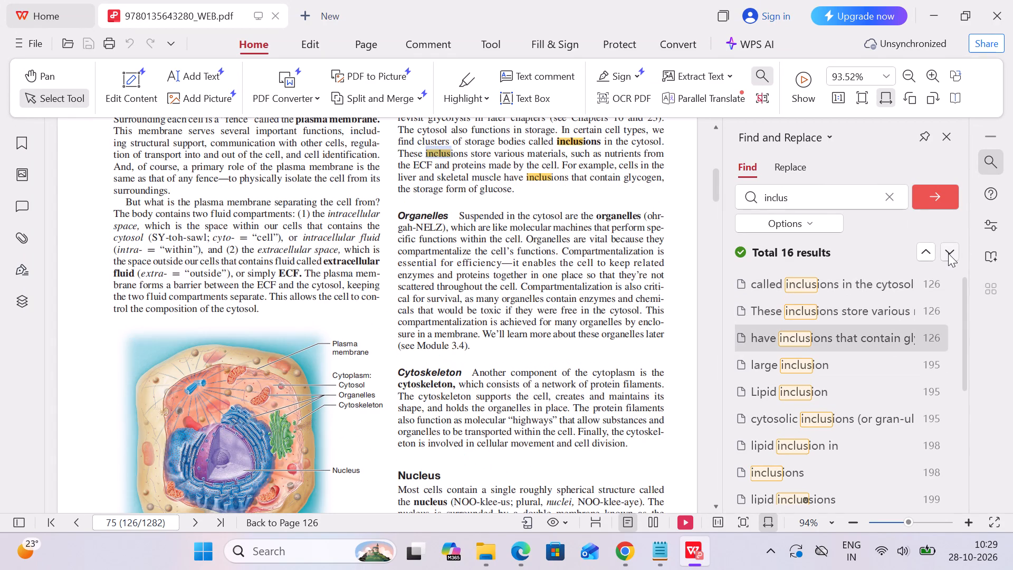
{"action": "triple_click", "coordinate": [931, 253]}
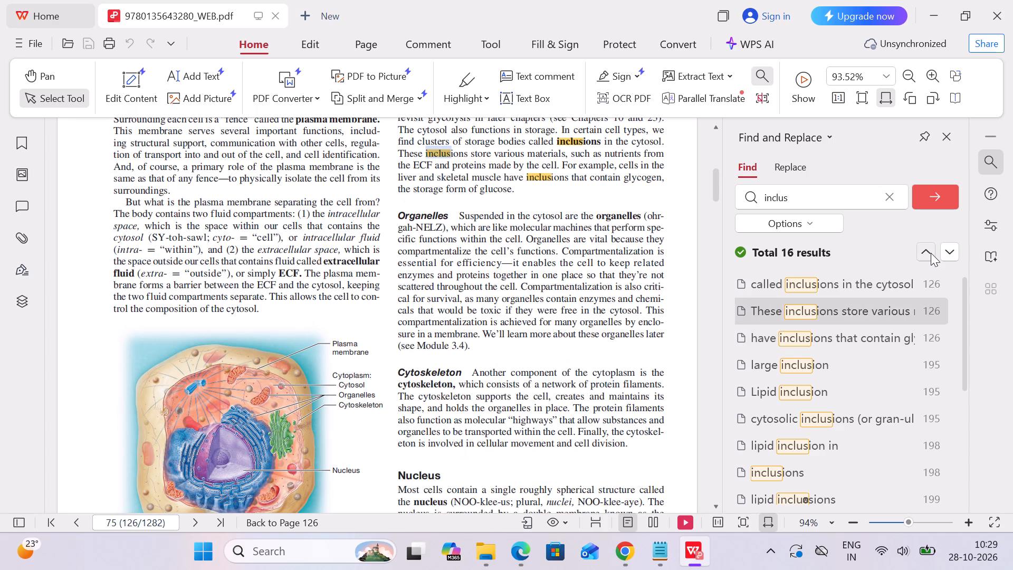
{"action": "double_click", "coordinate": [931, 253]}
{"action": "left_click", "coordinate": [948, 255]}
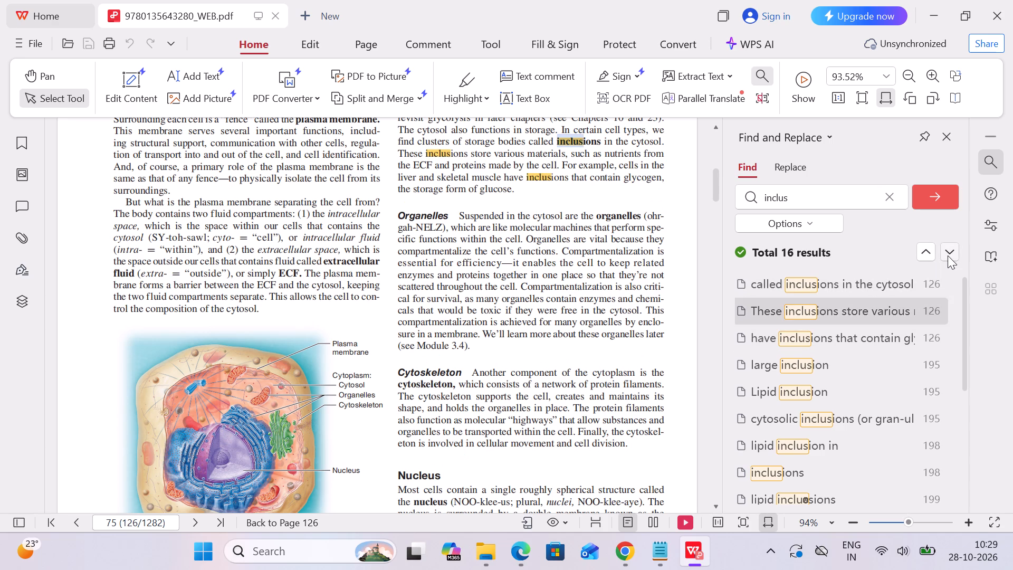
{"action": "left_click", "coordinate": [948, 255]}
{"action": "left_click", "coordinate": [948, 255]}
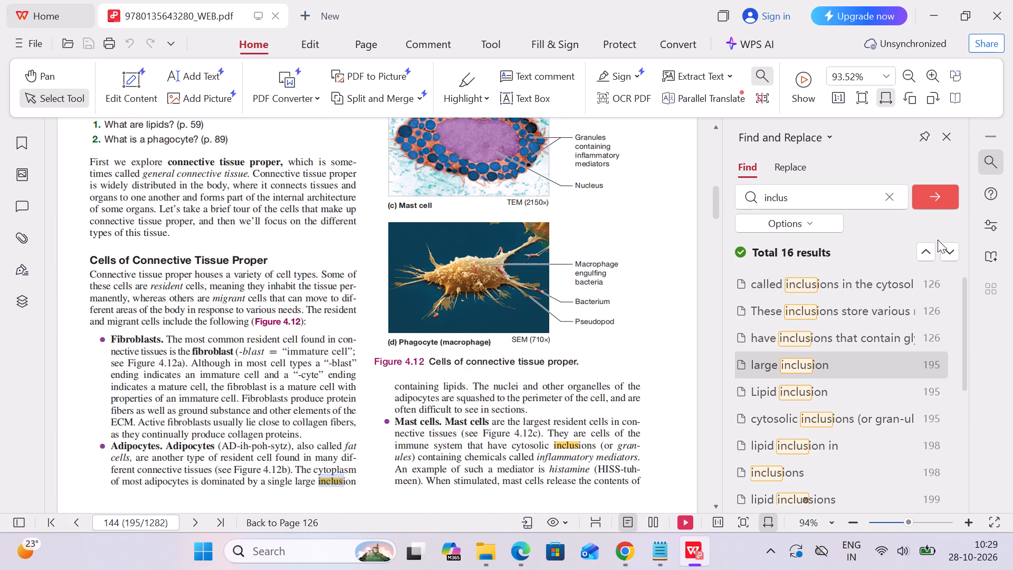
{"action": "left_click", "coordinate": [945, 248]}
{"action": "left_click", "coordinate": [945, 248]}
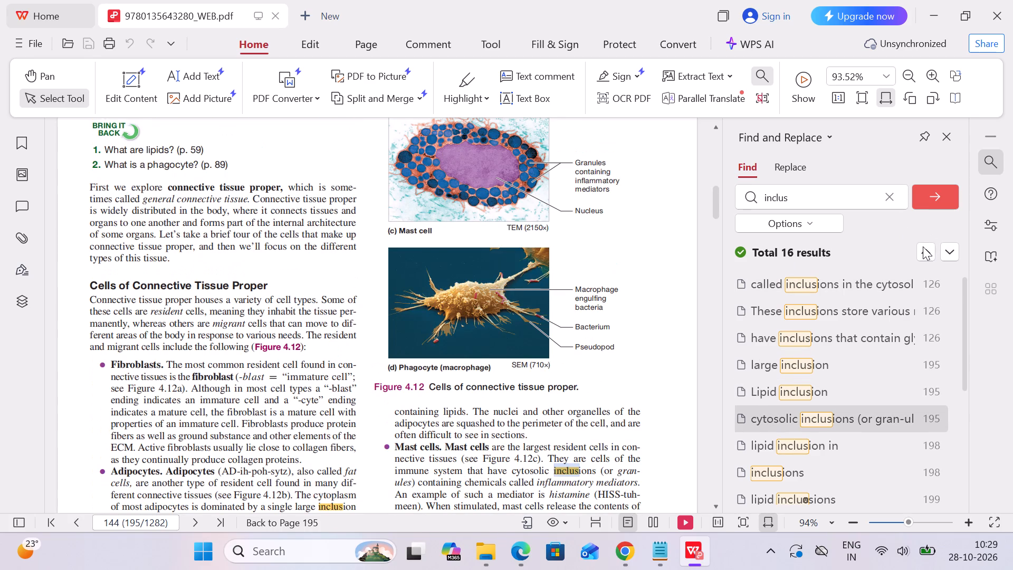
{"action": "left_click", "coordinate": [923, 246]}
{"action": "left_click", "coordinate": [923, 246]}
{"action": "scroll", "coordinate": [475, 342], "scroll_direction": "down", "scroll_amount": 1}
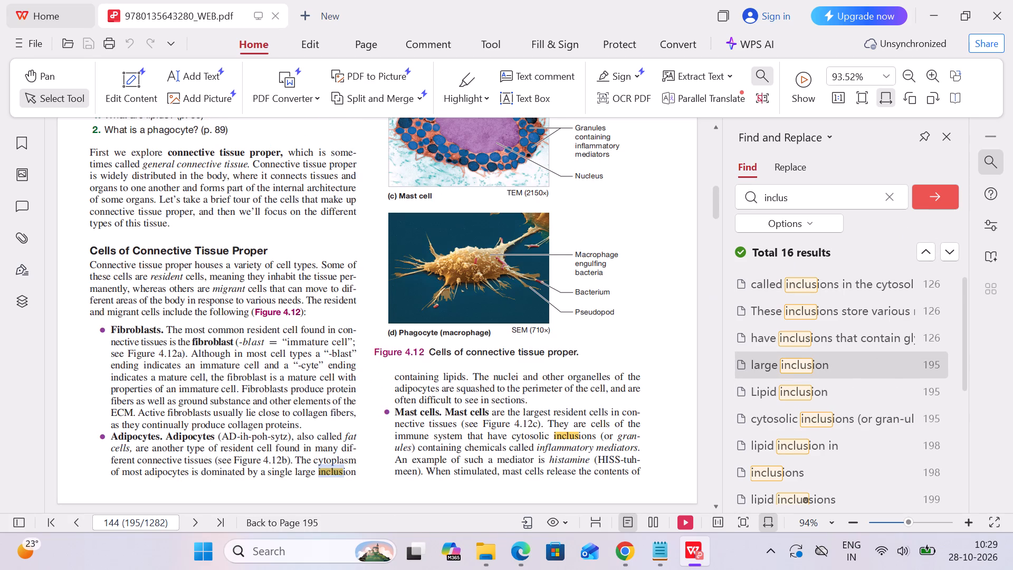
{"action": "scroll", "coordinate": [475, 342], "scroll_direction": "down", "scroll_amount": 1}
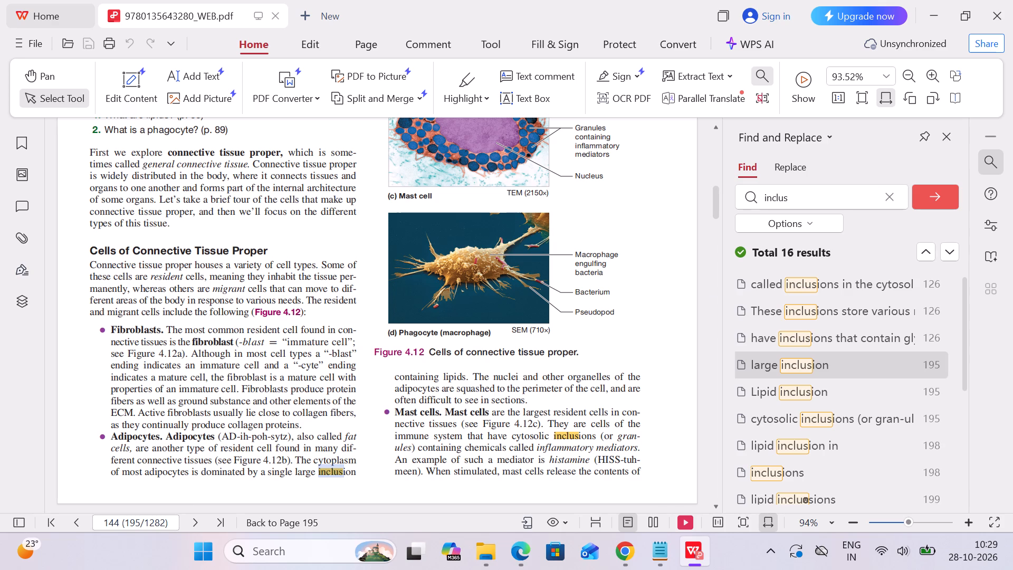
Copy the page 144 passage "The cytoplasm of most adipocytes is dominated by a single large inclusion" from the Adipocytes bullet.
{"action": "left_click_drag", "start_coordinate": [297, 463], "coordinate": [361, 474]}
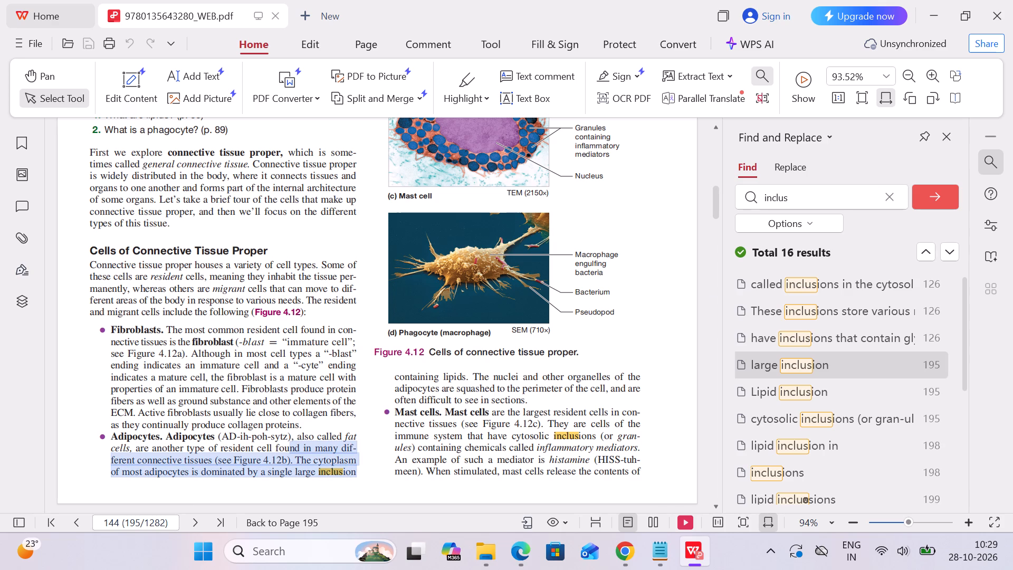
{"action": "left_click", "coordinate": [321, 481]}
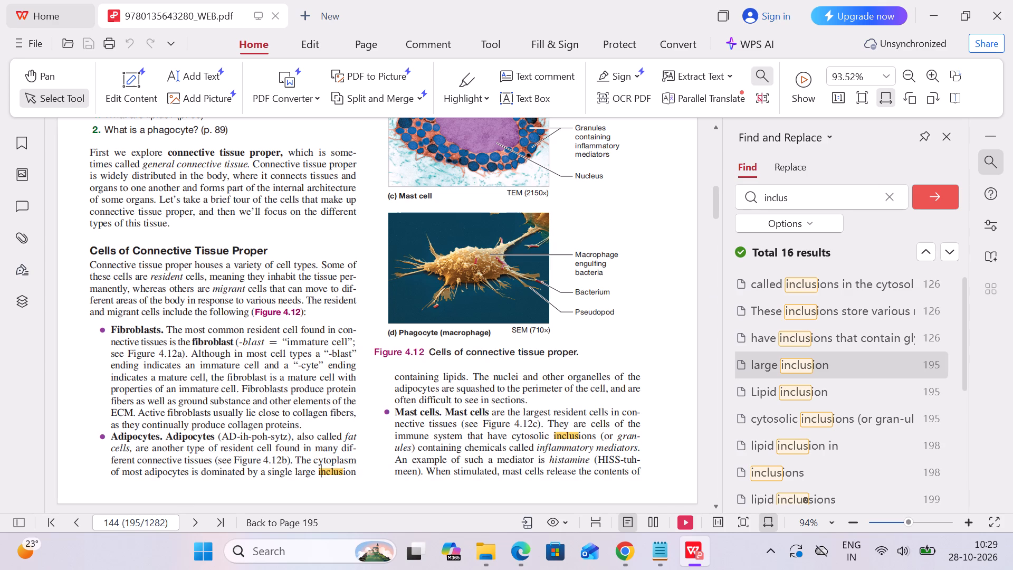
{"action": "left_click_drag", "start_coordinate": [362, 475], "coordinate": [349, 472]}
{"action": "left_click_drag", "start_coordinate": [349, 472], "coordinate": [356, 473]}
{"action": "left_click_drag", "start_coordinate": [356, 473], "coordinate": [299, 464]}
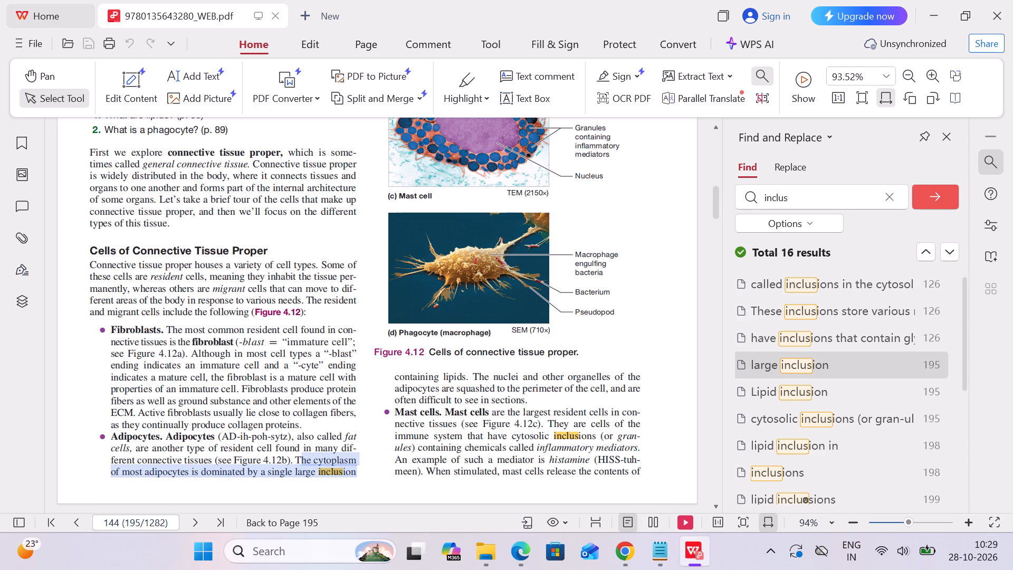
{"action": "left_click_drag", "start_coordinate": [299, 464], "coordinate": [301, 465]}
{"action": "left_click_drag", "start_coordinate": [301, 465], "coordinate": [301, 467]}
{"action": "left_click", "coordinate": [368, 478]}
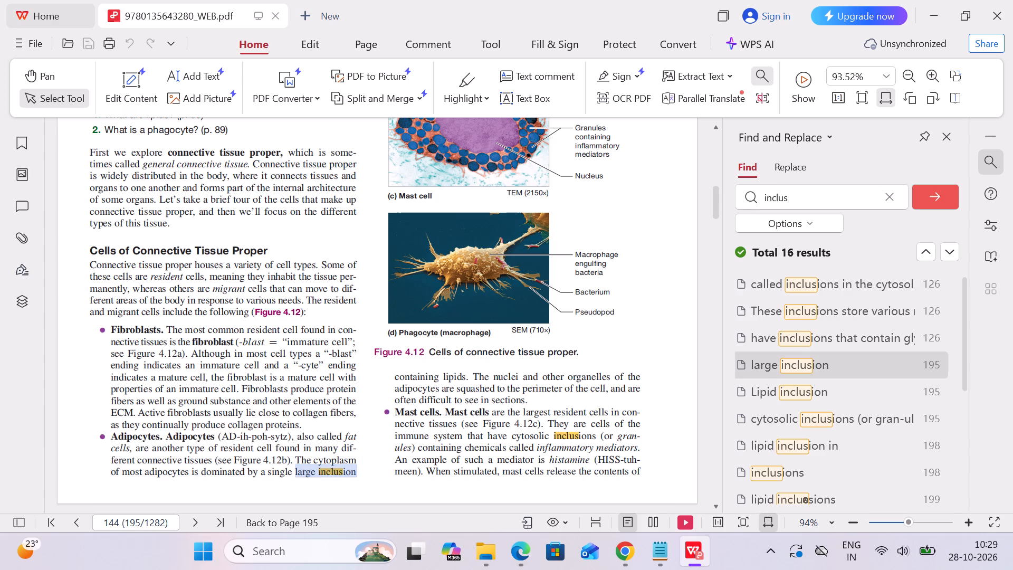
{"action": "left_click_drag", "start_coordinate": [359, 478], "coordinate": [354, 474]}
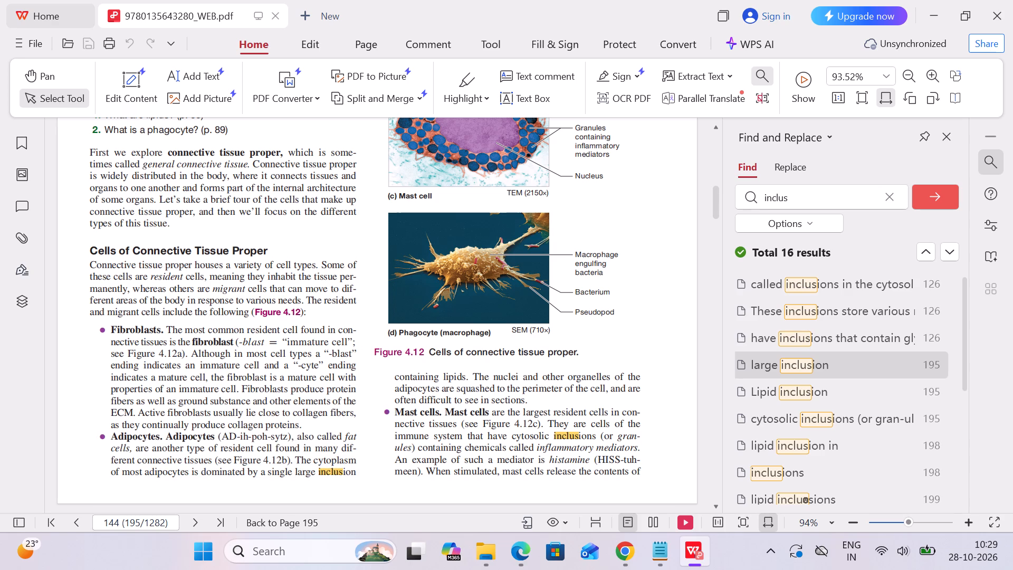
{"action": "left_click_drag", "start_coordinate": [354, 474], "coordinate": [355, 474]}
{"action": "left_click_drag", "start_coordinate": [355, 474], "coordinate": [300, 466]}
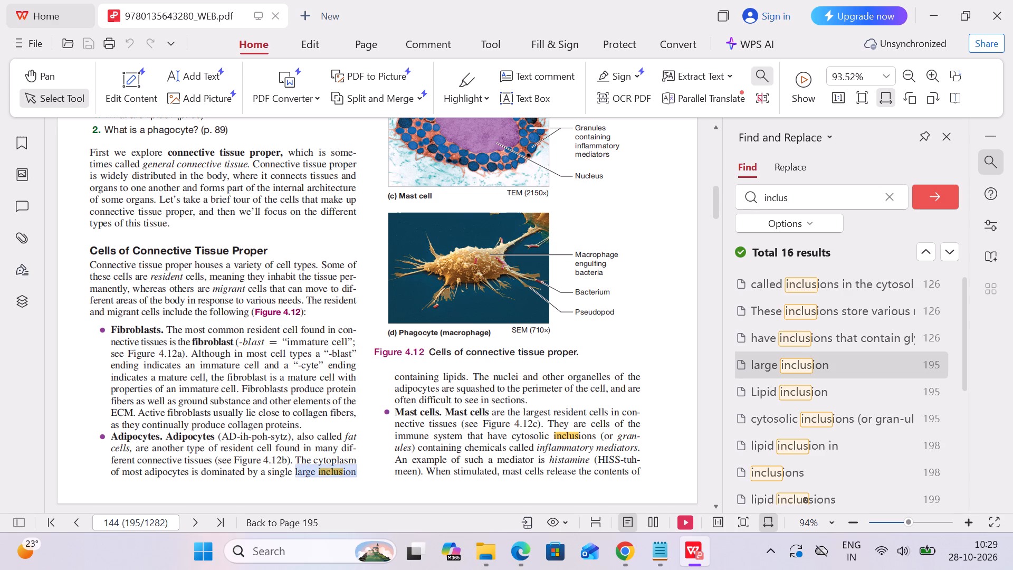
{"action": "left_click_drag", "start_coordinate": [300, 466], "coordinate": [295, 462]}
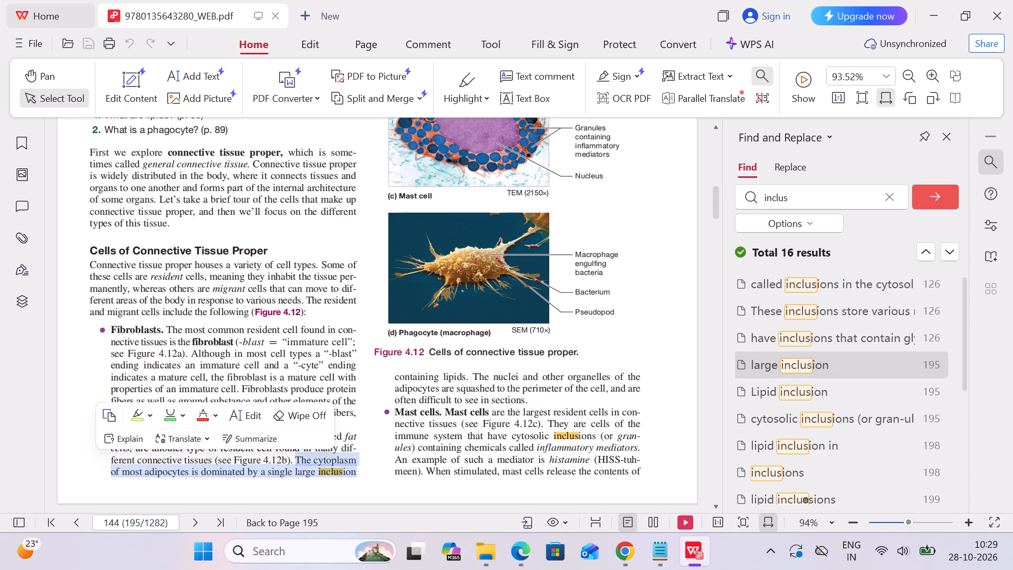
{"action": "left_click", "coordinate": [109, 413]}
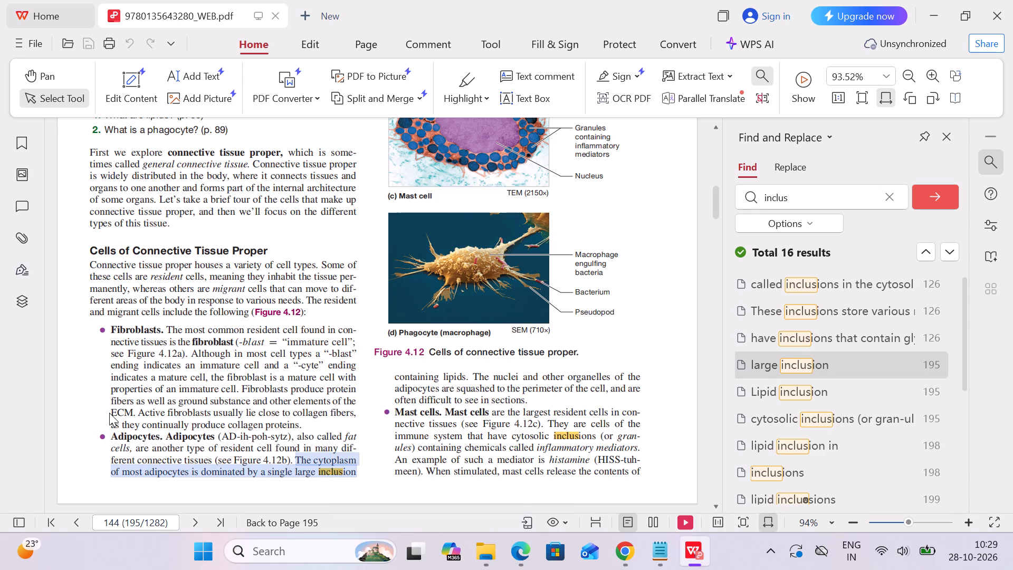
{"action": "left_click", "coordinate": [429, 438]}
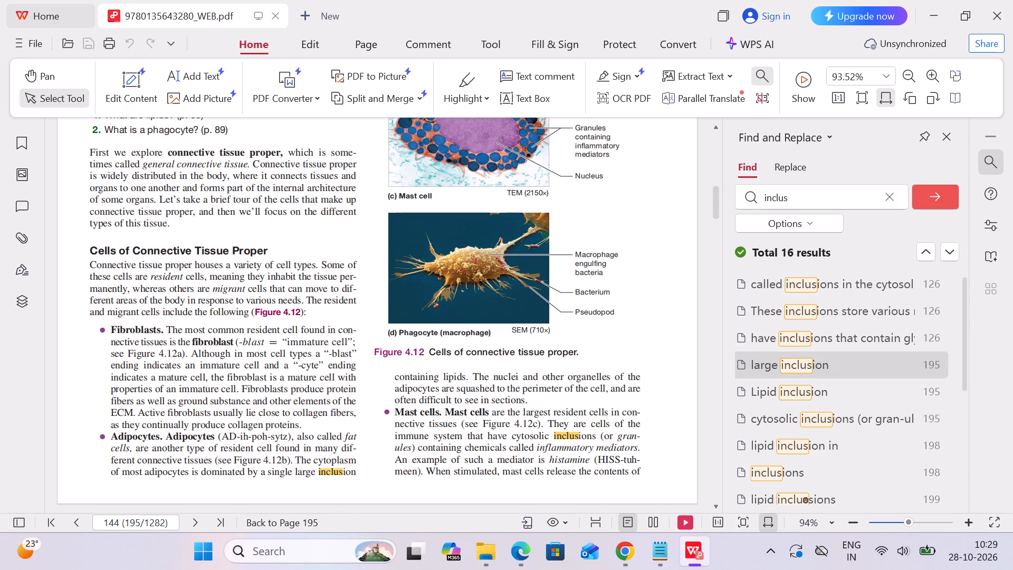
Switch to the spreadsheet, paste the copied passage into Highlighted Content cell G4 and join its two lines into one.
{"action": "key", "text": "alt+Tab"}
{"action": "double_click", "coordinate": [667, 328]}
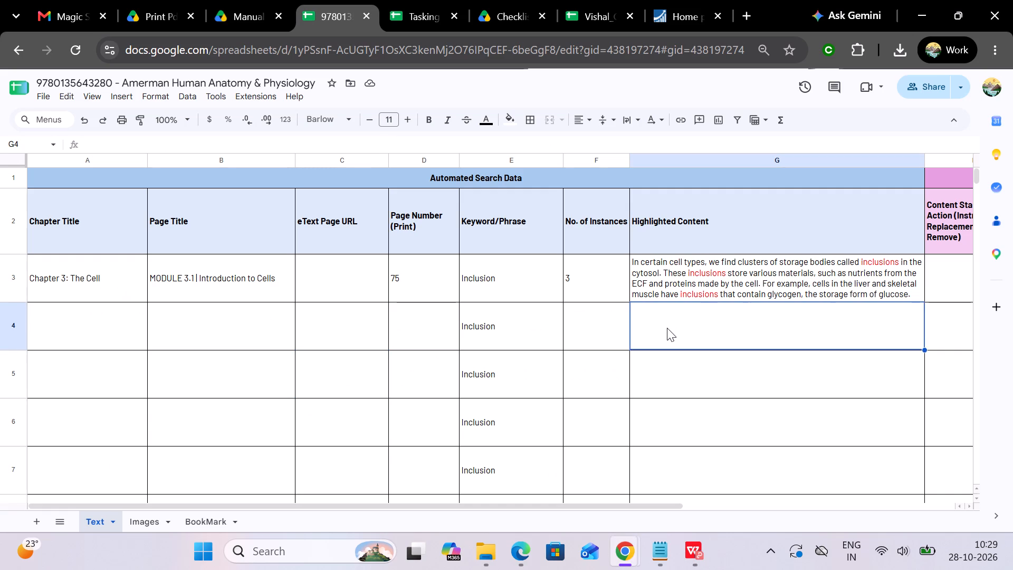
{"action": "key", "text": "ctrl+v"}
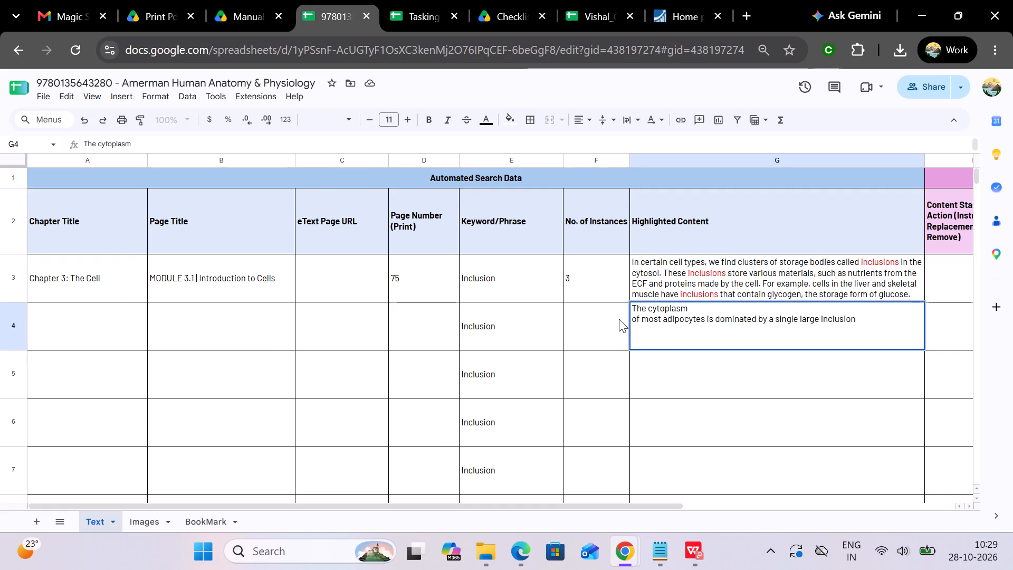
{"action": "left_click", "coordinate": [632, 318]}
{"action": "key", "text": "BackSpace"}
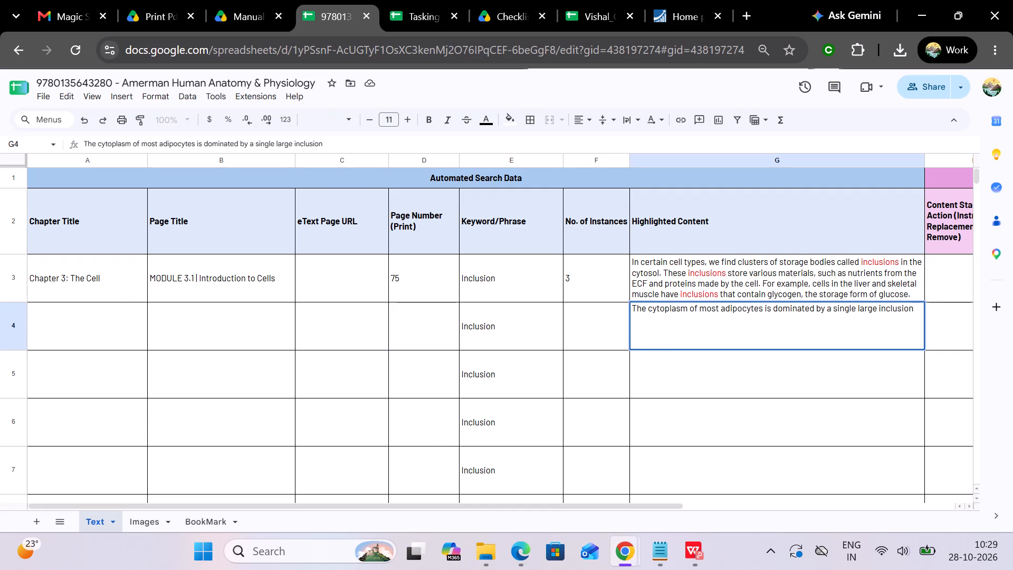
Colour the word "inclusion" red in G4's passage.
{"action": "double_click", "coordinate": [884, 305]}
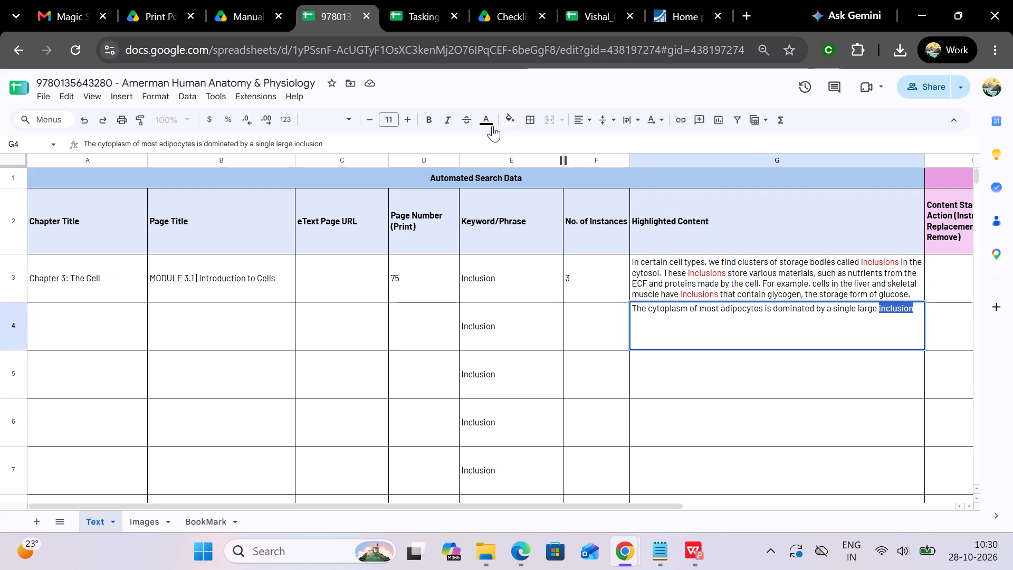
{"action": "left_click", "coordinate": [483, 123]}
{"action": "left_click", "coordinate": [505, 172]}
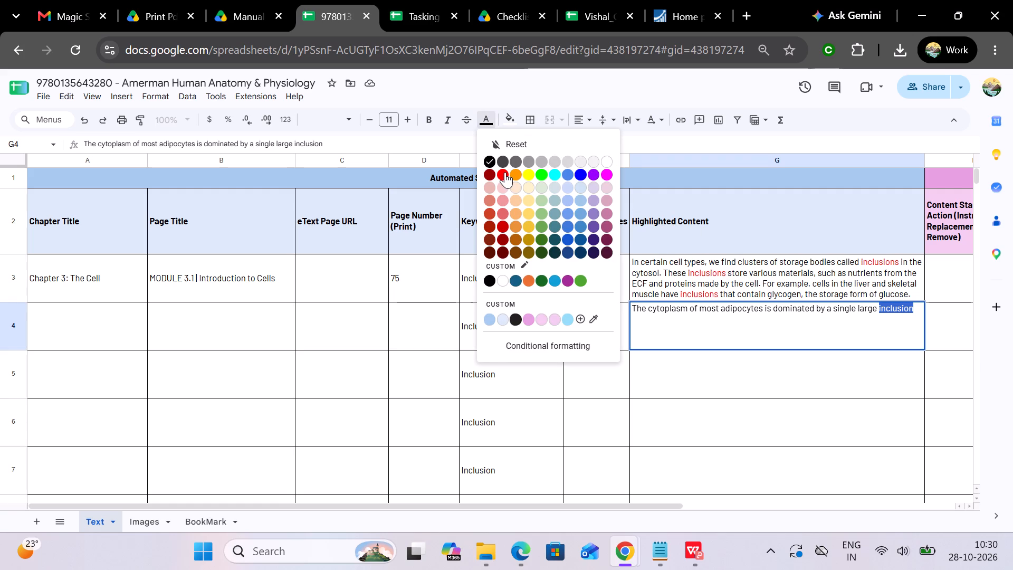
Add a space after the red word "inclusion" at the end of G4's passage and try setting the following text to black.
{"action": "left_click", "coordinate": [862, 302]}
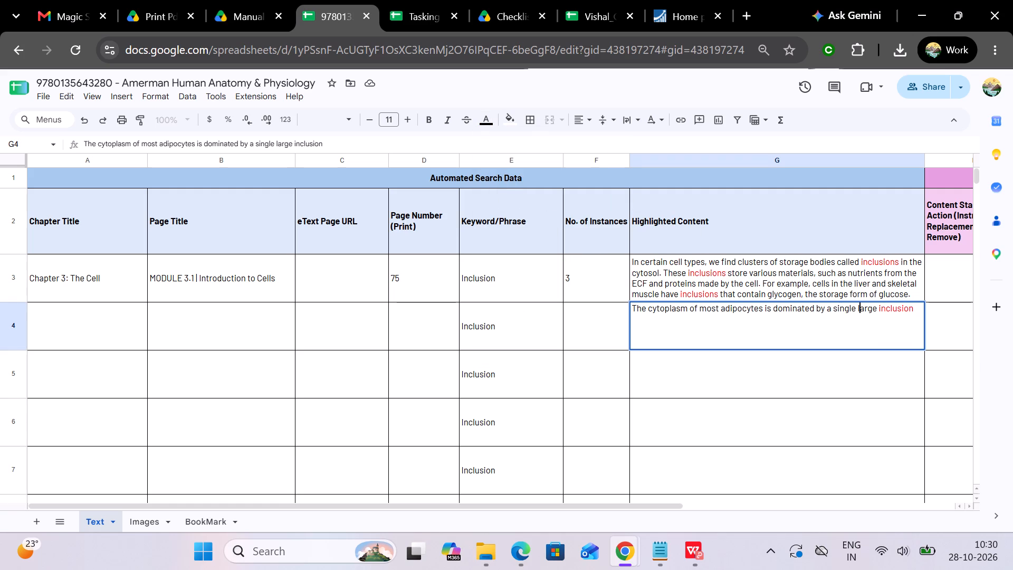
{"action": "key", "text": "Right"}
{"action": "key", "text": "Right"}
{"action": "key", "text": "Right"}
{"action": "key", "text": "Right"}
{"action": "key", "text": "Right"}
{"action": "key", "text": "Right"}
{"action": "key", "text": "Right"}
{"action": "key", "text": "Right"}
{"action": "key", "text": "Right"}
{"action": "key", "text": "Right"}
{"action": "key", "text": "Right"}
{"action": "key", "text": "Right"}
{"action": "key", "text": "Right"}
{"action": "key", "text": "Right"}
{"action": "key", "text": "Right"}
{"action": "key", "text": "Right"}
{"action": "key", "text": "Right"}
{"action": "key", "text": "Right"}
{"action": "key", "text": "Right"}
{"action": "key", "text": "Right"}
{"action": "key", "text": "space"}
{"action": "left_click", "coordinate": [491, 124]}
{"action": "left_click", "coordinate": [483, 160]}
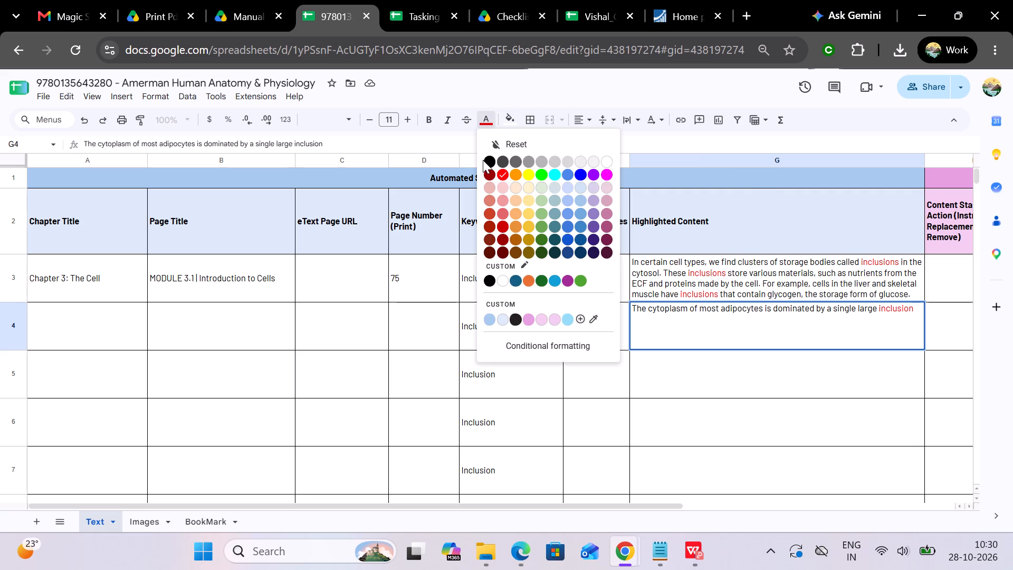
Reopen Highlighted Content cell G4 for editing and start a new line at the end of its passage.
{"action": "left_click", "coordinate": [657, 334]}
{"action": "double_click", "coordinate": [657, 334]}
{"action": "double_click", "coordinate": [634, 318]}
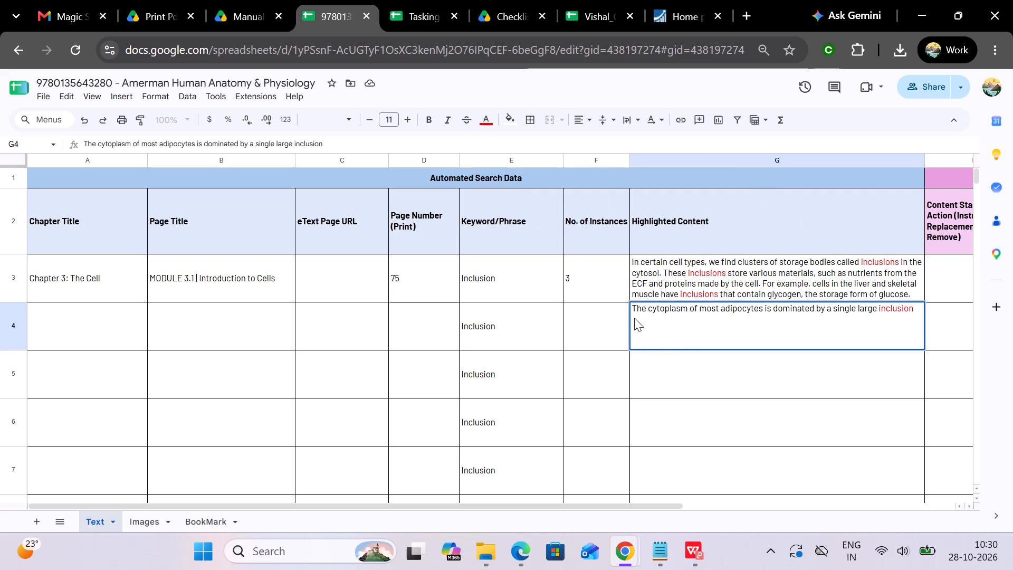
{"action": "double_click", "coordinate": [680, 316]}
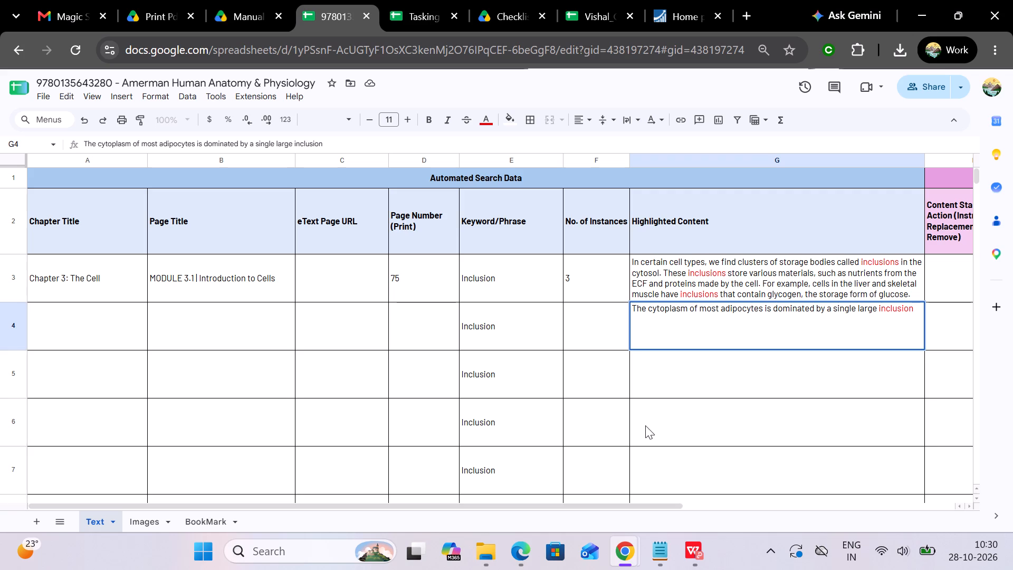
{"action": "left_click", "coordinate": [645, 425]}
{"action": "double_click", "coordinate": [647, 339]}
{"action": "key", "text": "alt+Return"}
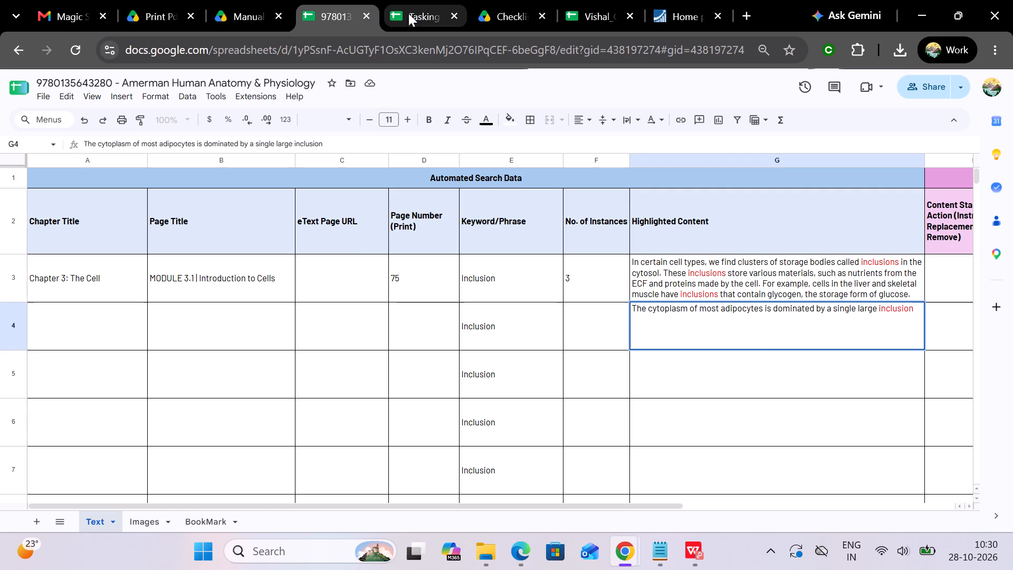
Switch to the PDF and examine page 144 for the continuation of the Adipocytes sentence ending in "large inclusion".
{"action": "key", "text": "alt+Tab"}
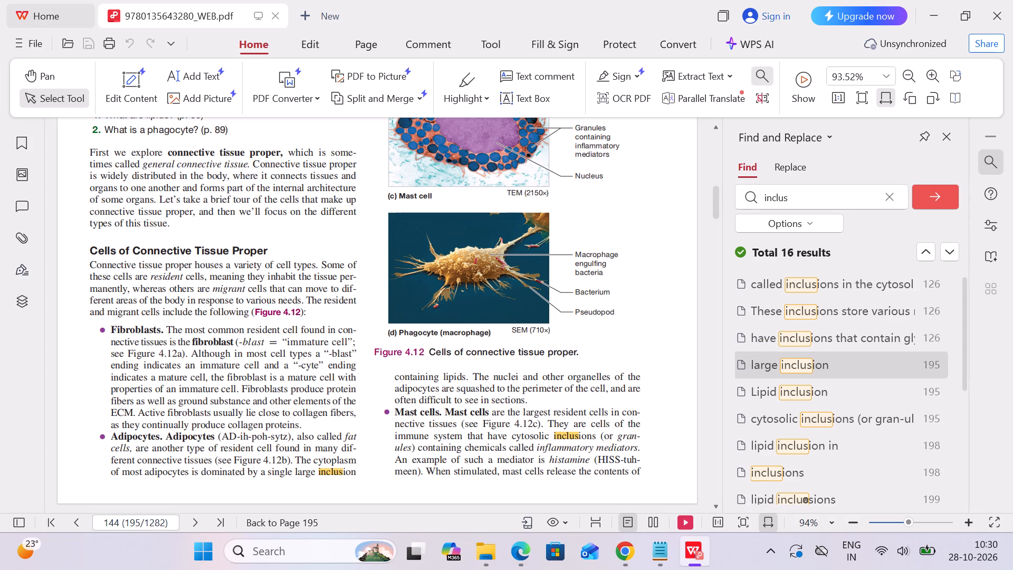
{"action": "scroll", "coordinate": [503, 345], "scroll_direction": "up", "scroll_amount": 3}
{"action": "scroll", "coordinate": [503, 345], "scroll_direction": "down", "scroll_amount": 1}
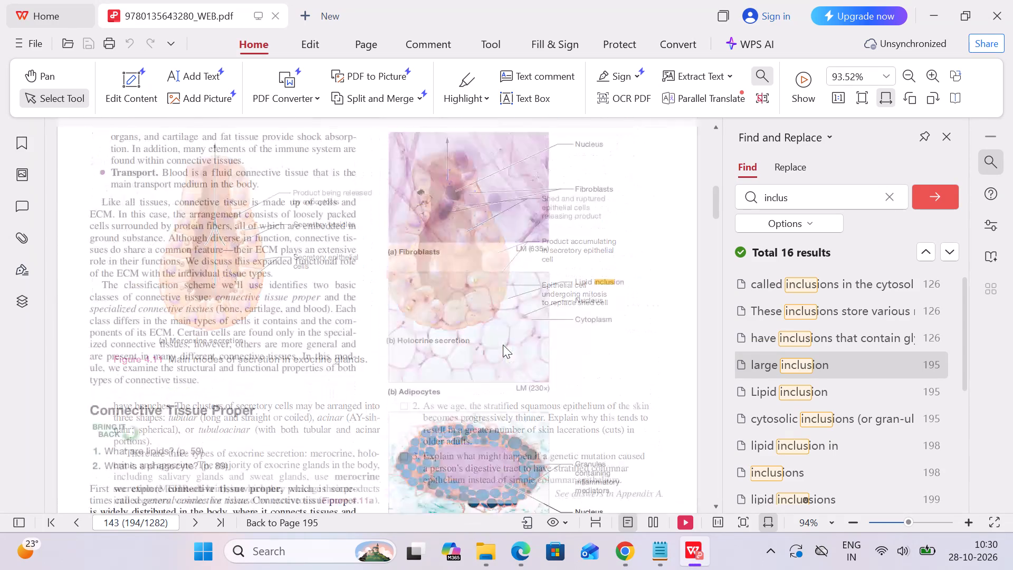
{"action": "scroll", "coordinate": [503, 345], "scroll_direction": "down", "scroll_amount": 3}
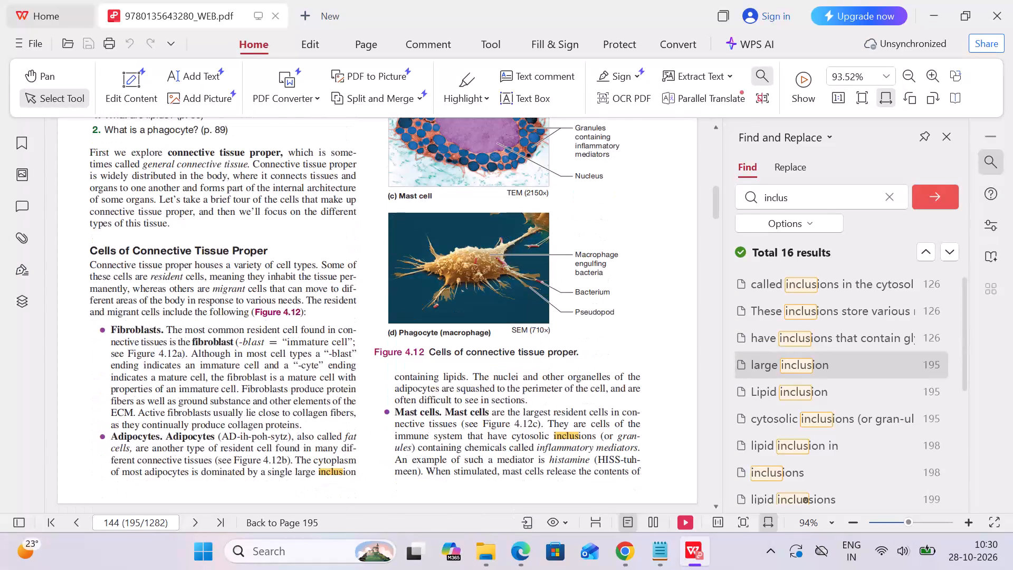
{"action": "scroll", "coordinate": [447, 402], "scroll_direction": "up", "scroll_amount": 1}
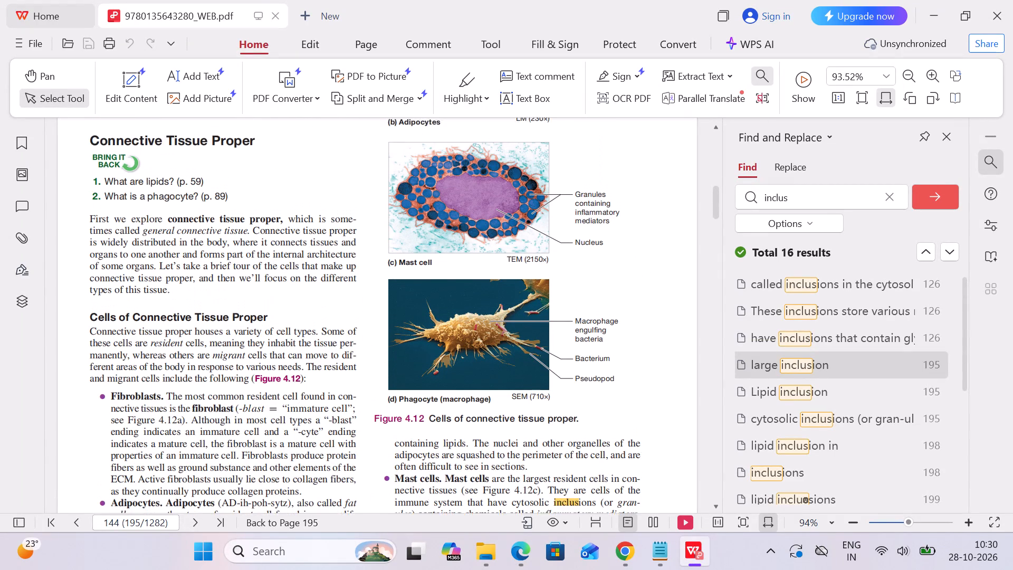
{"action": "scroll", "coordinate": [447, 402], "scroll_direction": "up", "scroll_amount": 3}
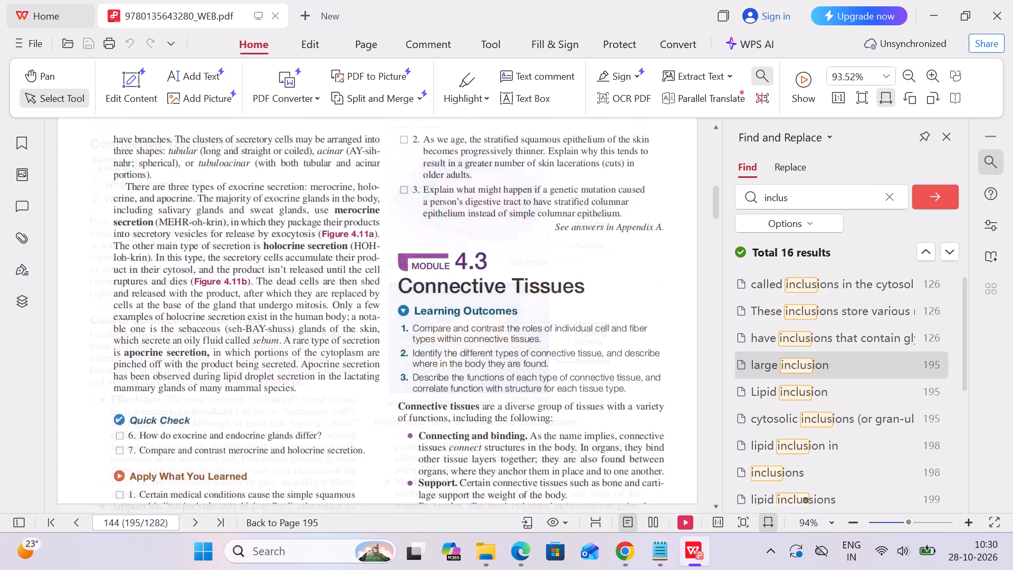
{"action": "scroll", "coordinate": [447, 402], "scroll_direction": "down", "scroll_amount": 4}
{"action": "scroll", "coordinate": [447, 402], "scroll_direction": "up", "scroll_amount": 2}
{"action": "scroll", "coordinate": [447, 402], "scroll_direction": "down", "scroll_amount": 1}
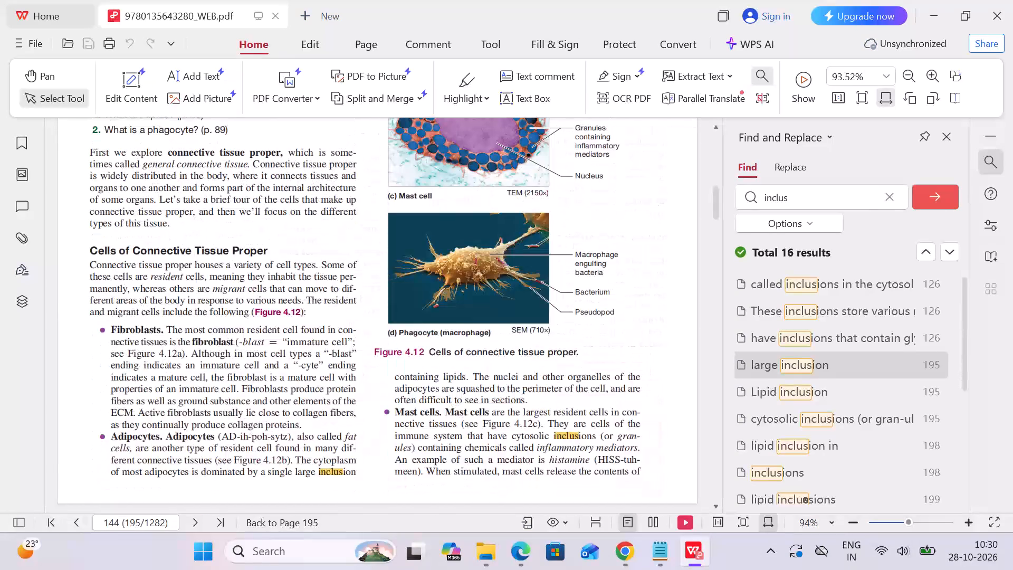
{"action": "scroll", "coordinate": [447, 402], "scroll_direction": "up", "scroll_amount": 3}
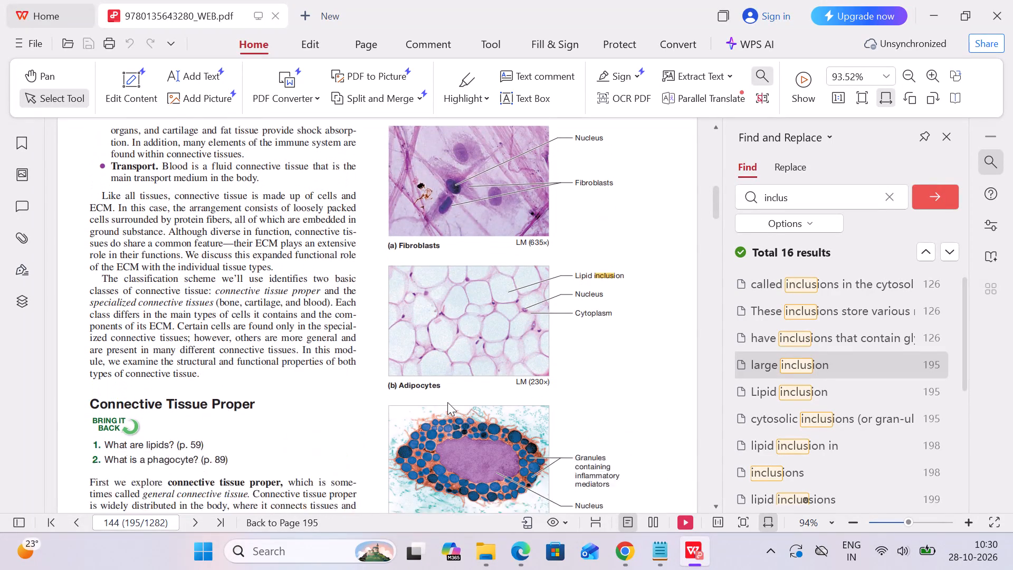
{"action": "scroll", "coordinate": [447, 402], "scroll_direction": "down", "scroll_amount": 2}
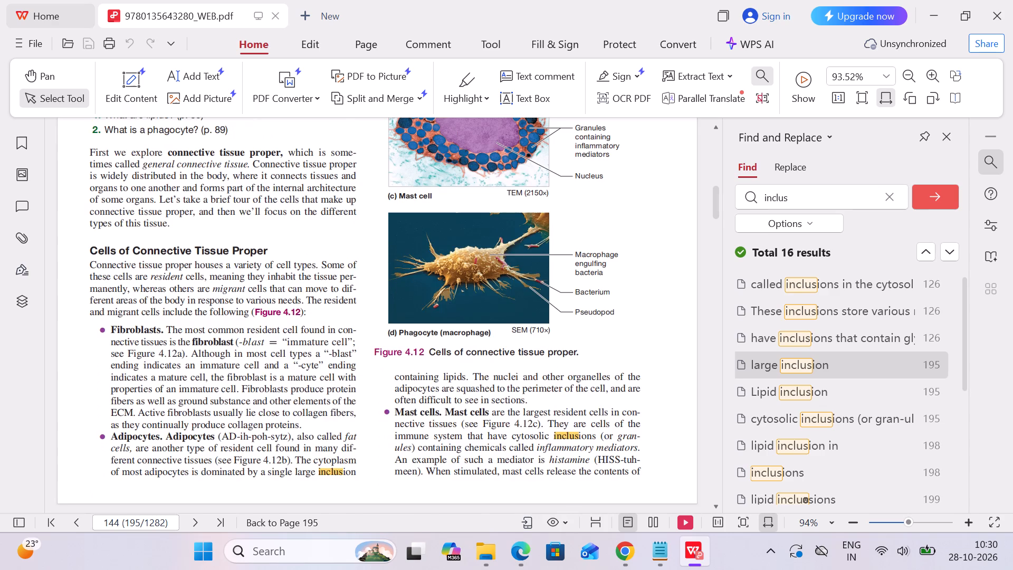
{"action": "scroll", "coordinate": [447, 402], "scroll_direction": "down", "scroll_amount": 1}
{"action": "scroll", "coordinate": [447, 402], "scroll_direction": "up", "scroll_amount": 1}
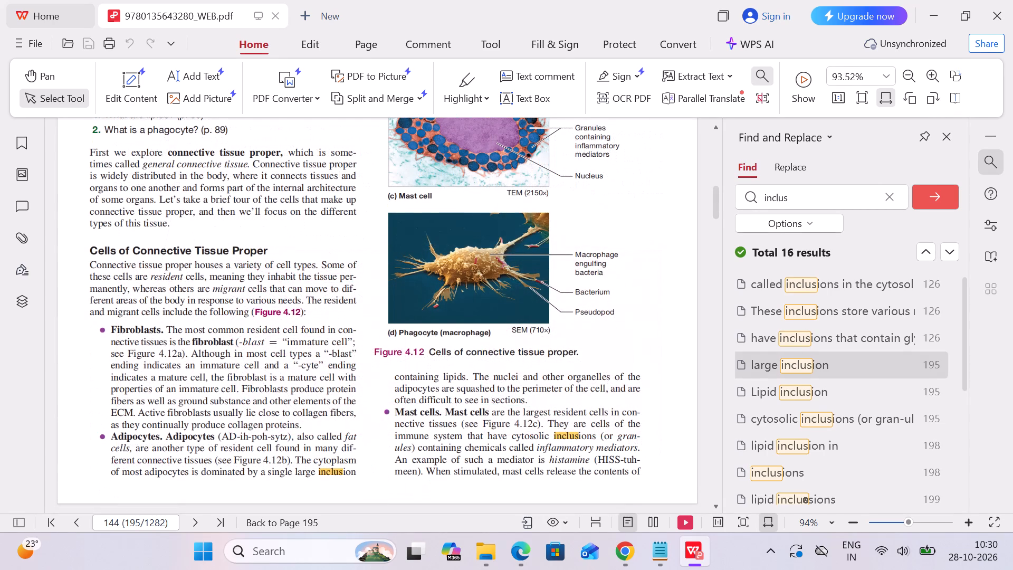
Copy the words "containing lipids." from the text beneath the Figure 4.12 caption on page 144.
{"action": "key", "text": "Tab"}
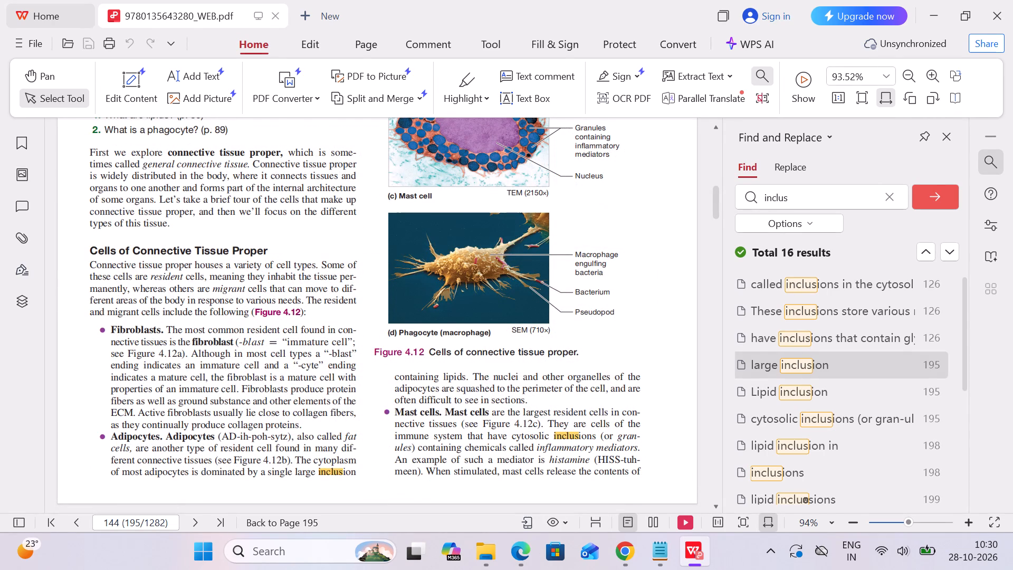
{"action": "left_click_drag", "start_coordinate": [394, 380], "coordinate": [468, 379]}
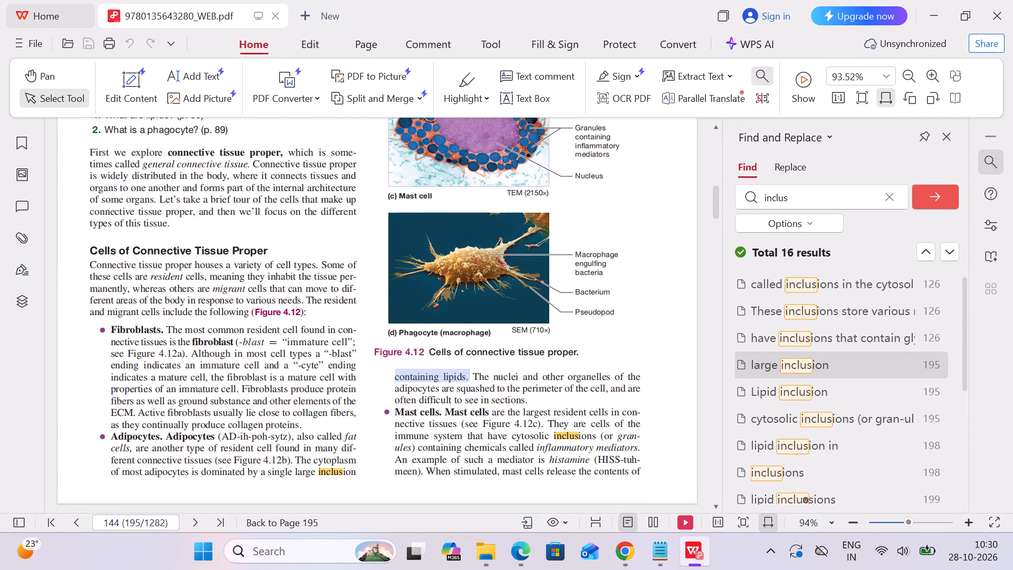
{"action": "left_click_drag", "start_coordinate": [468, 379], "coordinate": [470, 379]}
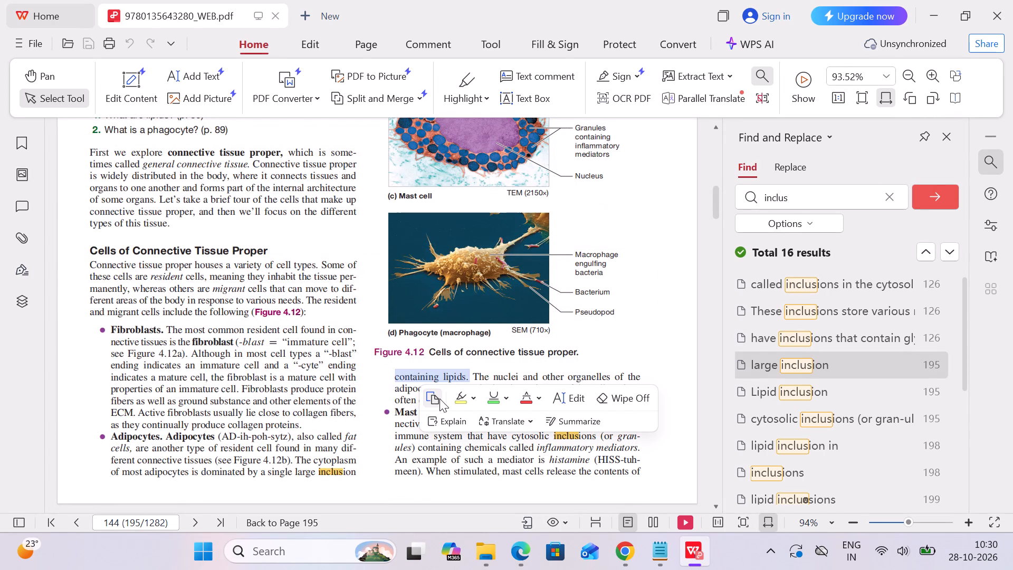
{"action": "left_click", "coordinate": [439, 398]}
Switch to the spreadsheet, paste "containing lipids." into G4 and join it to the first line with a space after "inclusion".
{"action": "key", "text": "alt+Tab"}
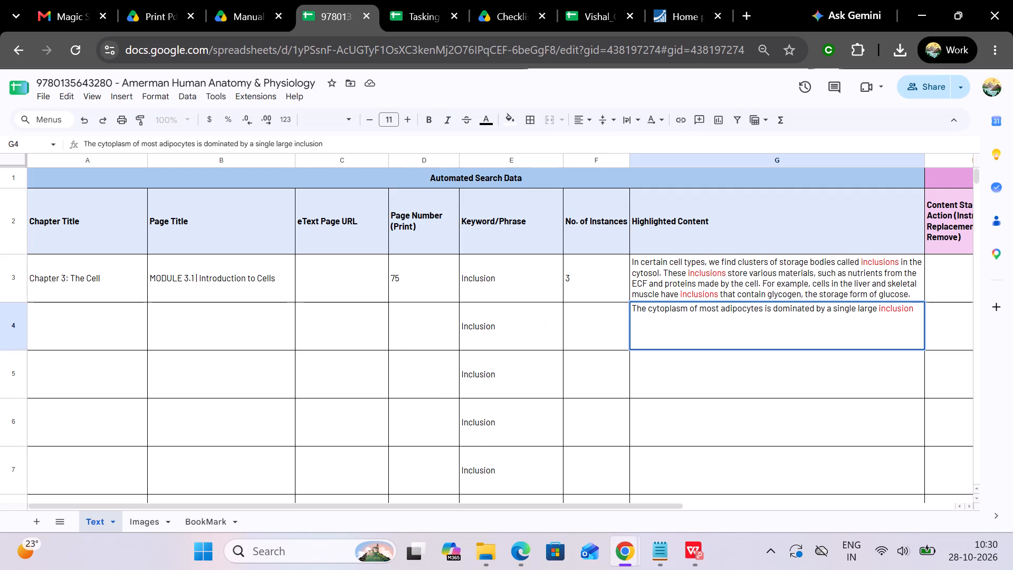
{"action": "key", "text": "ctrl+v"}
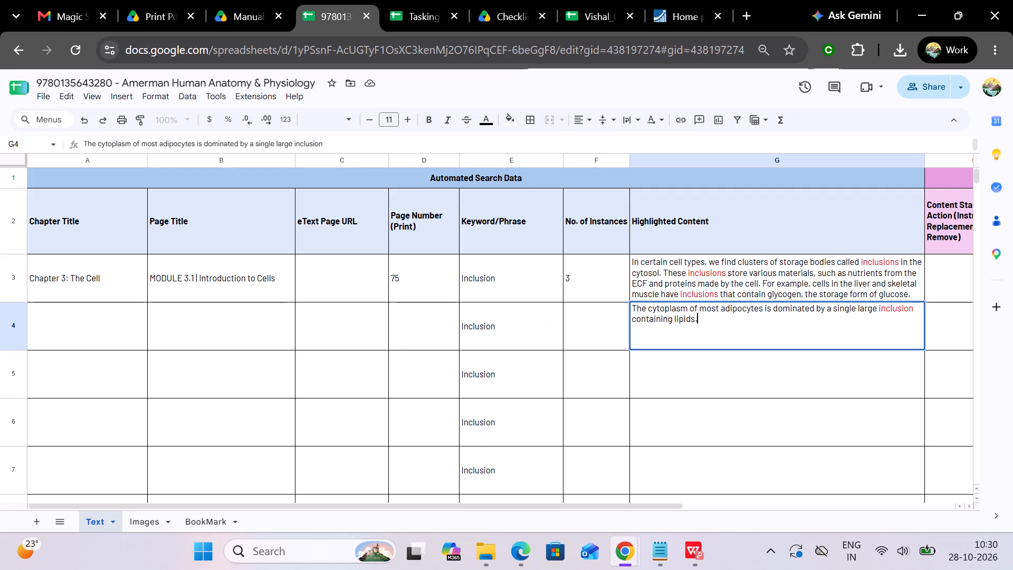
{"action": "left_click", "coordinate": [632, 317]}
{"action": "key", "text": "BackSpace"}
{"action": "key", "text": "BackSpace"}
{"action": "key", "text": "space"}
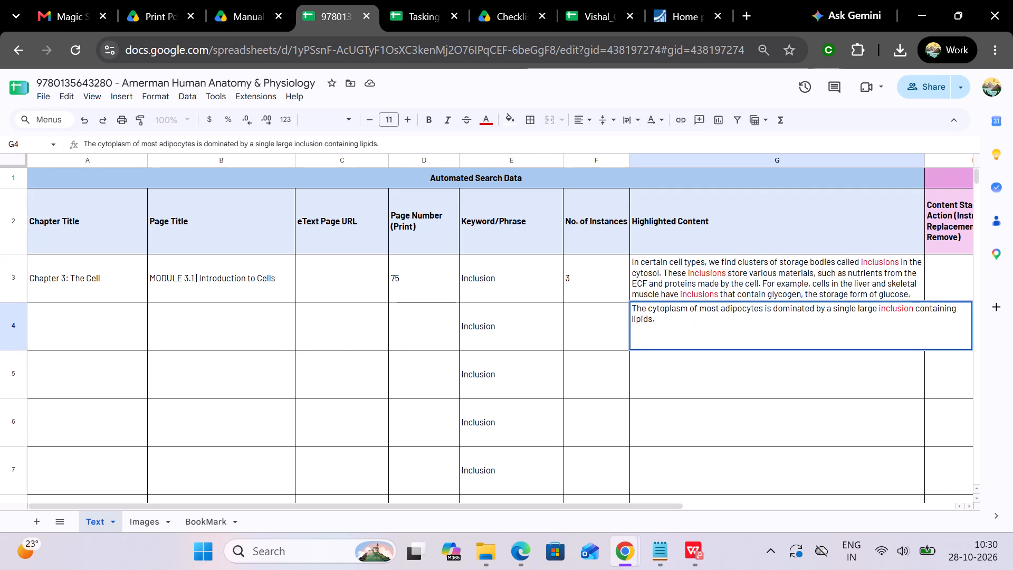
{"action": "left_click", "coordinate": [557, 351]}
{"action": "left_click", "coordinate": [751, 391]}
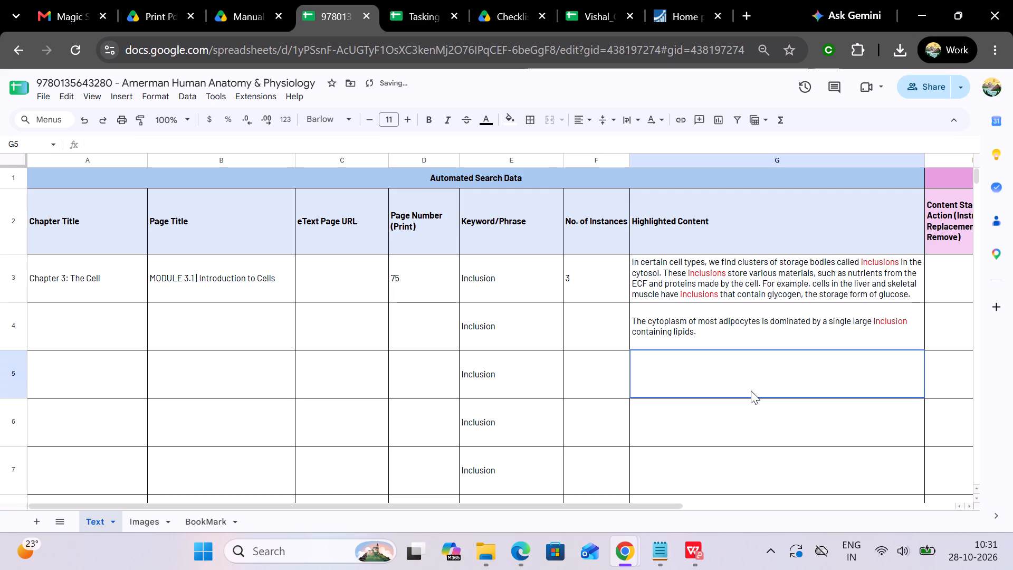
Enter 1 as the number of instances in cell F4.
{"action": "left_click", "coordinate": [577, 318]}
{"action": "key", "text": "1"}
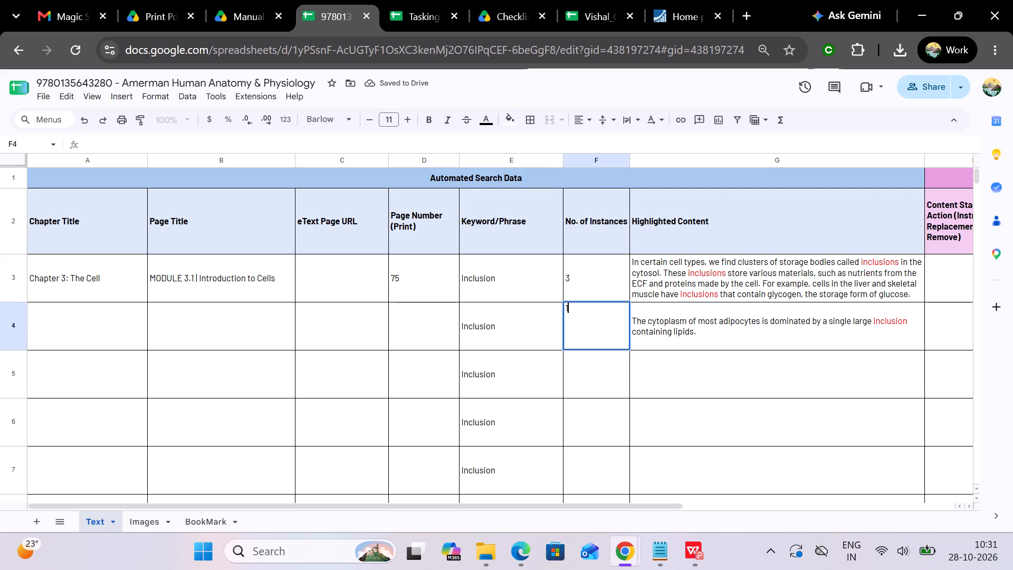
Check the printed page number in the PDF's page header and enter 144 as the Page Number in D4.
{"action": "left_click", "coordinate": [410, 326]}
{"action": "key", "text": "alt+Tab"}
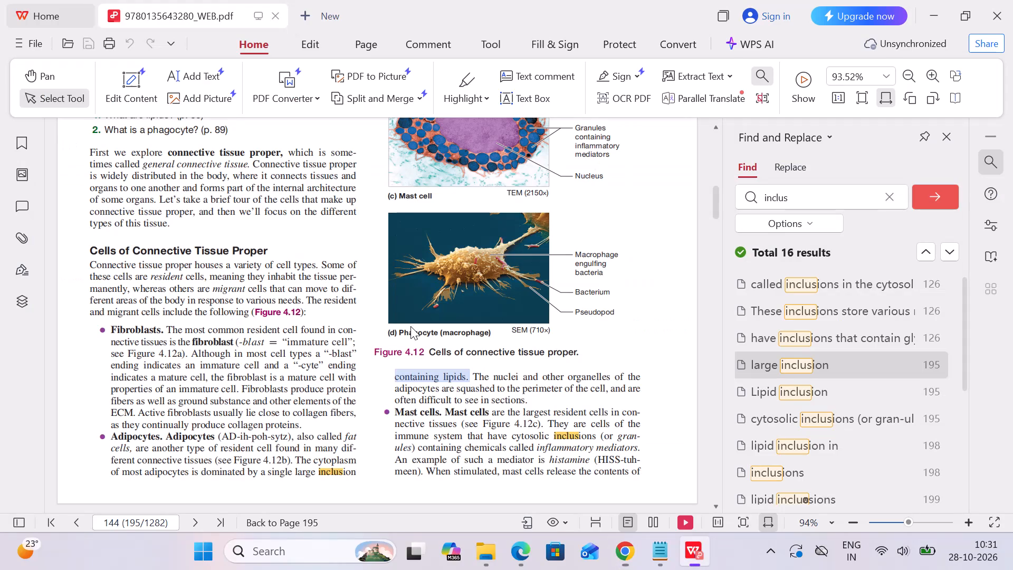
{"action": "scroll", "coordinate": [410, 326], "scroll_direction": "up", "scroll_amount": 1}
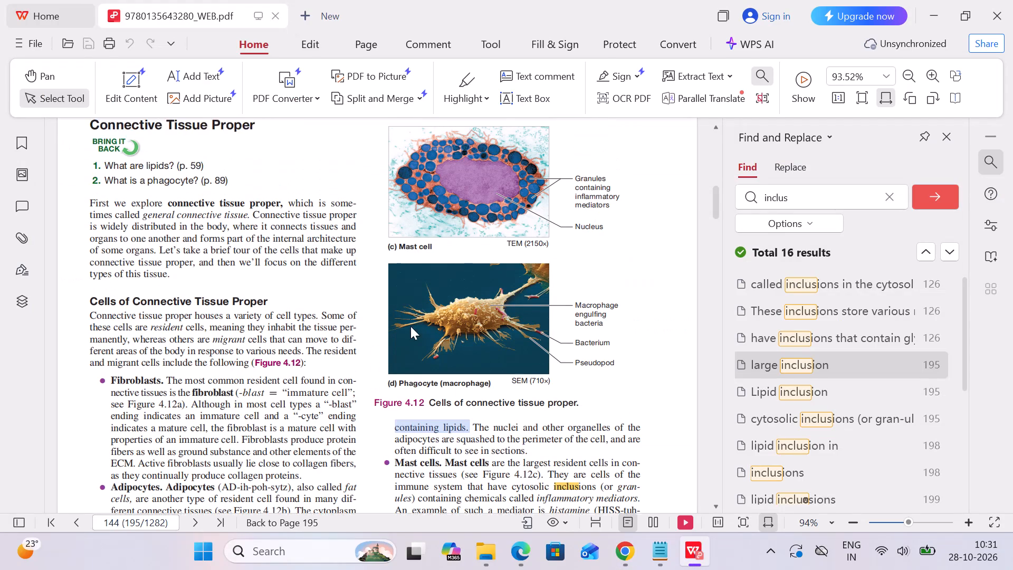
{"action": "scroll", "coordinate": [410, 326], "scroll_direction": "up", "scroll_amount": 1}
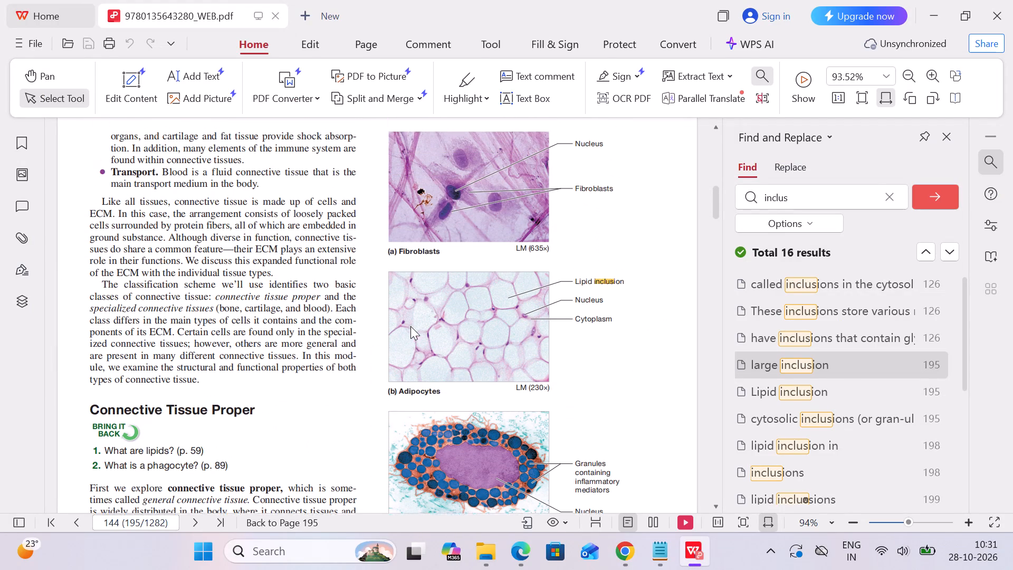
{"action": "scroll", "coordinate": [410, 326], "scroll_direction": "up", "scroll_amount": 1}
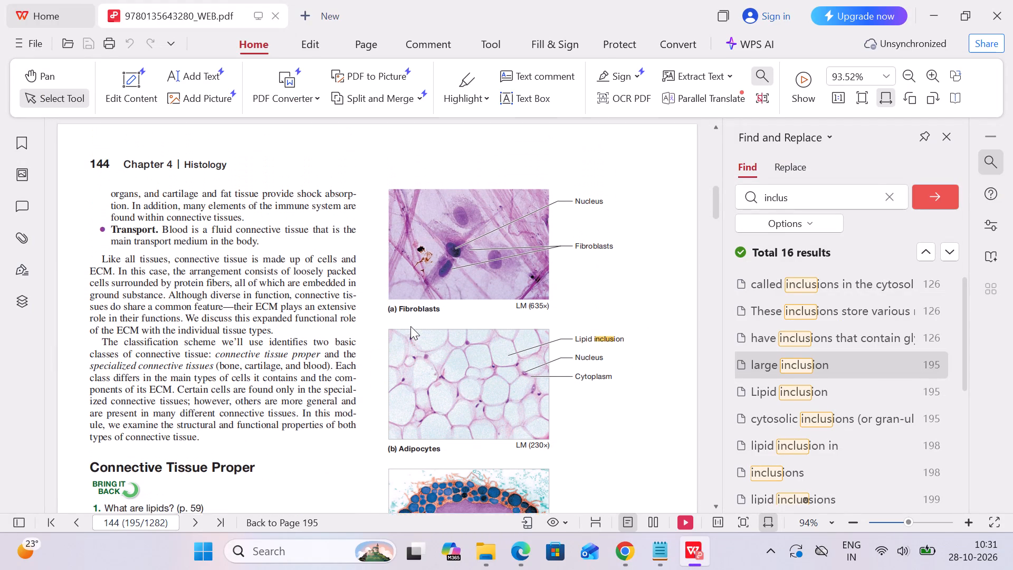
{"action": "scroll", "coordinate": [410, 326], "scroll_direction": "up", "scroll_amount": 1}
{"action": "key", "text": "alt+Tab"}
{"action": "type", "text": "144"}
Switch to the PDF and copy the header text "Chapter 4 | Histology" from page 144.
{"action": "left_click", "coordinate": [247, 336]}
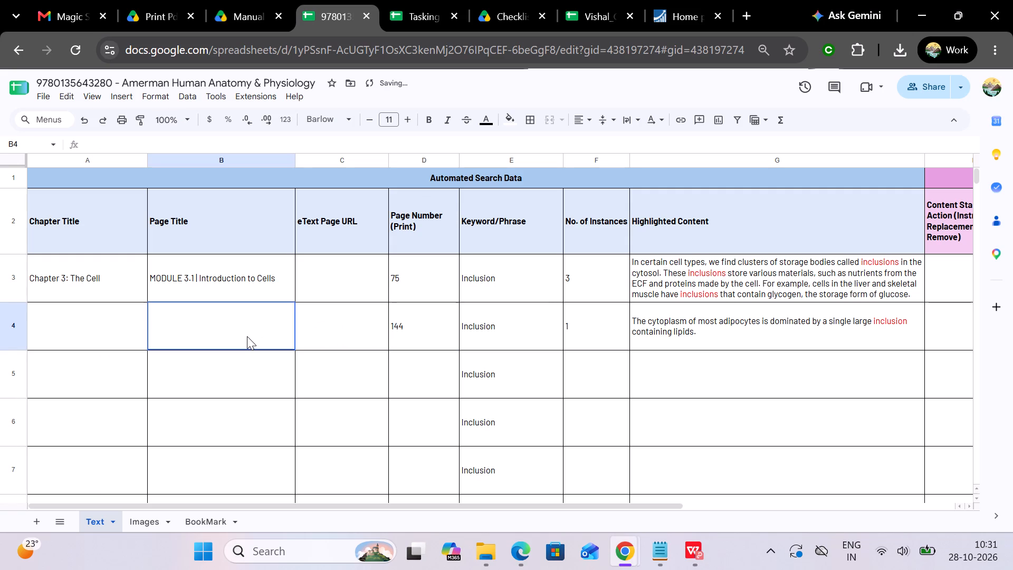
{"action": "key", "text": "alt+Tab"}
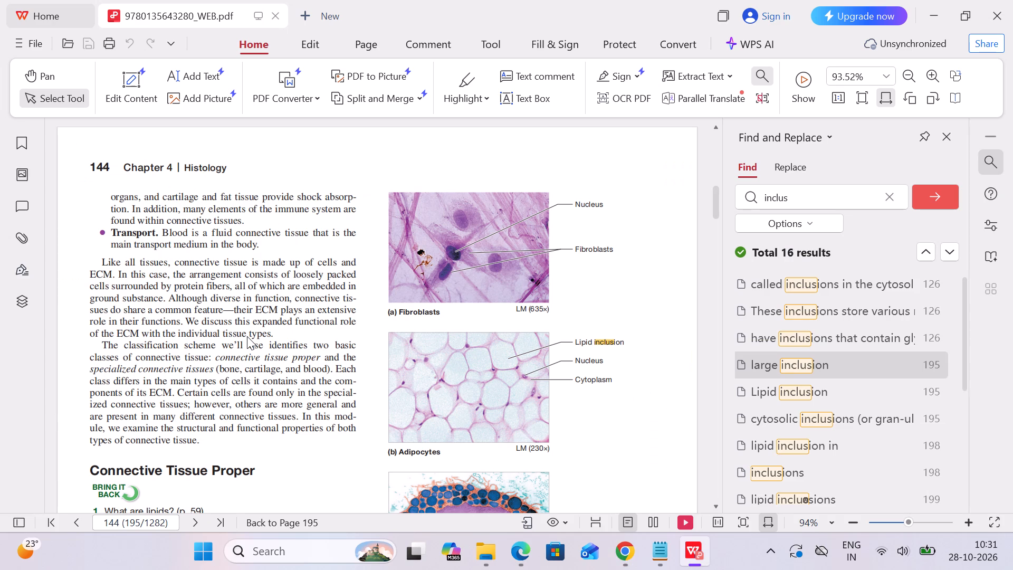
{"action": "left_click", "coordinate": [126, 171]}
{"action": "left_click_drag", "start_coordinate": [126, 171], "coordinate": [140, 172]}
{"action": "left_click_drag", "start_coordinate": [140, 172], "coordinate": [223, 170]}
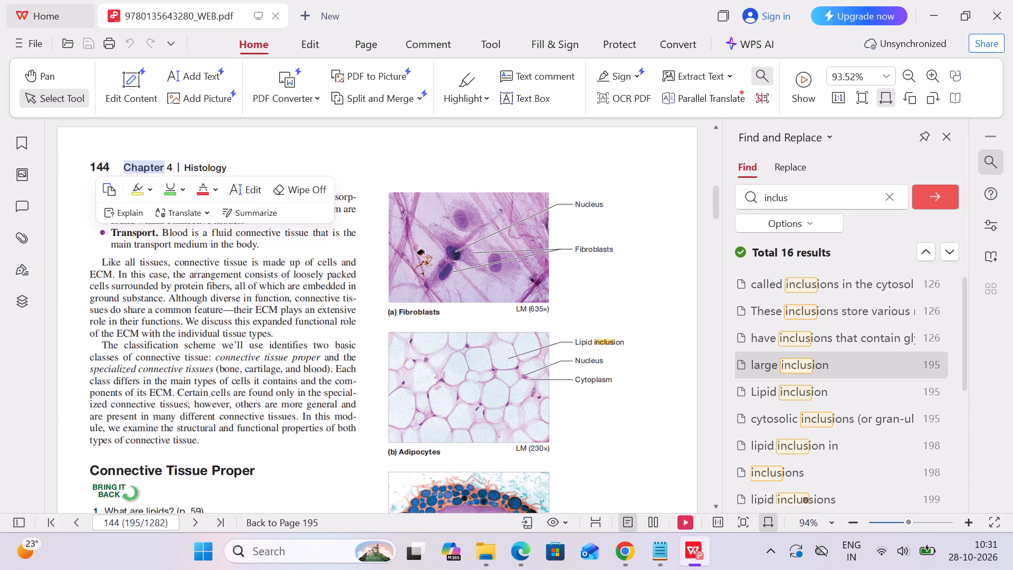
{"action": "left_click", "coordinate": [235, 167]}
{"action": "left_click_drag", "start_coordinate": [235, 167], "coordinate": [151, 161]}
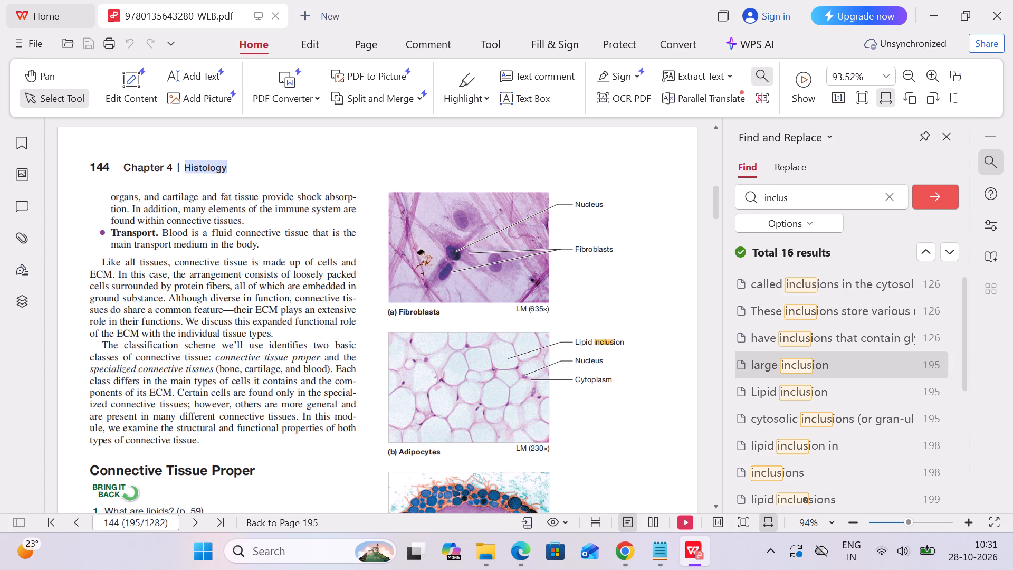
{"action": "left_click", "coordinate": [129, 166]}
{"action": "left_click_drag", "start_coordinate": [127, 167], "coordinate": [238, 173]}
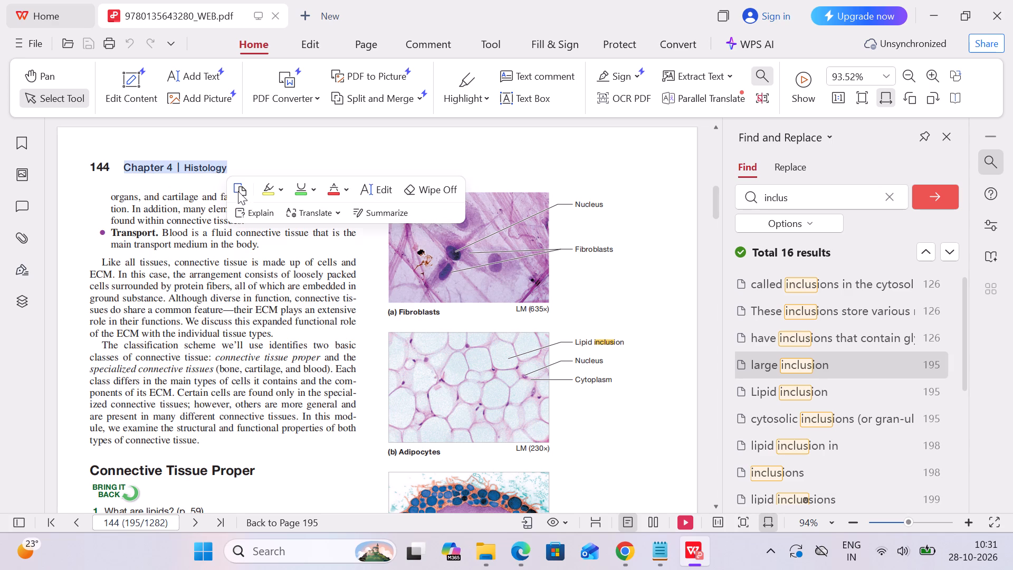
{"action": "left_click", "coordinate": [240, 190]}
Switch to the spreadsheet, paste the chapter header into A4 and edit it to read "Chapter 4: Histology".
{"action": "key", "text": "alt+Tab"}
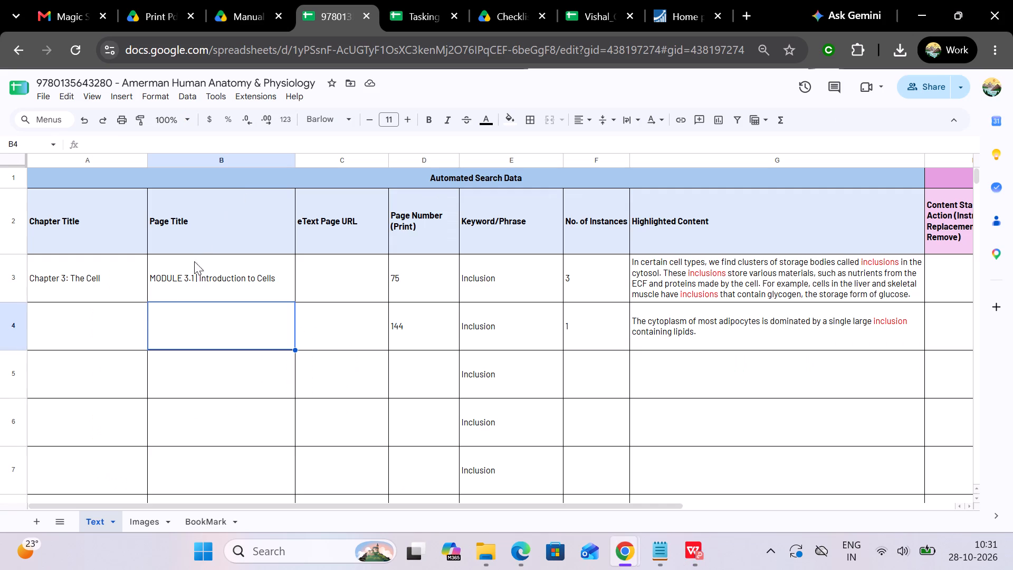
{"action": "double_click", "coordinate": [90, 325]}
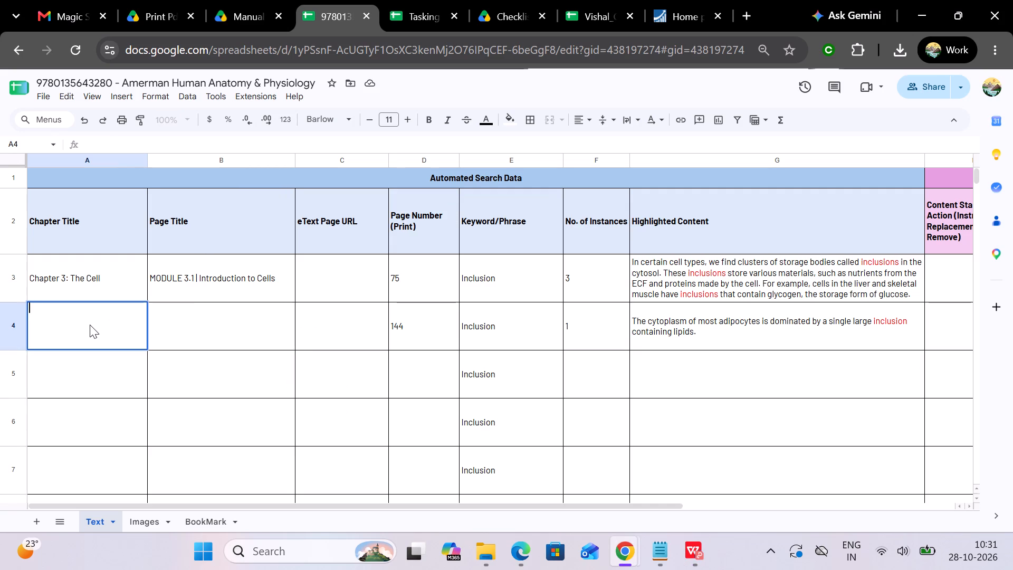
{"action": "key", "text": "ctrl+v"}
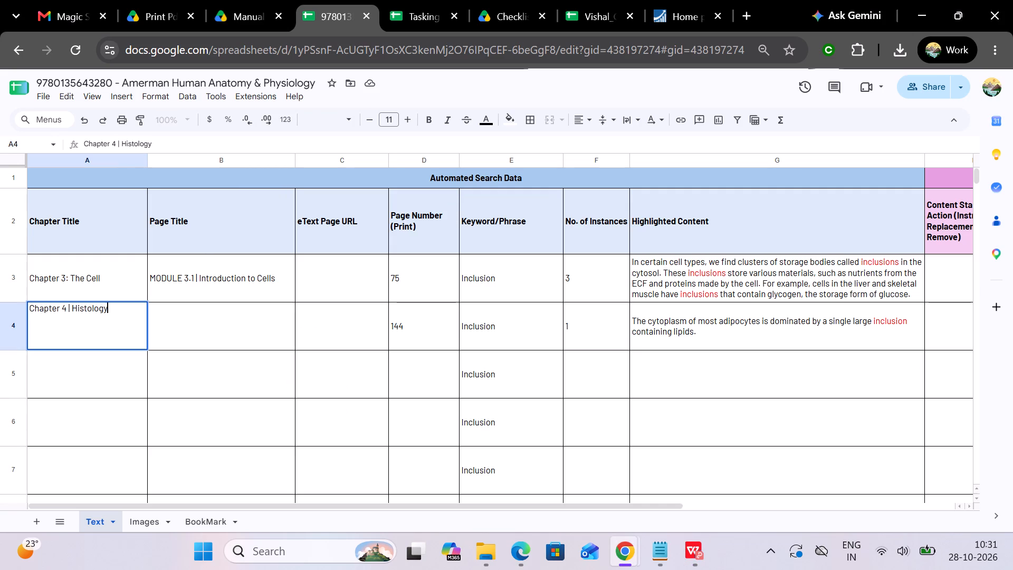
{"action": "left_click", "coordinate": [72, 309]}
{"action": "key", "text": "Left"}
{"action": "key", "text": "BackSpace"}
{"action": "key", "text": "shift+colon"}
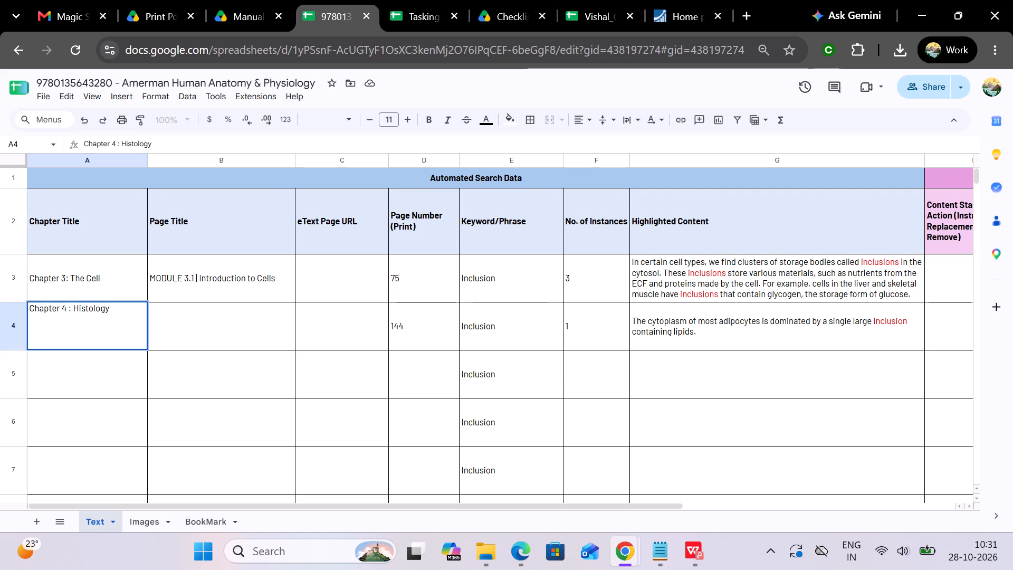
{"action": "key", "text": "Left"}
{"action": "key", "text": "BackSpace"}
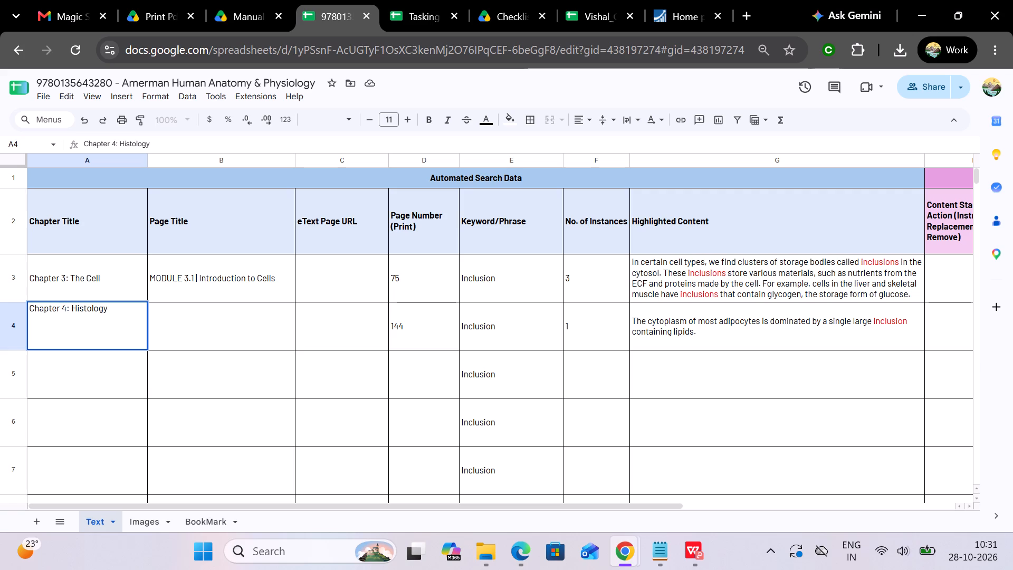
{"action": "left_click", "coordinate": [209, 335]}
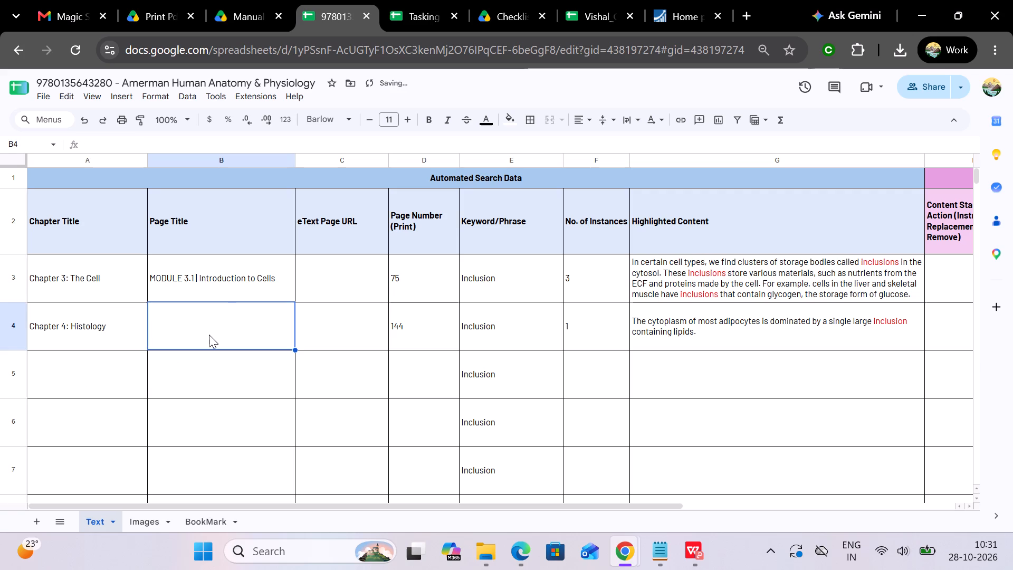
Switch to the PDF and copy the module header "MODULE 4.3 | Connective Tissues" from page 143, without the page number.
{"action": "key", "text": "alt+Tab"}
{"action": "scroll", "coordinate": [209, 335], "scroll_direction": "up", "scroll_amount": 1}
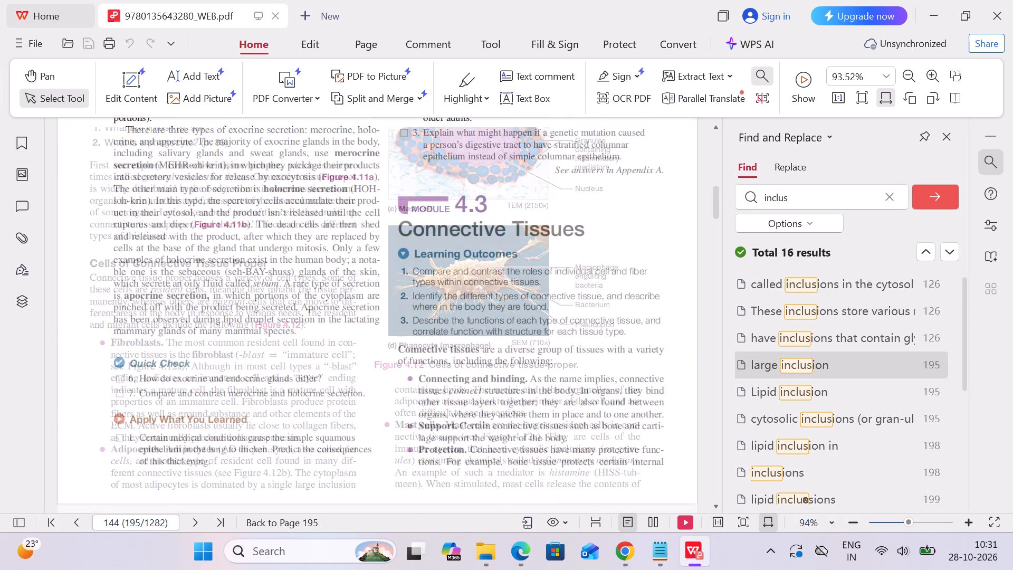
{"action": "scroll", "coordinate": [209, 335], "scroll_direction": "up", "scroll_amount": 1}
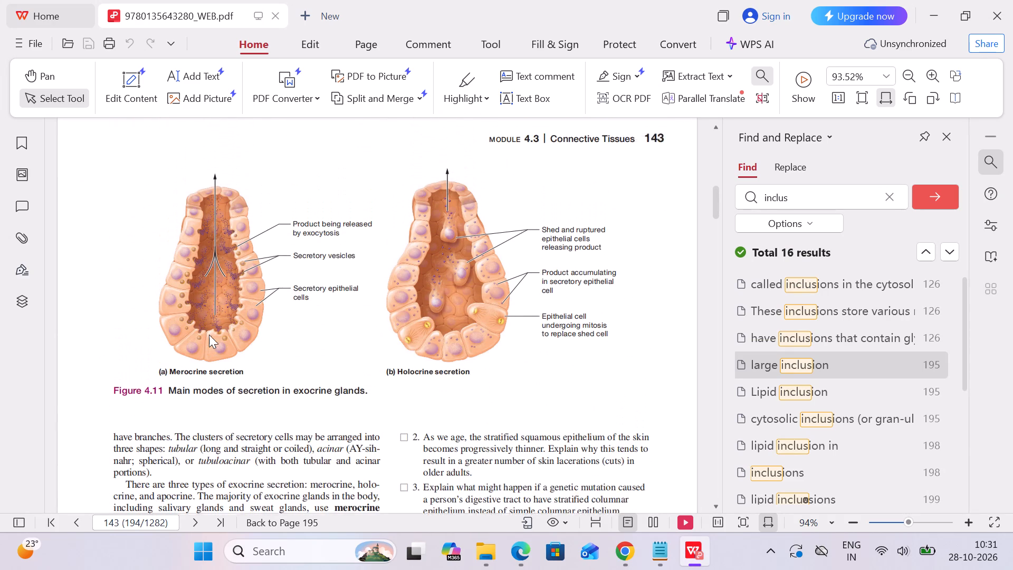
{"action": "scroll", "coordinate": [209, 335], "scroll_direction": "up", "scroll_amount": 1}
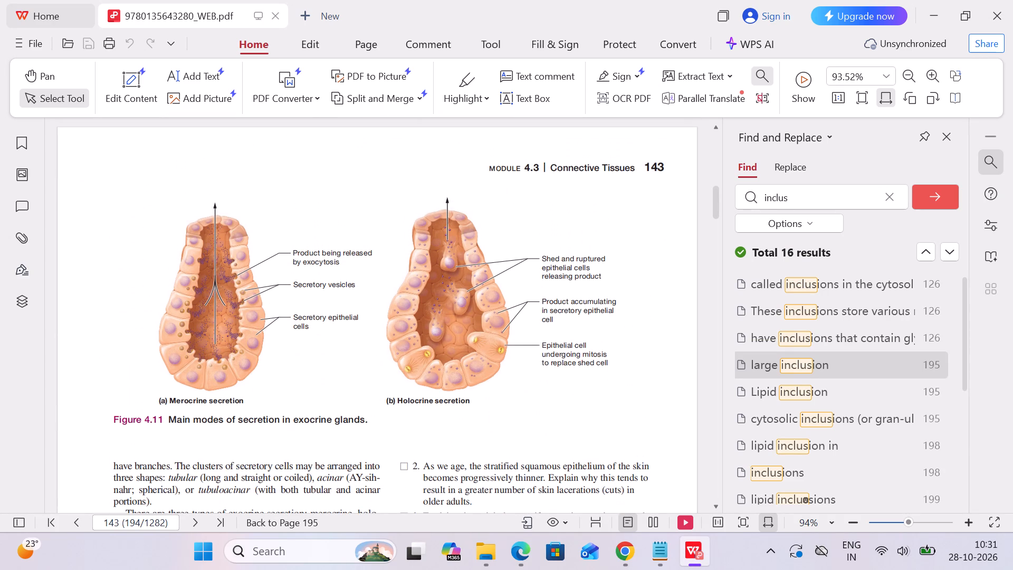
{"action": "left_click_drag", "start_coordinate": [490, 173], "coordinate": [643, 169]}
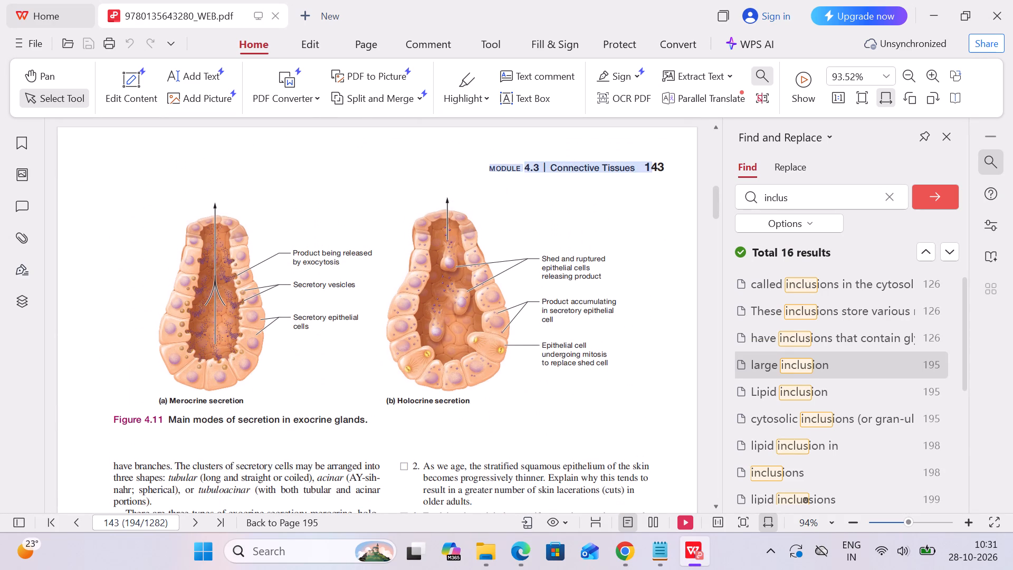
{"action": "left_click", "coordinate": [612, 161]}
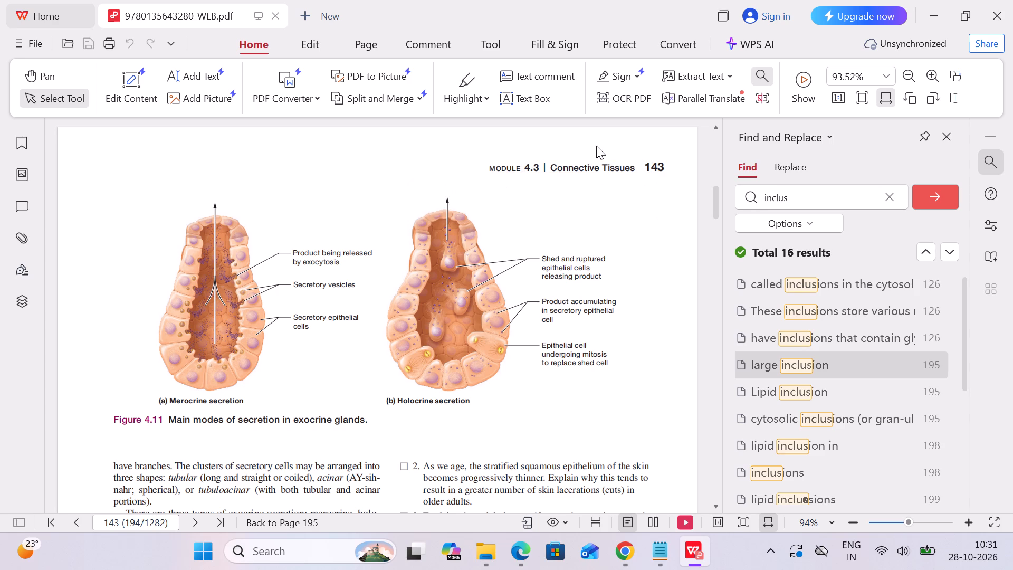
{"action": "left_click", "coordinate": [596, 146]}
{"action": "left_click_drag", "start_coordinate": [491, 169], "coordinate": [636, 170]}
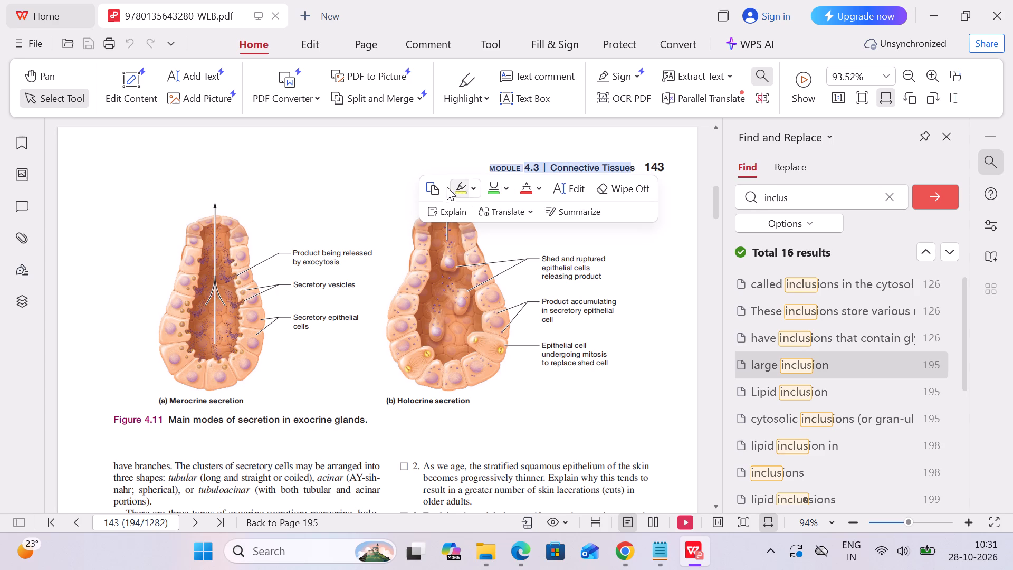
{"action": "left_click", "coordinate": [438, 185]}
{"action": "left_click", "coordinate": [391, 347]}
Switch to the spreadsheet and enter the copied header in B4 so the Page Title reads "MODULE 4.3 | Connective Tissues".
{"action": "key", "text": "alt+Tab"}
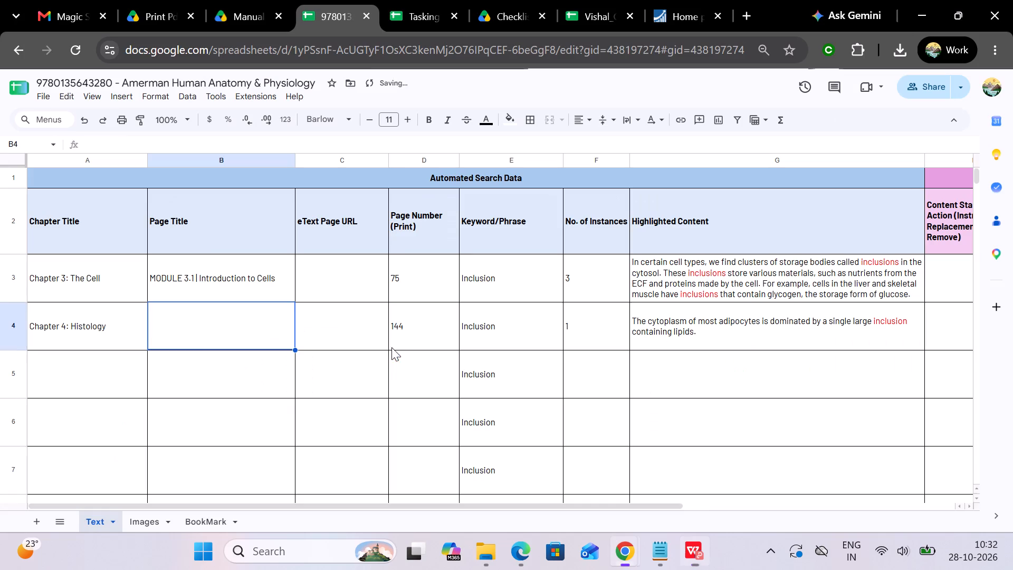
{"action": "double_click", "coordinate": [199, 334]}
{"action": "key", "text": "ctrl+v"}
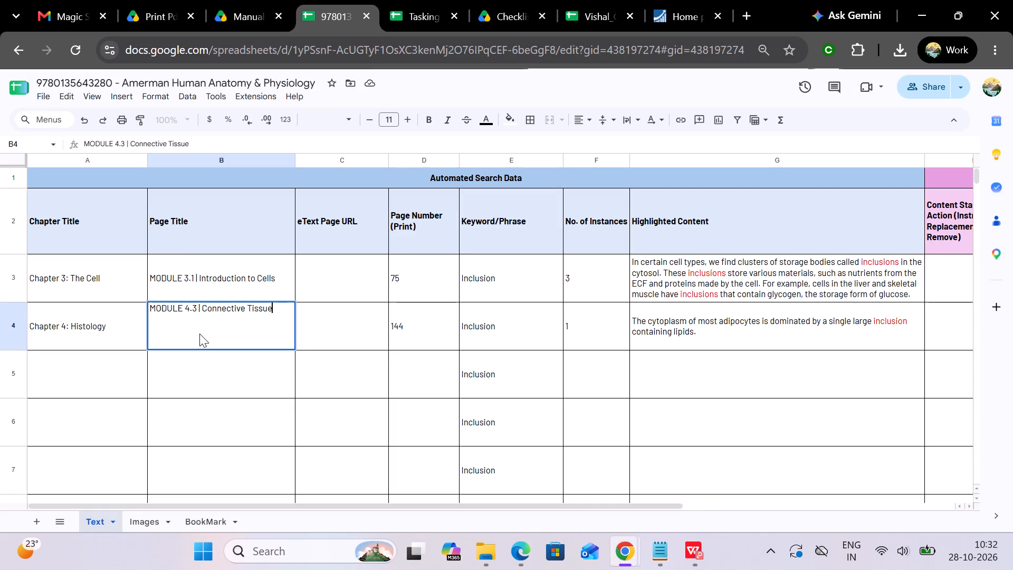
{"action": "key", "text": "s"}
{"action": "left_click", "coordinate": [363, 336]}
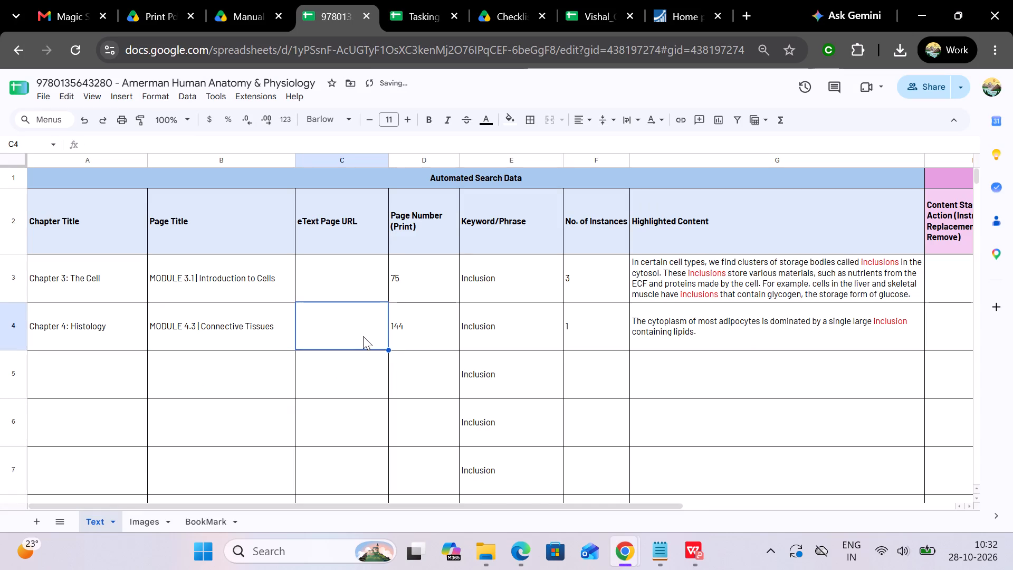
Switch to the PDF and go to the "Lipid inclusion" search hit, the label beside the Adipocytes image on page 144.
{"action": "key", "text": "alt+Tab"}
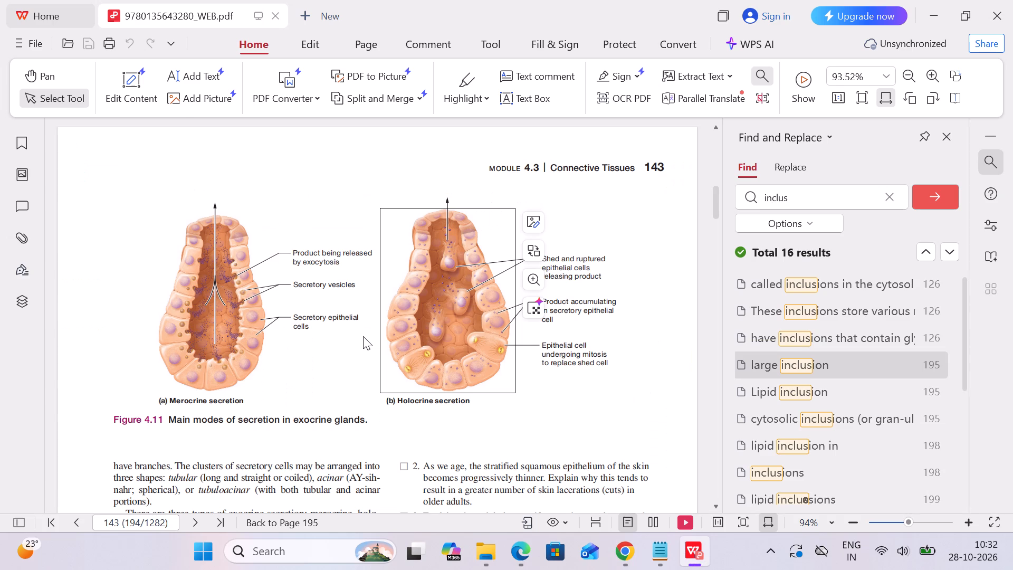
{"action": "scroll", "coordinate": [545, 347], "scroll_direction": "down", "scroll_amount": 1}
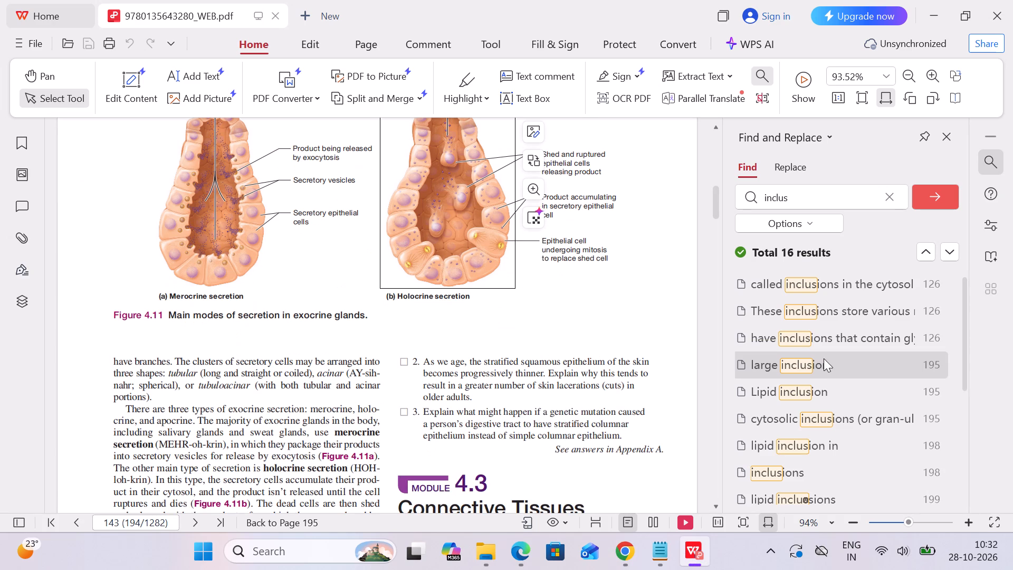
{"action": "left_click", "coordinate": [830, 339]}
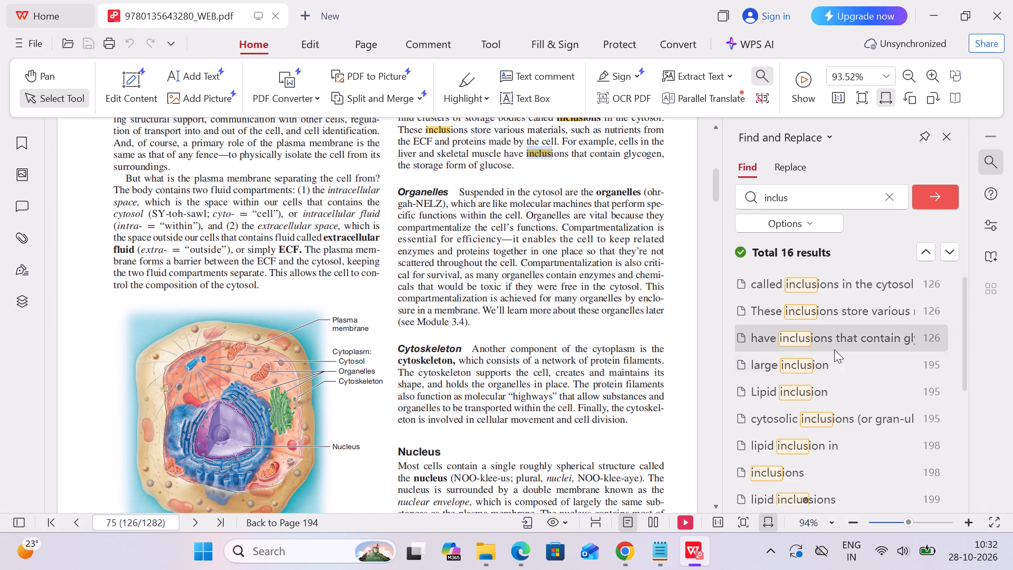
{"action": "left_click", "coordinate": [832, 364]}
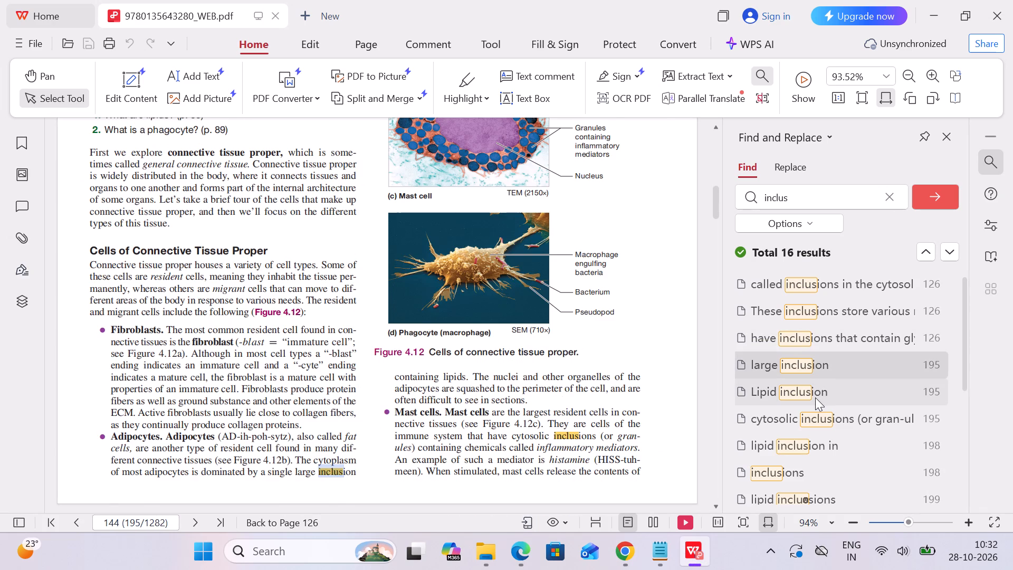
{"action": "left_click", "coordinate": [815, 397]}
{"action": "scroll", "coordinate": [615, 408], "scroll_direction": "up", "scroll_amount": 1}
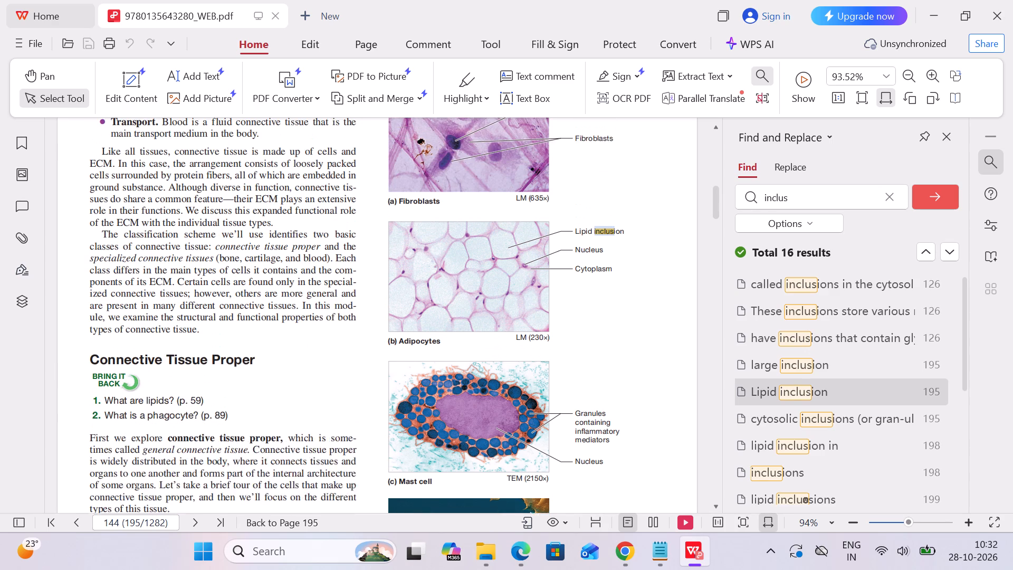
{"action": "scroll", "coordinate": [615, 408], "scroll_direction": "up", "scroll_amount": 1}
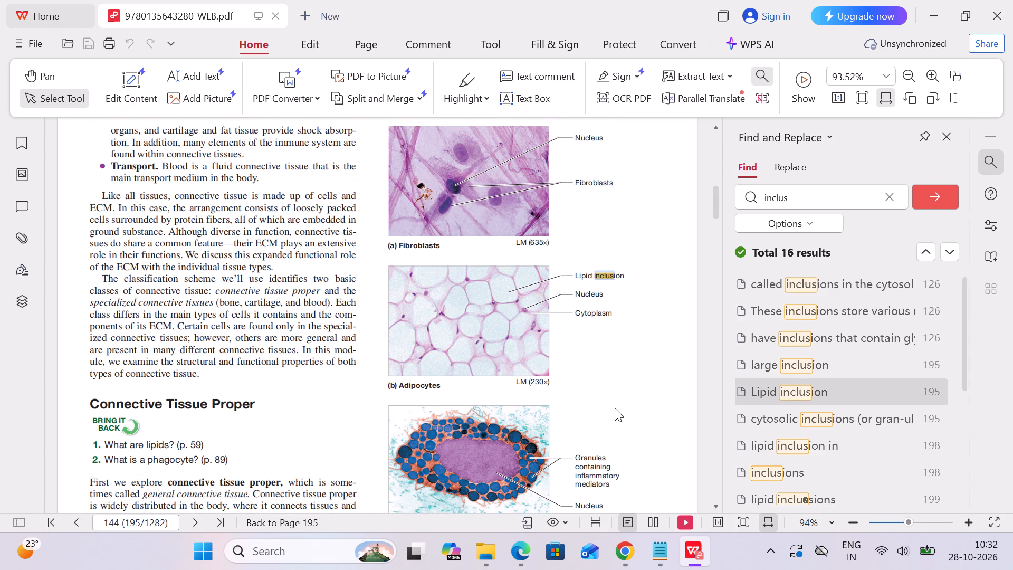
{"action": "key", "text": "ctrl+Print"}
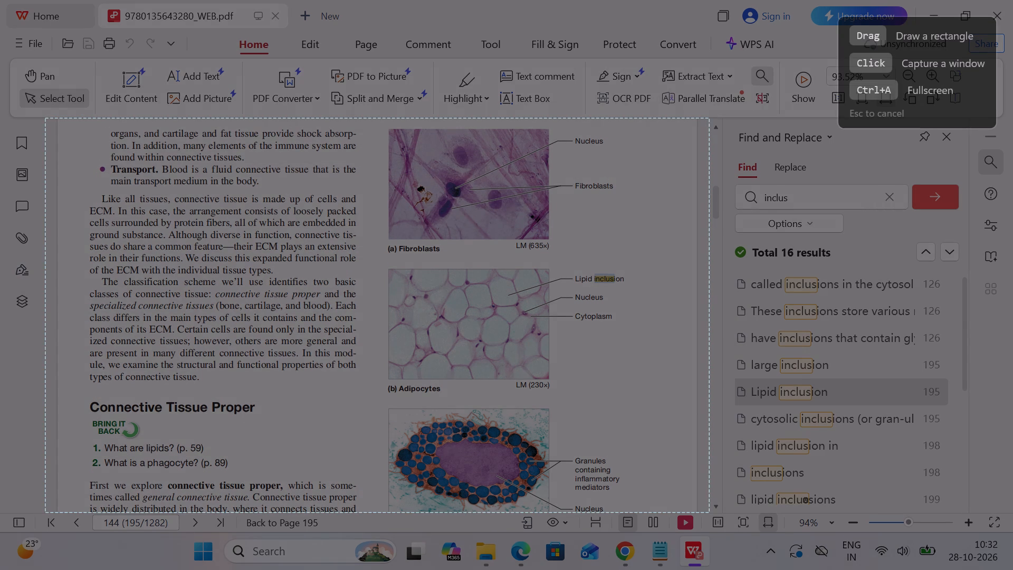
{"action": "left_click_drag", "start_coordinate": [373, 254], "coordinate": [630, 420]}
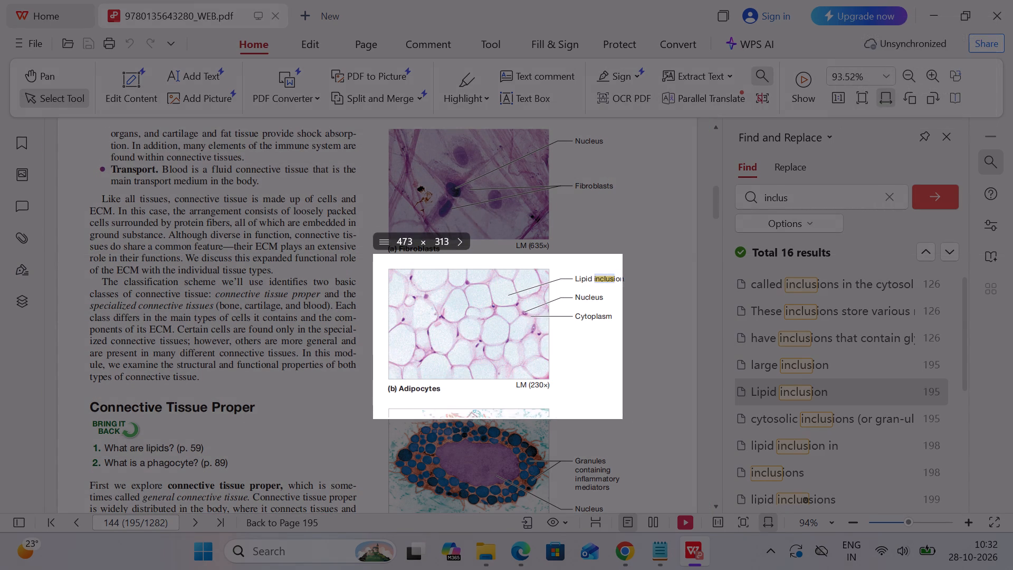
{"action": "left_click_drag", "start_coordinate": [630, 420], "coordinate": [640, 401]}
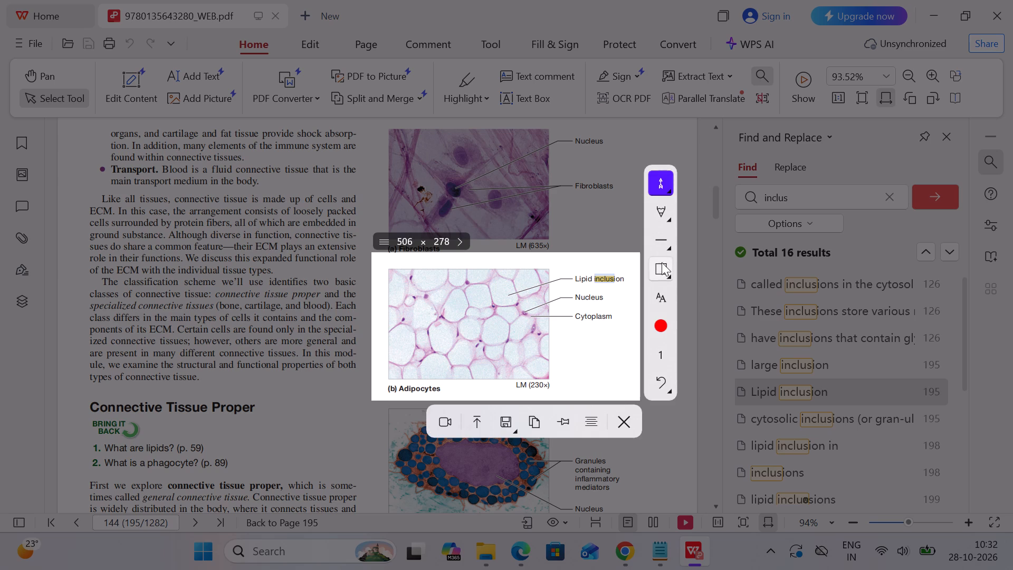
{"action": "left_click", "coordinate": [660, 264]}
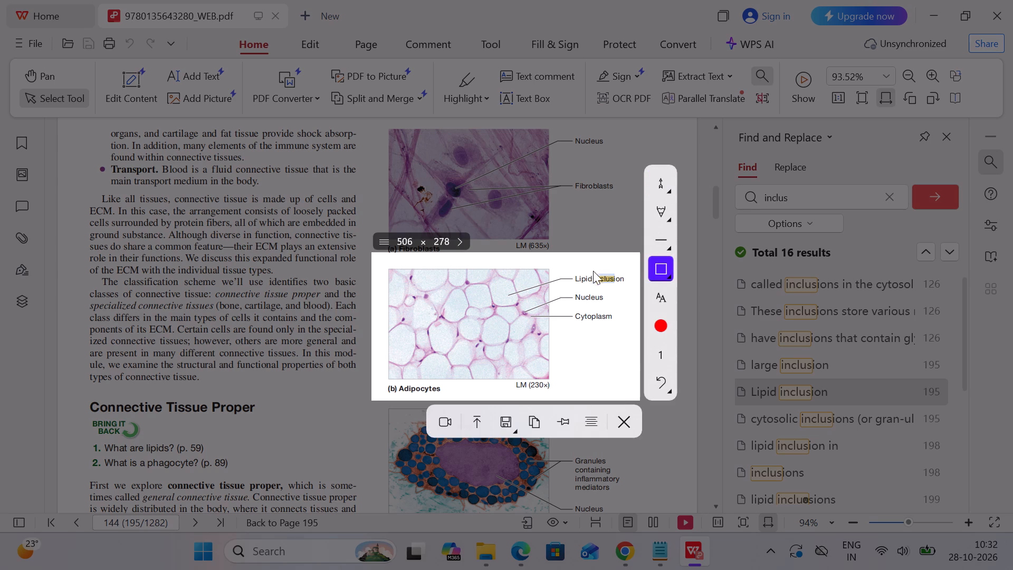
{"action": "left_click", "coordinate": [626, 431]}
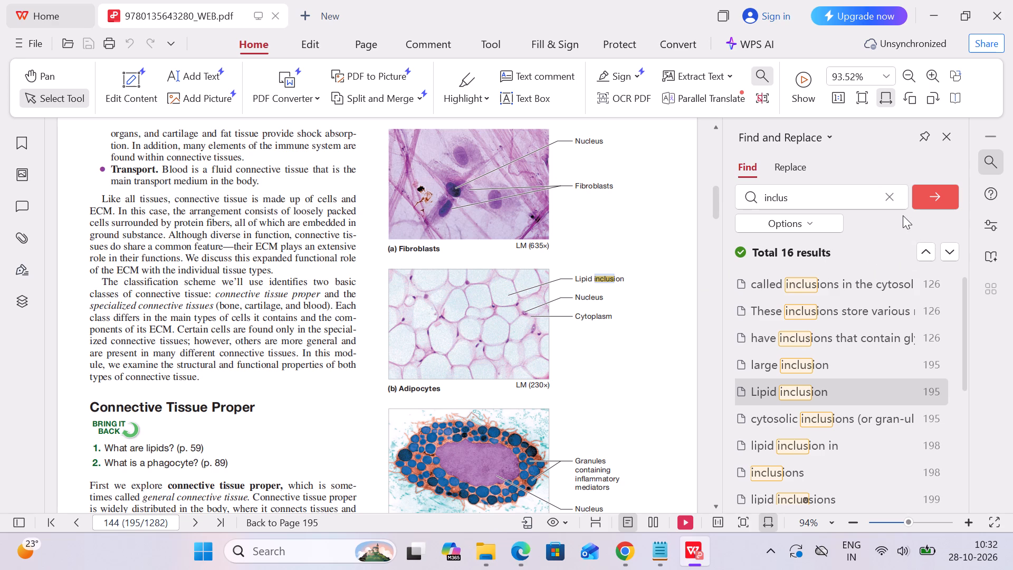
Clear the search highlight and save a JPEG screenshot of the labelled Adipocytes image on page 144 with "inclusion" boxed in red.
{"action": "left_click", "coordinate": [894, 201]}
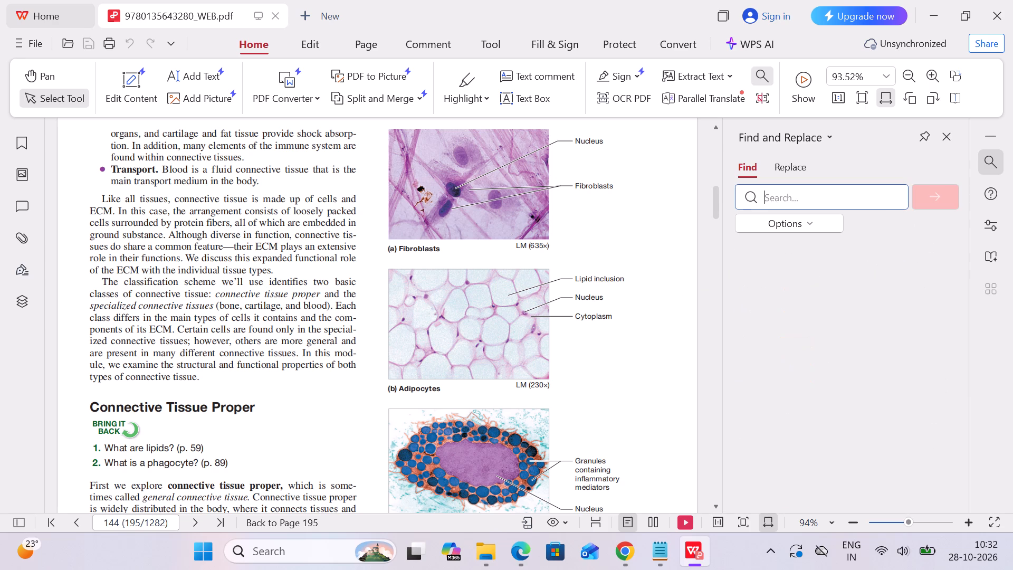
{"action": "key", "text": "ctrl+Print"}
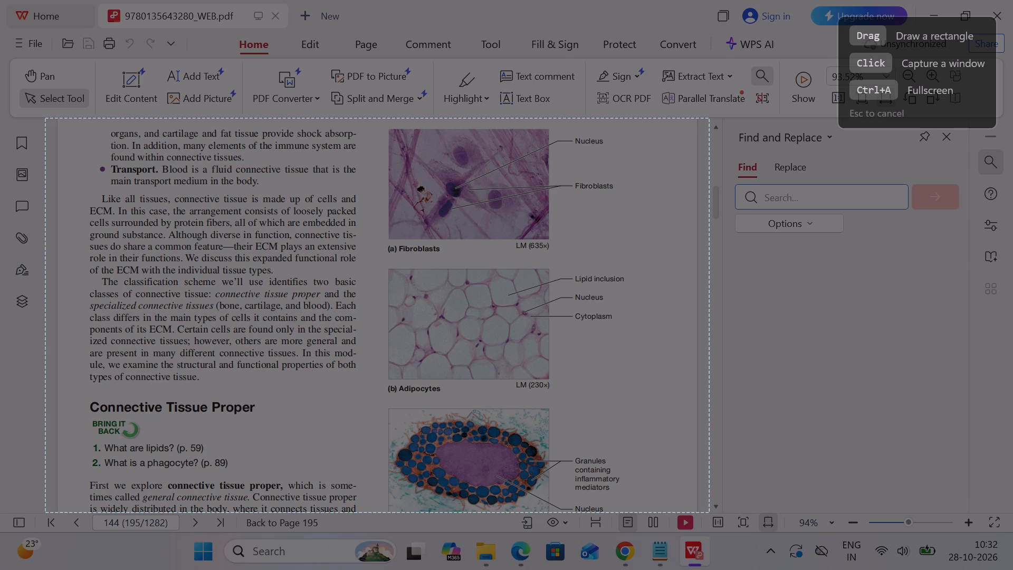
{"action": "left_click_drag", "start_coordinate": [367, 260], "coordinate": [641, 401]}
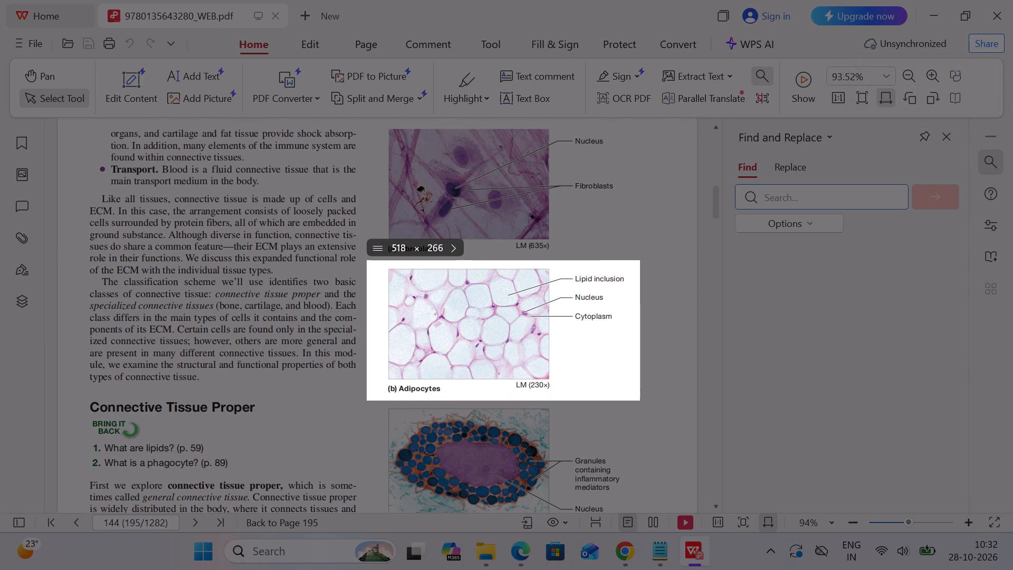
{"action": "left_click_drag", "start_coordinate": [641, 401], "coordinate": [646, 401]}
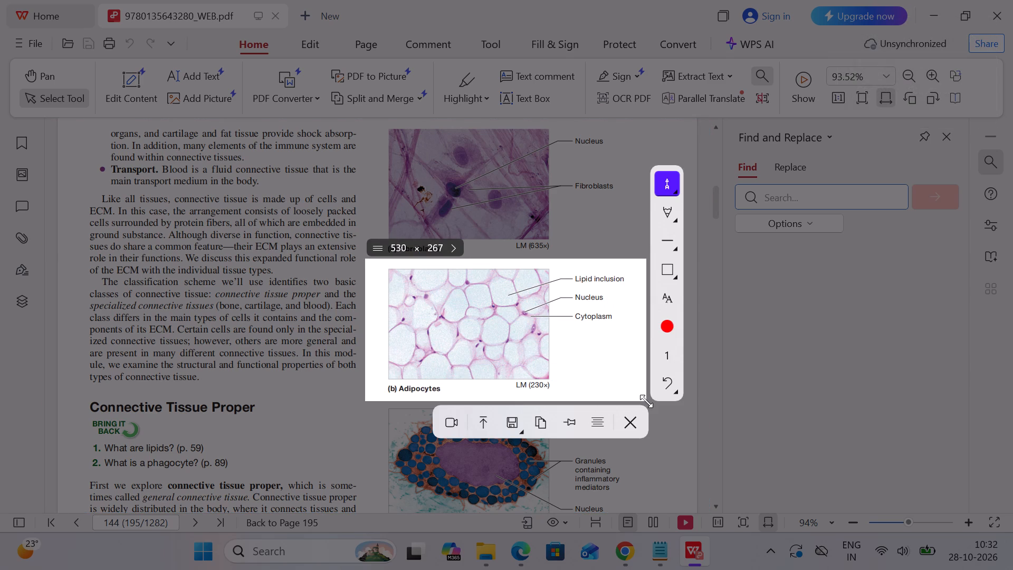
{"action": "left_click", "coordinate": [665, 272]}
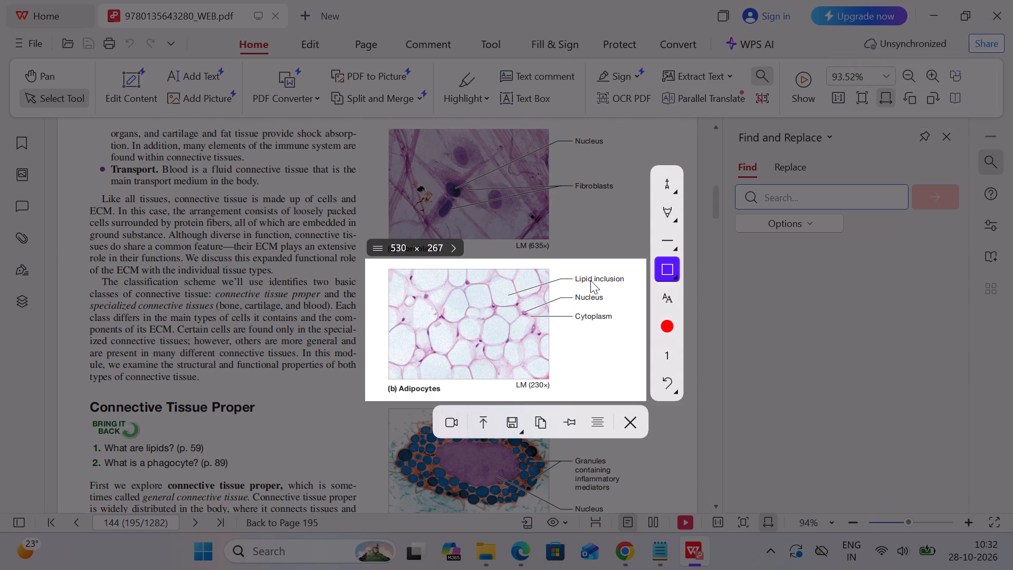
{"action": "left_click_drag", "start_coordinate": [590, 271], "coordinate": [624, 284]}
{"action": "left_click_drag", "start_coordinate": [624, 284], "coordinate": [628, 286]}
{"action": "key", "text": "ctrl+s"}
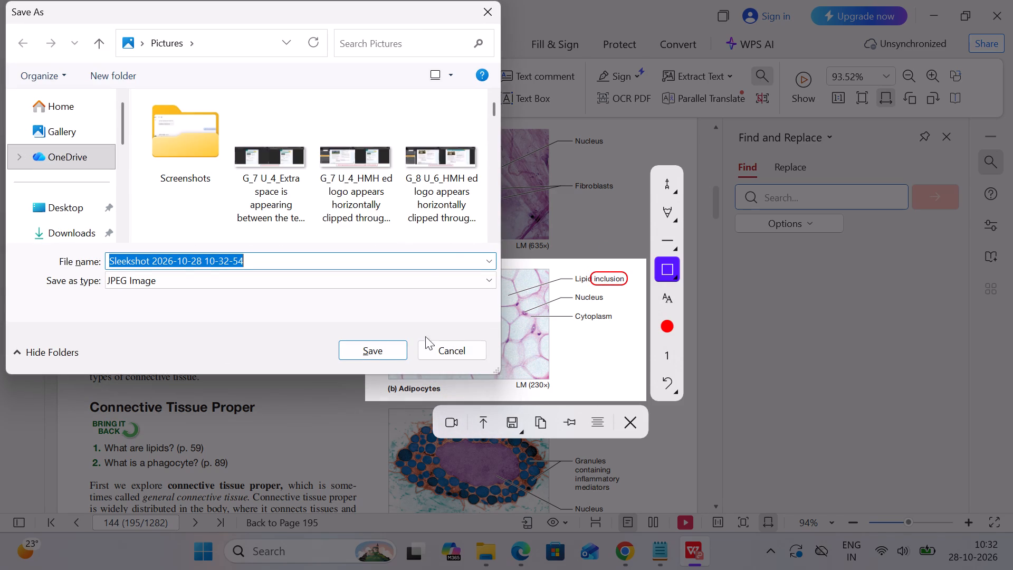
{"action": "left_click", "coordinate": [383, 348]}
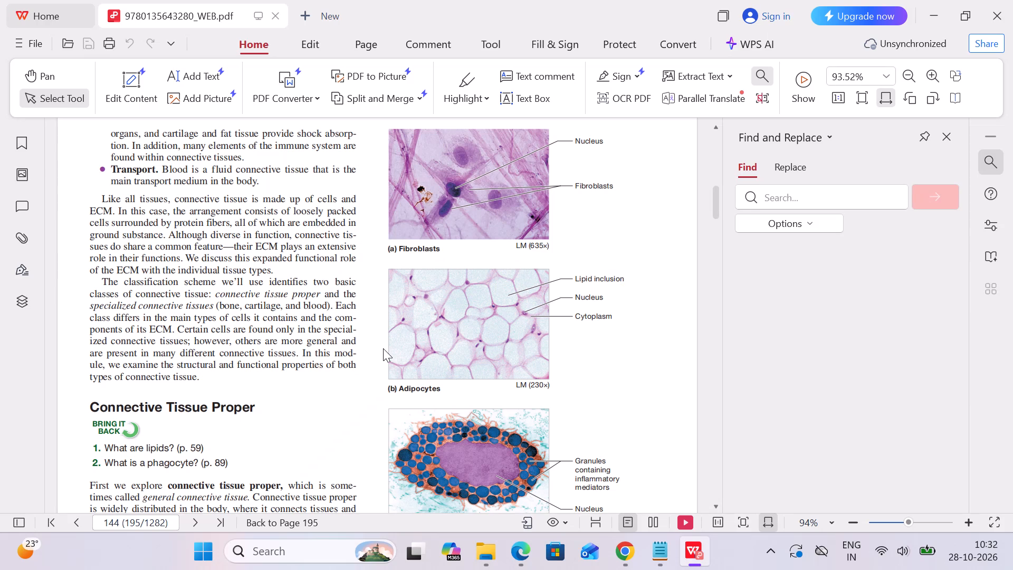
Search the PDF for "inclus" again.
{"action": "left_click", "coordinate": [777, 198]}
{"action": "type", "text": "inclus"}
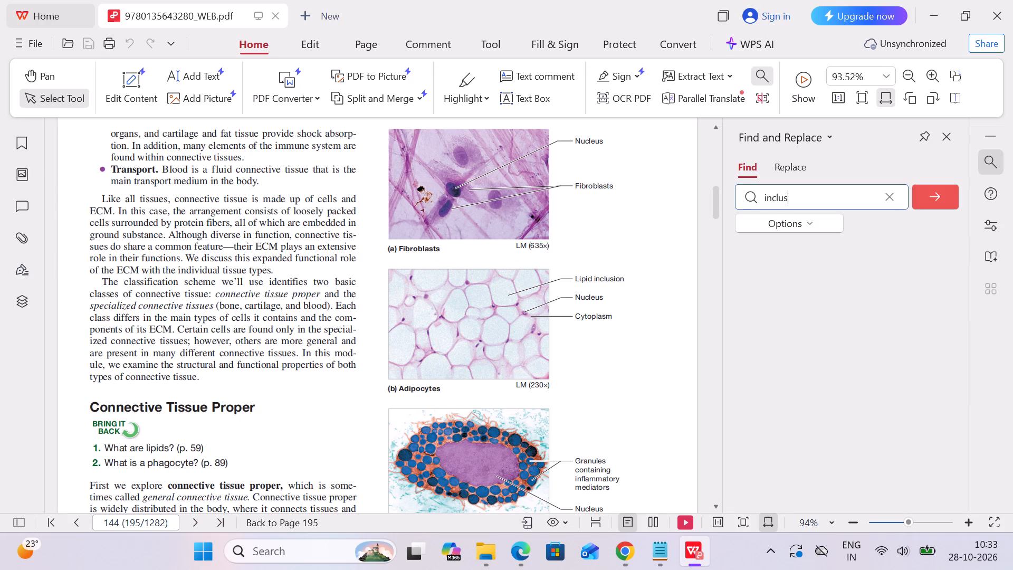
{"action": "key", "text": "Return"}
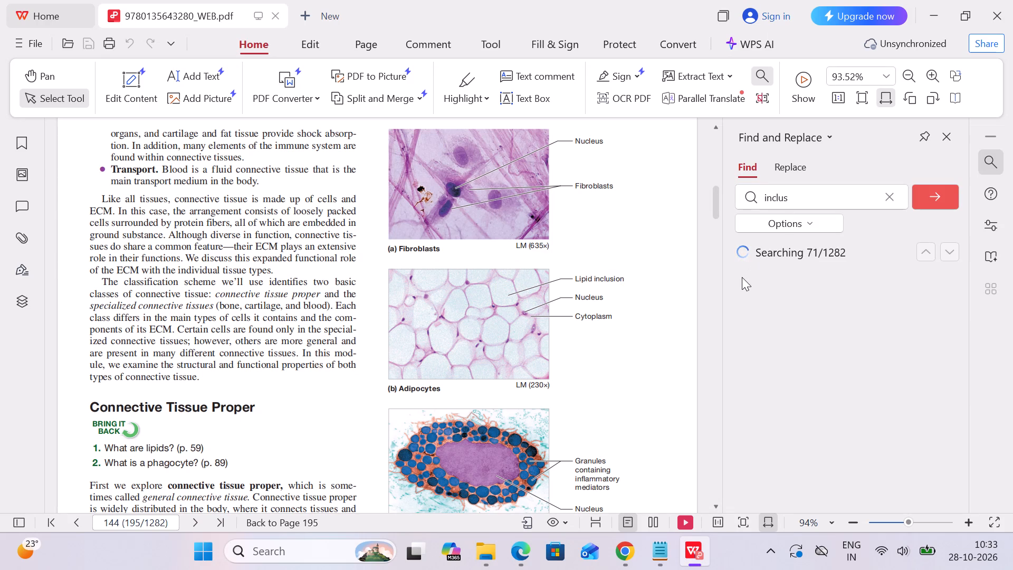
{"action": "key", "text": "alt+Tab"}
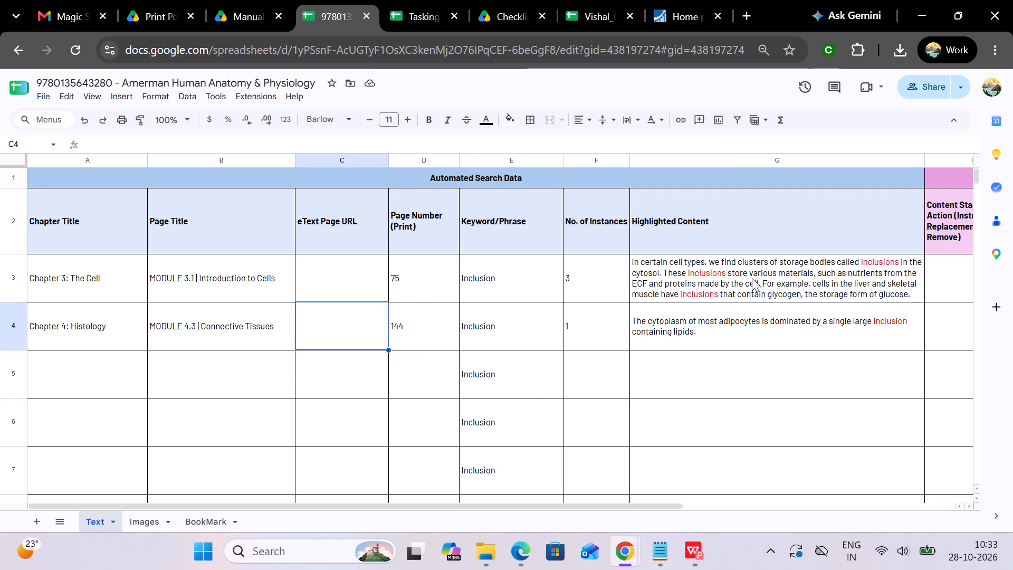
{"action": "left_click", "coordinate": [157, 516]}
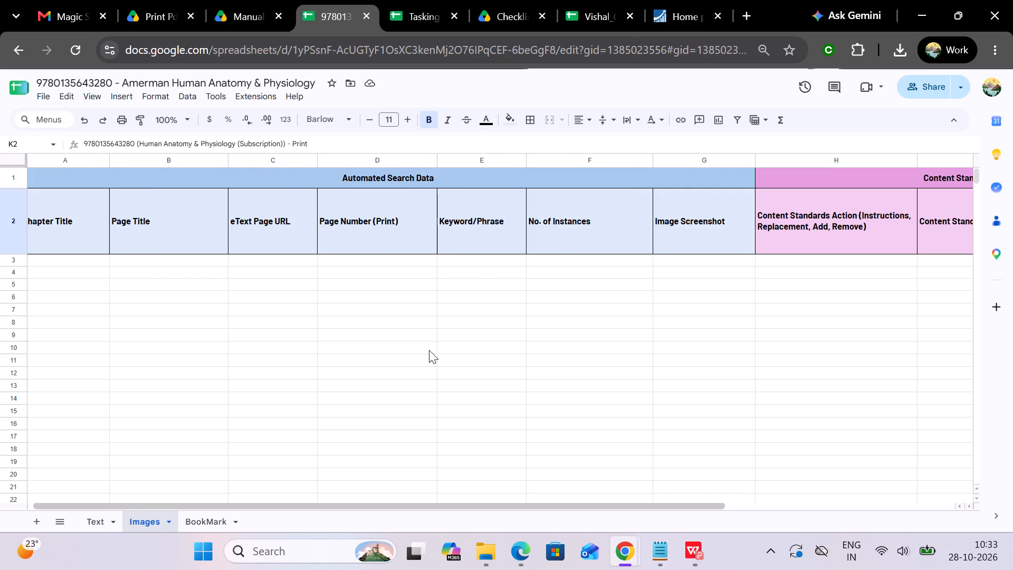
{"action": "left_click", "coordinate": [689, 265]}
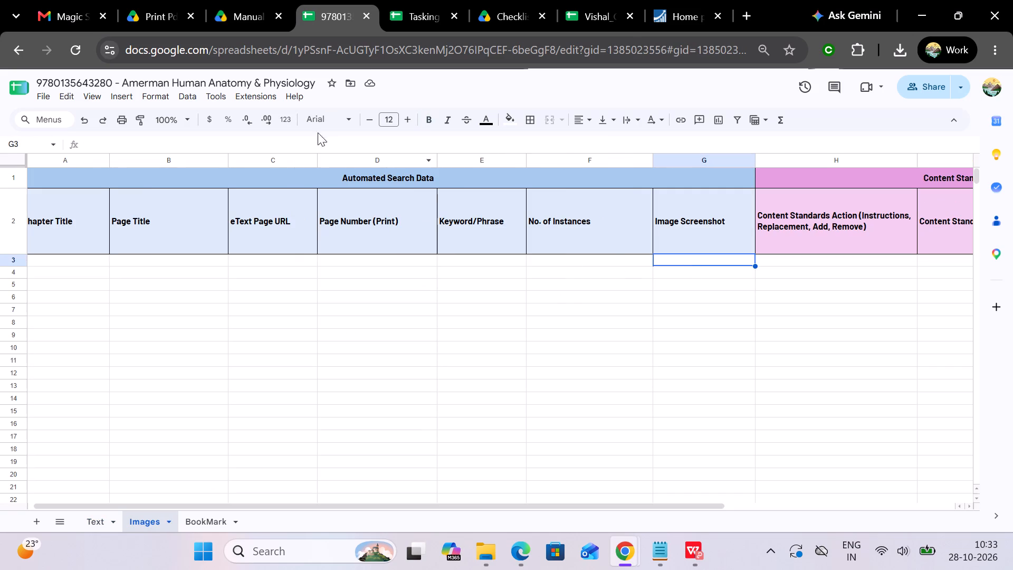
{"action": "left_click", "coordinate": [125, 88]}
{"action": "left_click", "coordinate": [126, 96]}
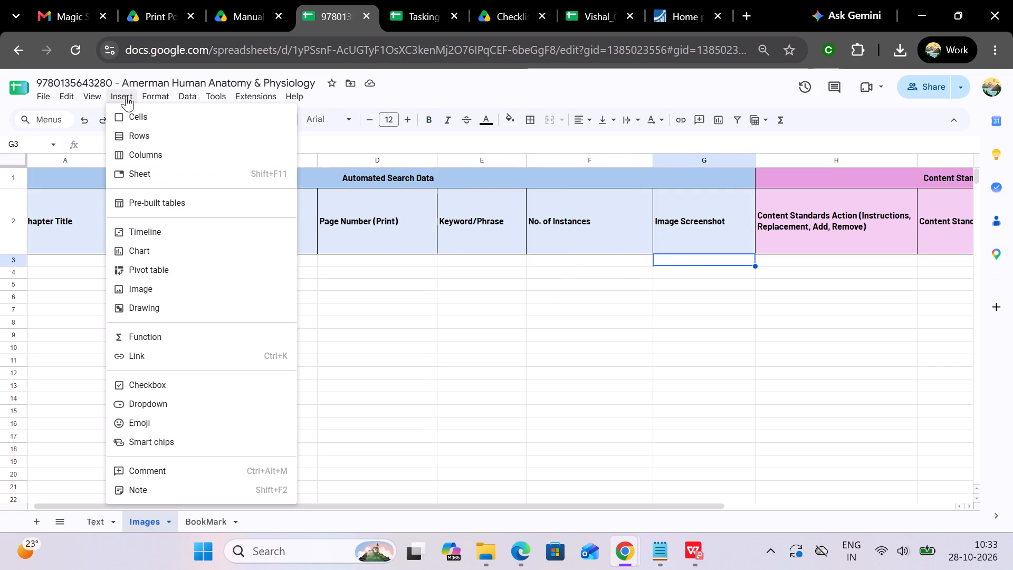
{"action": "left_click", "coordinate": [167, 288]}
{"action": "left_click", "coordinate": [327, 296]}
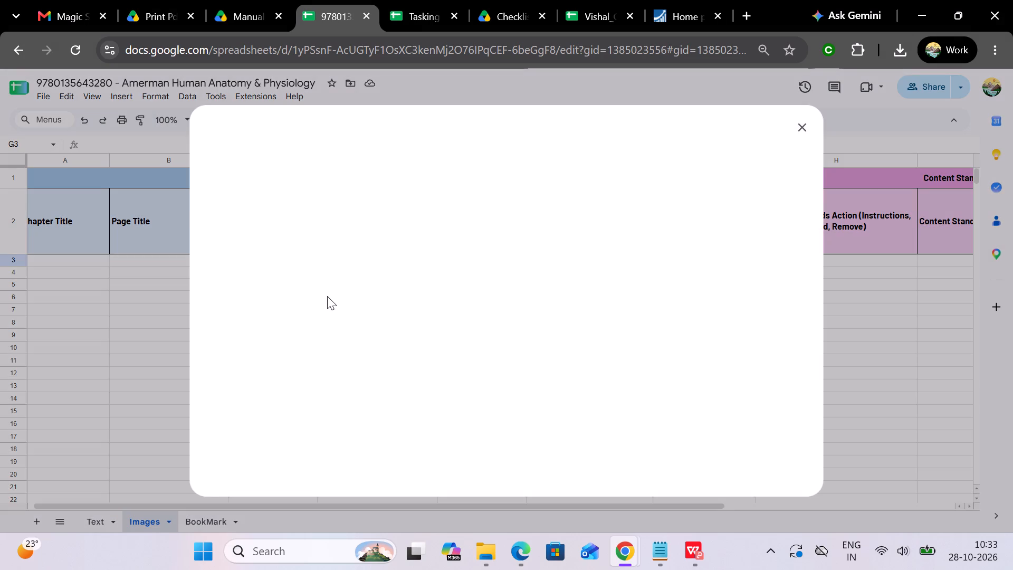
{"action": "left_click", "coordinate": [242, 268]}
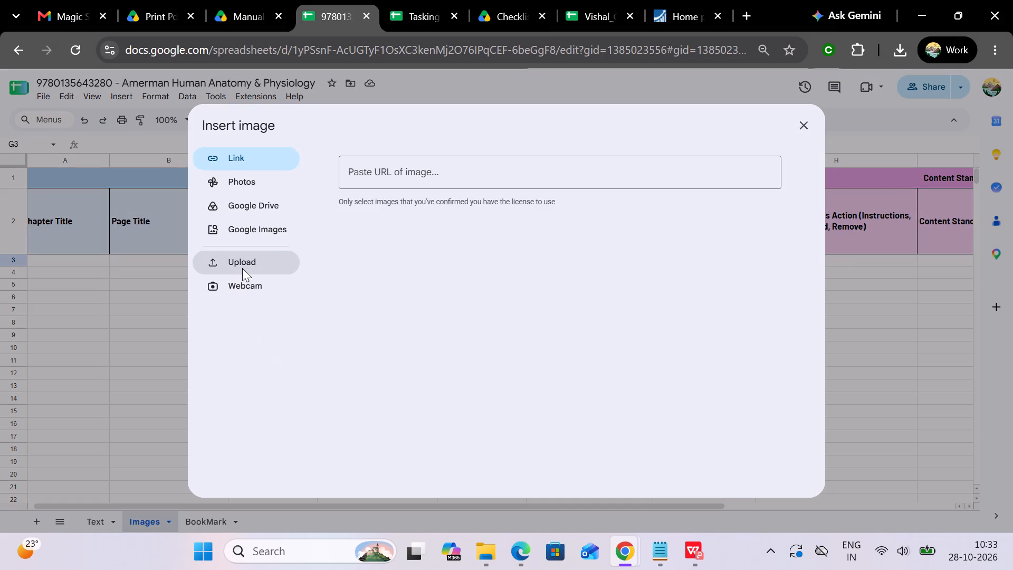
{"action": "left_click", "coordinate": [604, 359]}
{"action": "left_click", "coordinate": [592, 354]}
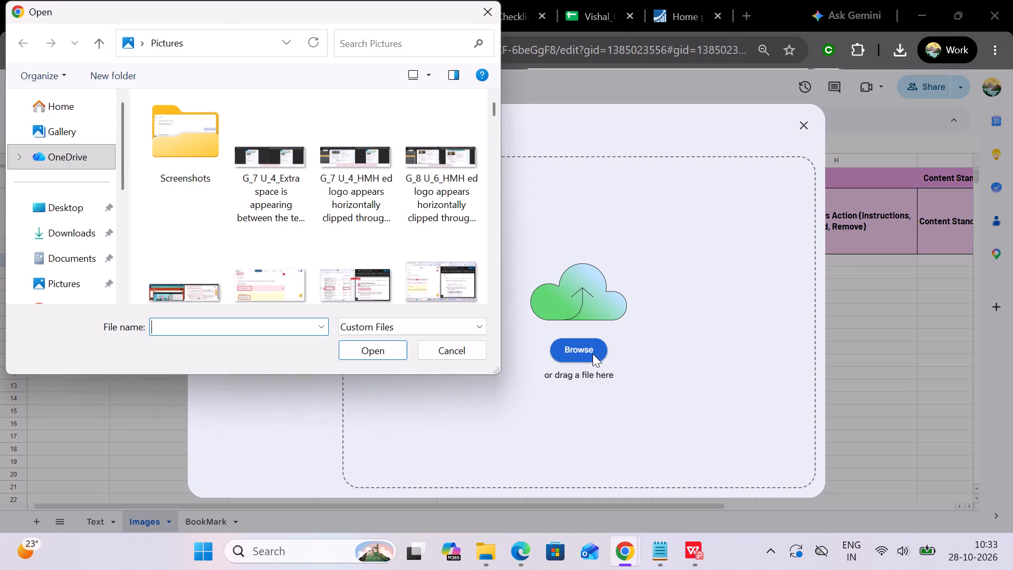
{"action": "left_click", "coordinate": [74, 136]}
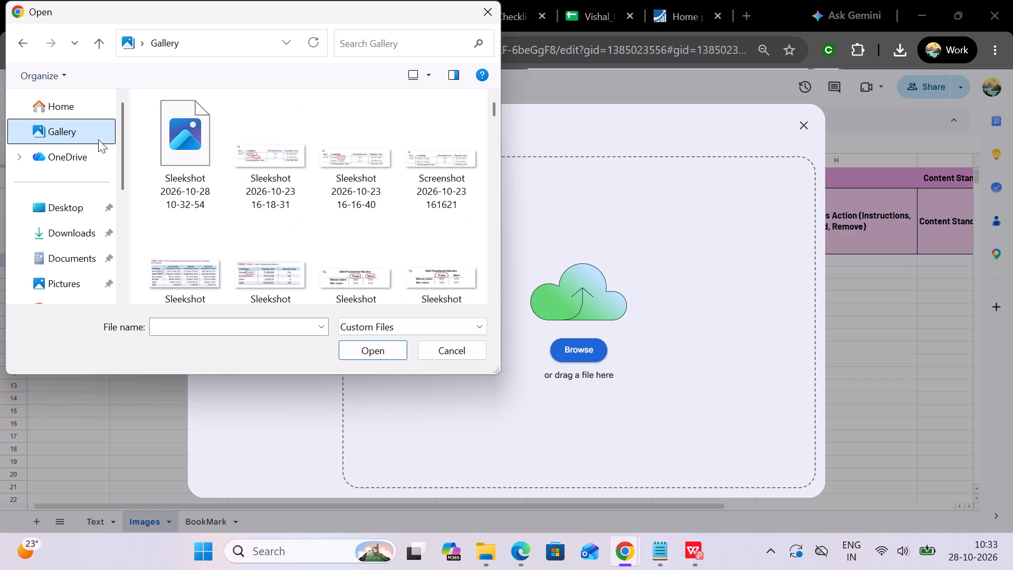
{"action": "left_click", "coordinate": [174, 151]}
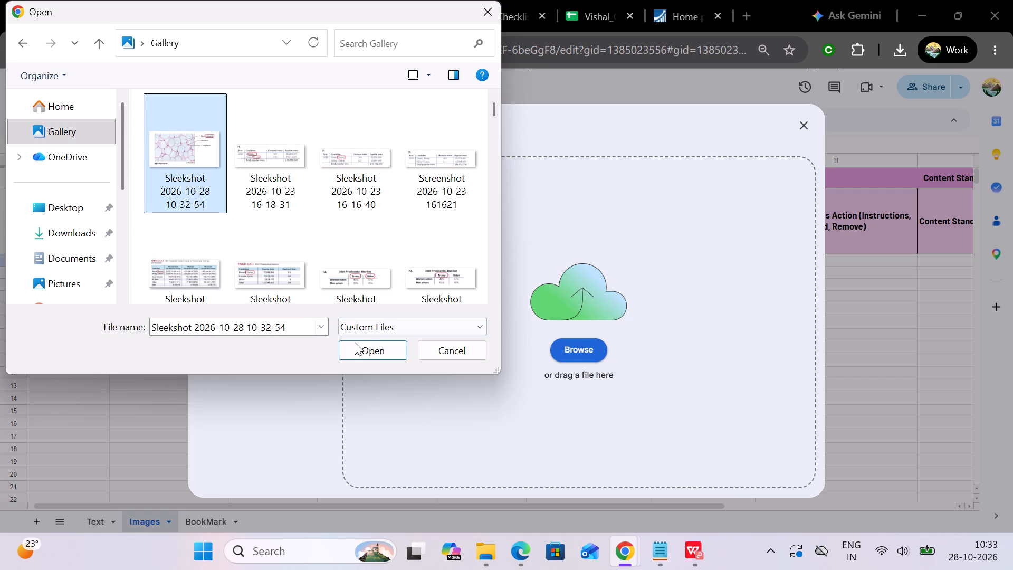
{"action": "left_click", "coordinate": [358, 346]}
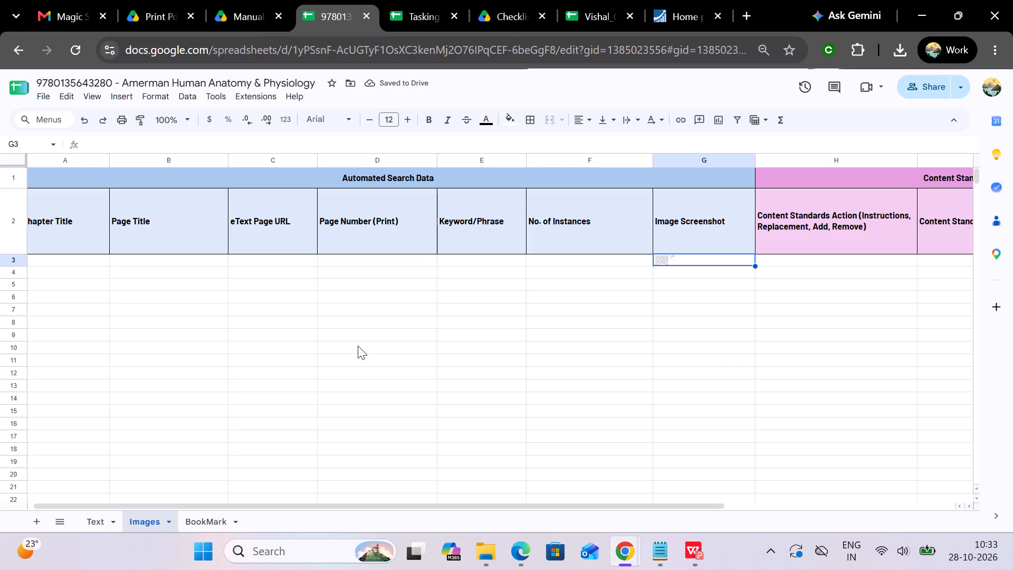
Fill row 3 of the Images sheet with 1 instance, keyword "Inclusion" and print page number 144.
{"action": "left_click", "coordinate": [539, 259]}
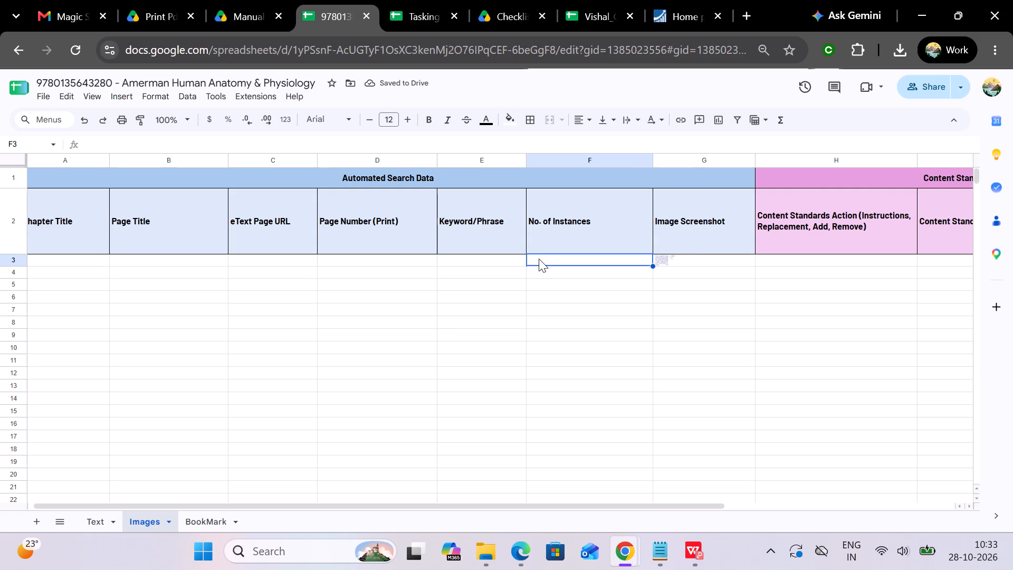
{"action": "key", "text": "1"}
{"action": "left_click", "coordinate": [481, 255]}
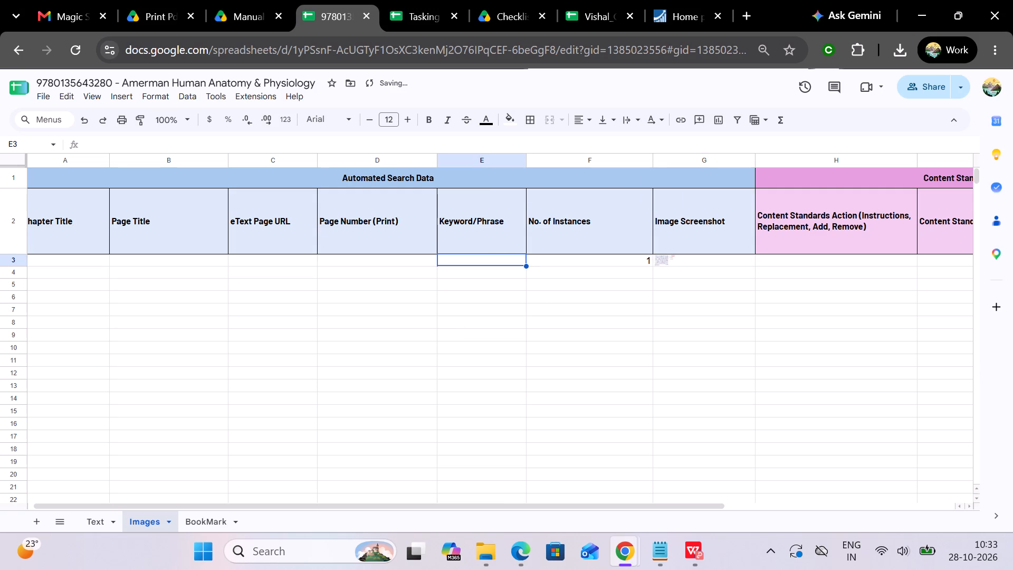
{"action": "type", "text": "Inclusion"}
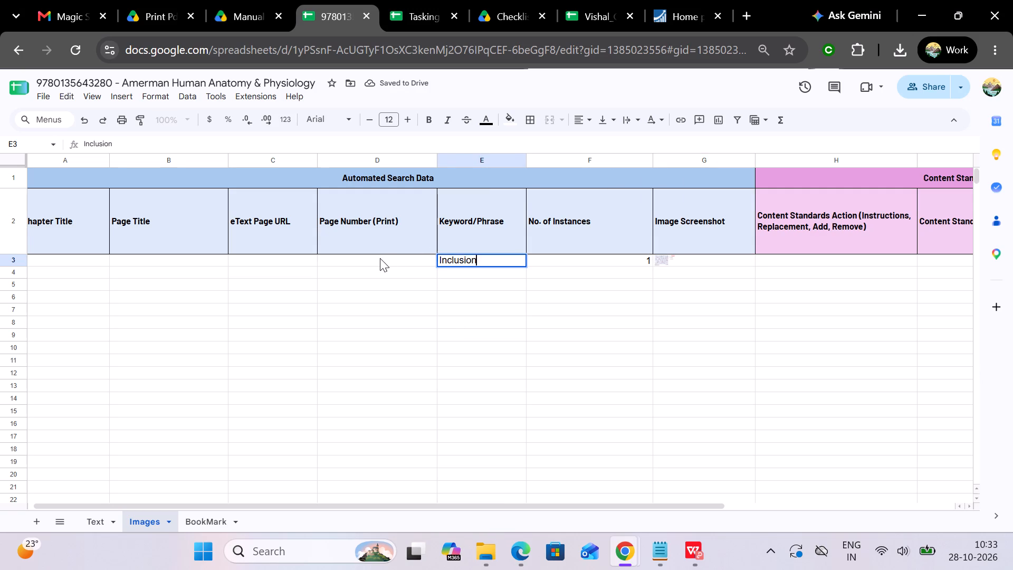
{"action": "left_click", "coordinate": [371, 261]}
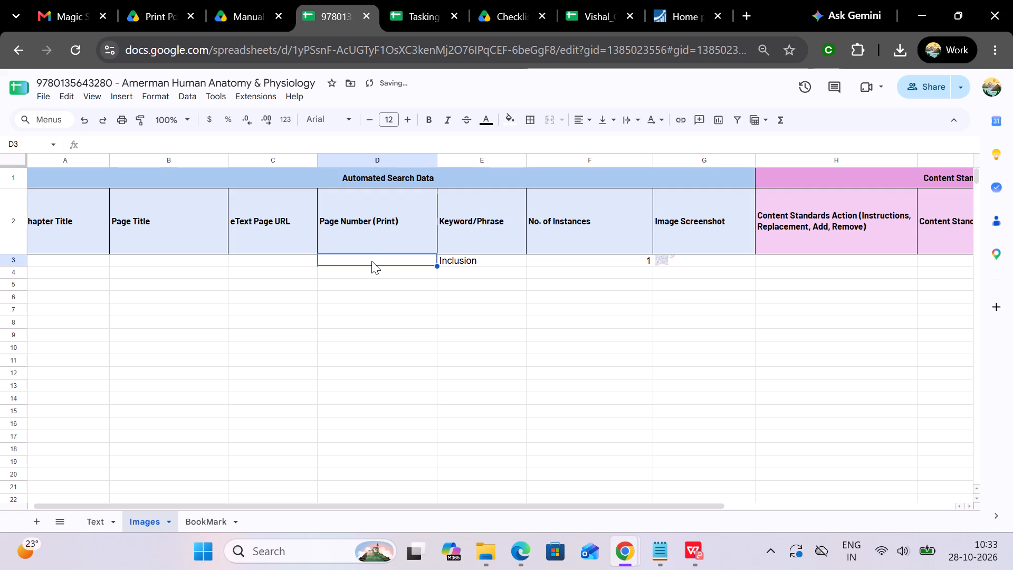
{"action": "type", "text": "144"}
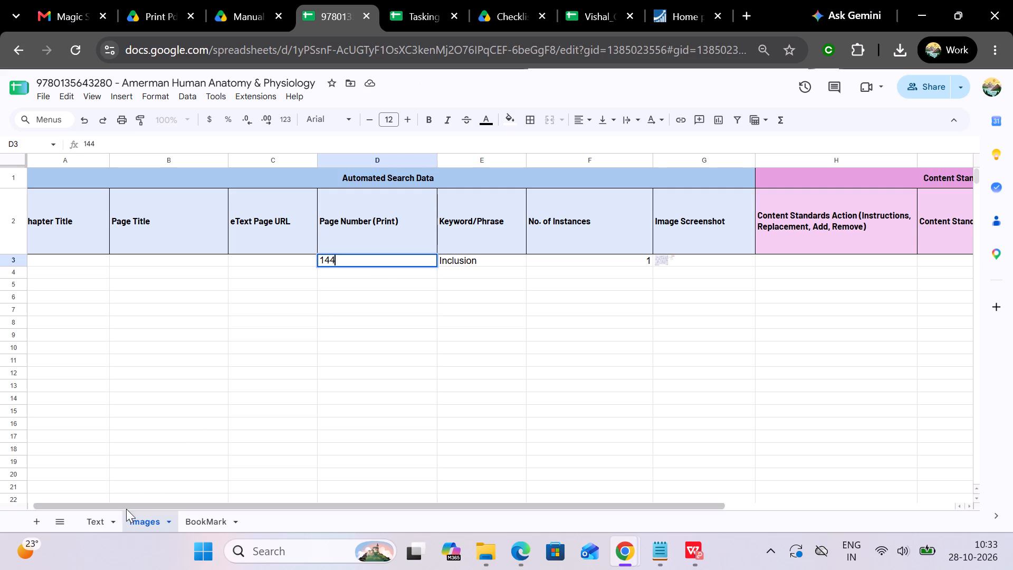
Copy the Chapter 4: Histology chapter and page titles from A4:B4 of the Text sheet into A3:B3 of the Images sheet.
{"action": "left_click", "coordinate": [108, 519]}
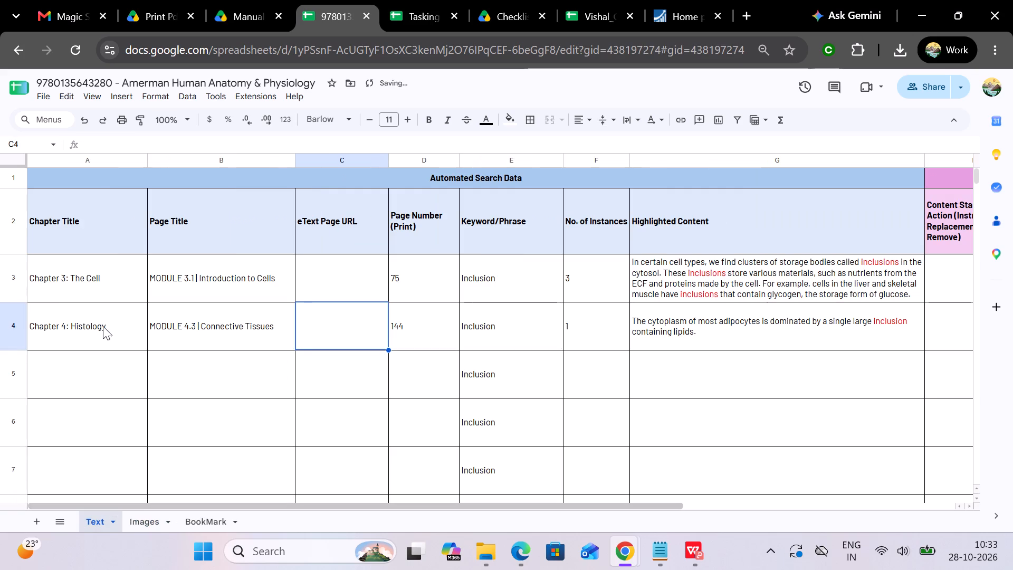
{"action": "left_click_drag", "start_coordinate": [102, 326], "coordinate": [192, 321]}
{"action": "key", "text": "ctrl+c"}
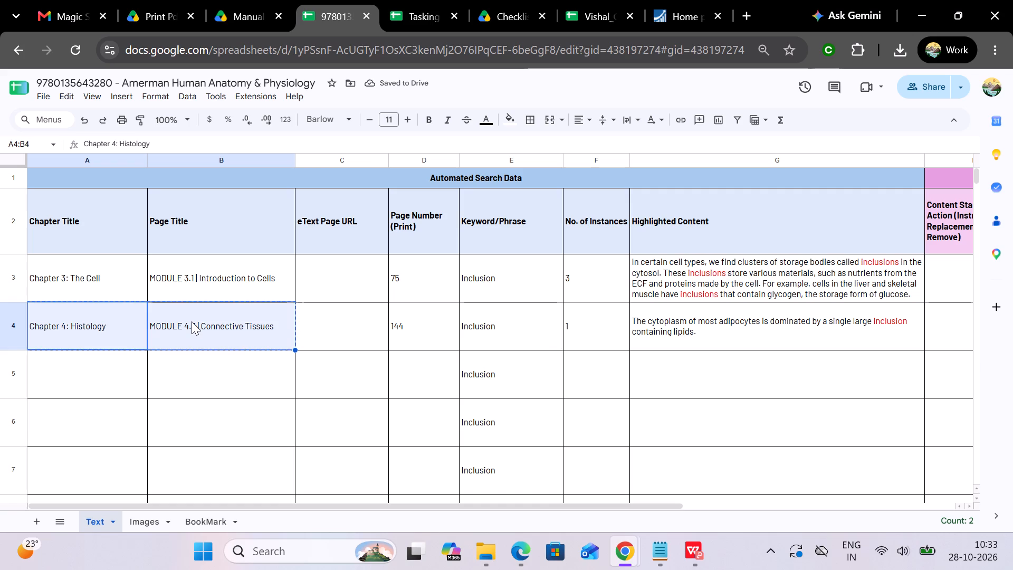
{"action": "left_click", "coordinate": [135, 528]}
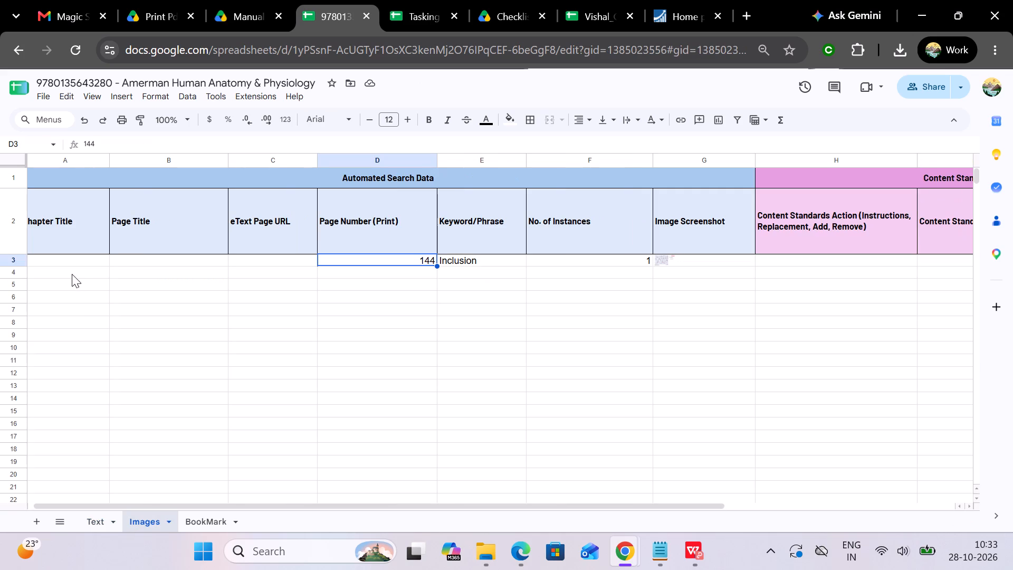
{"action": "left_click", "coordinate": [77, 264]}
{"action": "scroll", "coordinate": [77, 264], "scroll_direction": "right", "scroll_amount": 3}
{"action": "key", "text": "ctrl+v"}
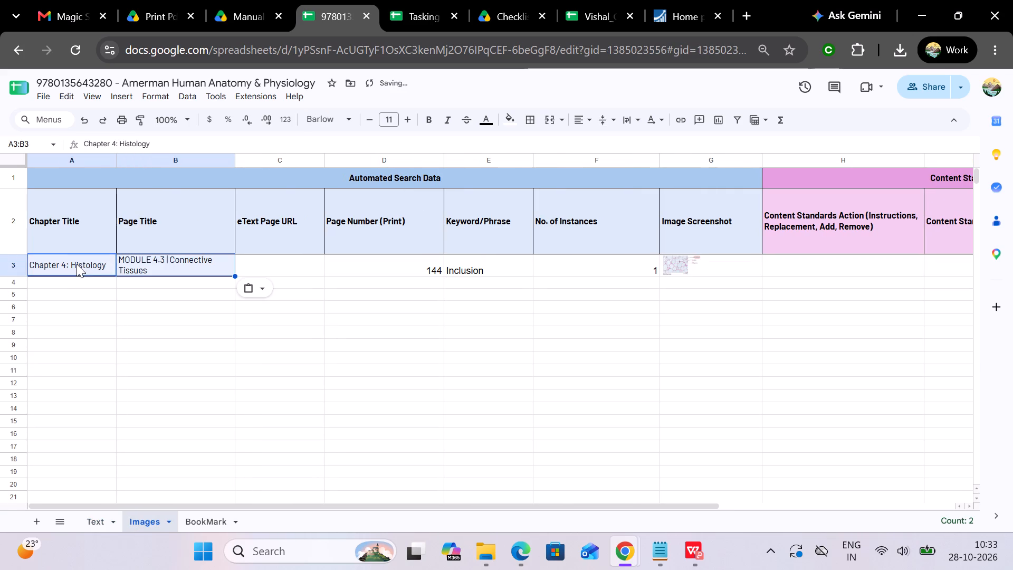
{"action": "left_click", "coordinate": [391, 271]}
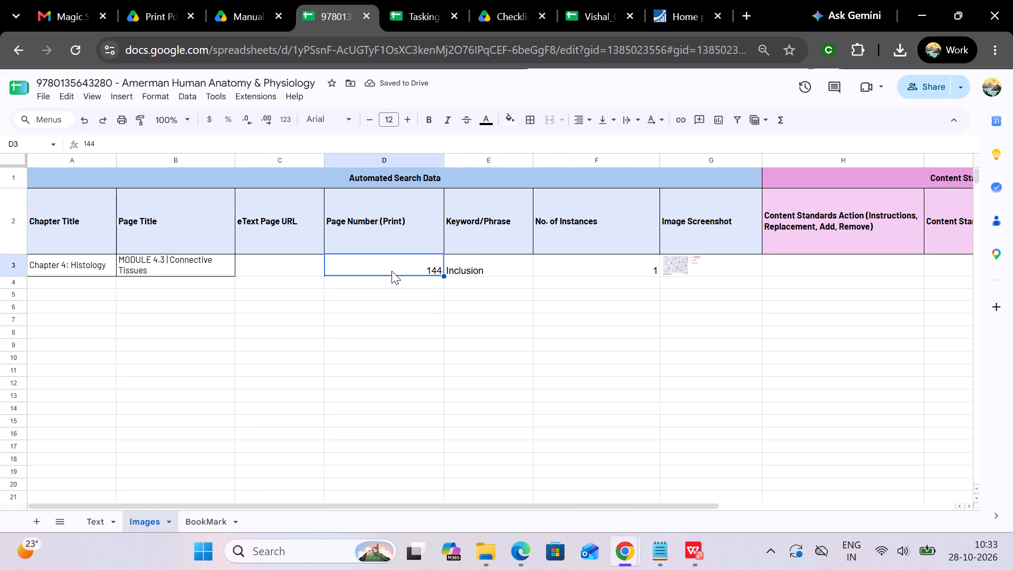
{"action": "scroll", "coordinate": [573, 271], "scroll_direction": "left", "scroll_amount": 3}
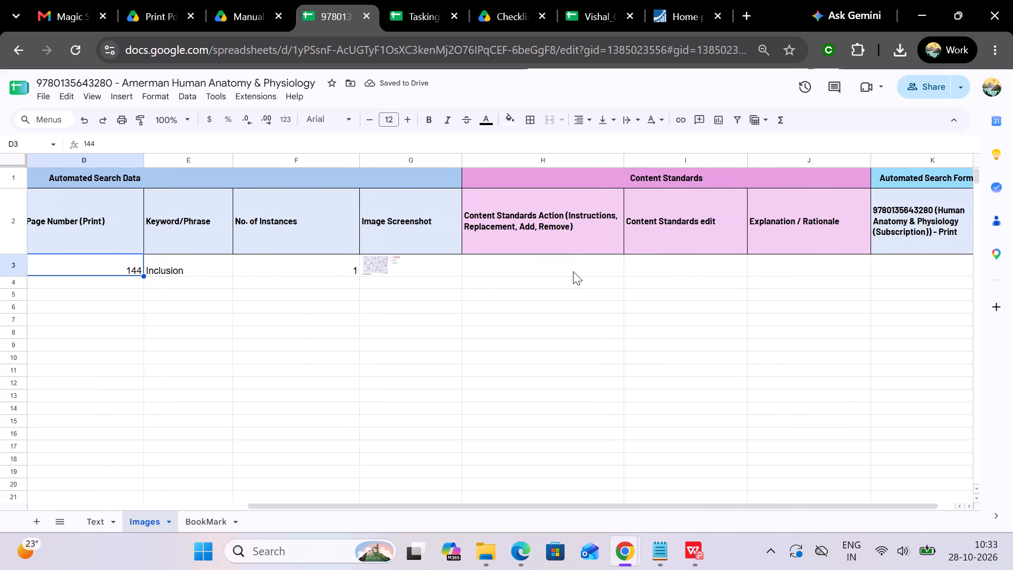
{"action": "scroll", "coordinate": [573, 271], "scroll_direction": "left", "scroll_amount": 2}
{"action": "left_click", "coordinate": [875, 254]}
{"action": "left_click", "coordinate": [871, 263]}
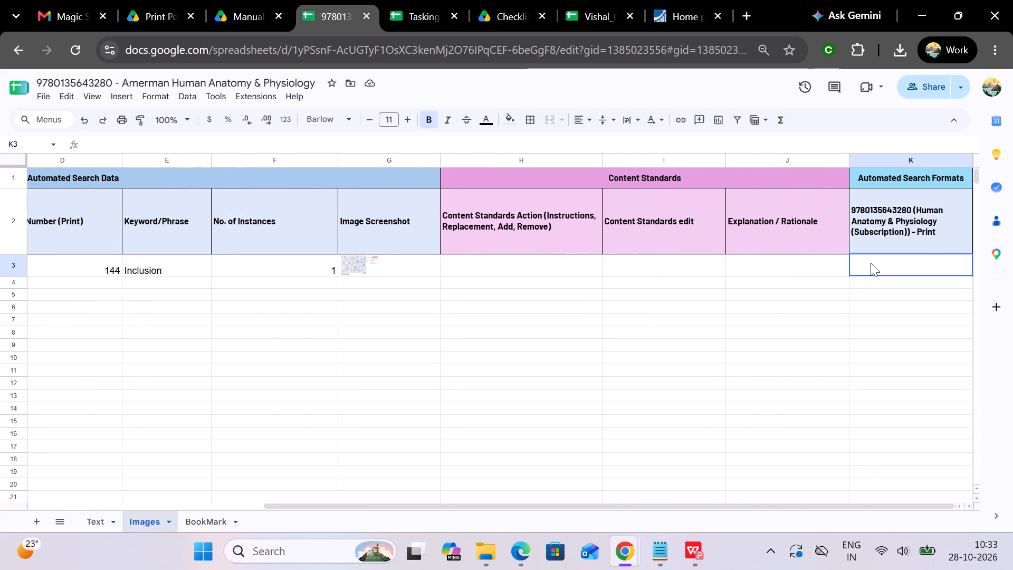
{"action": "type", "text": "Yea"}
{"action": "key", "text": "BackSpace"}
{"action": "key", "text": "s"}
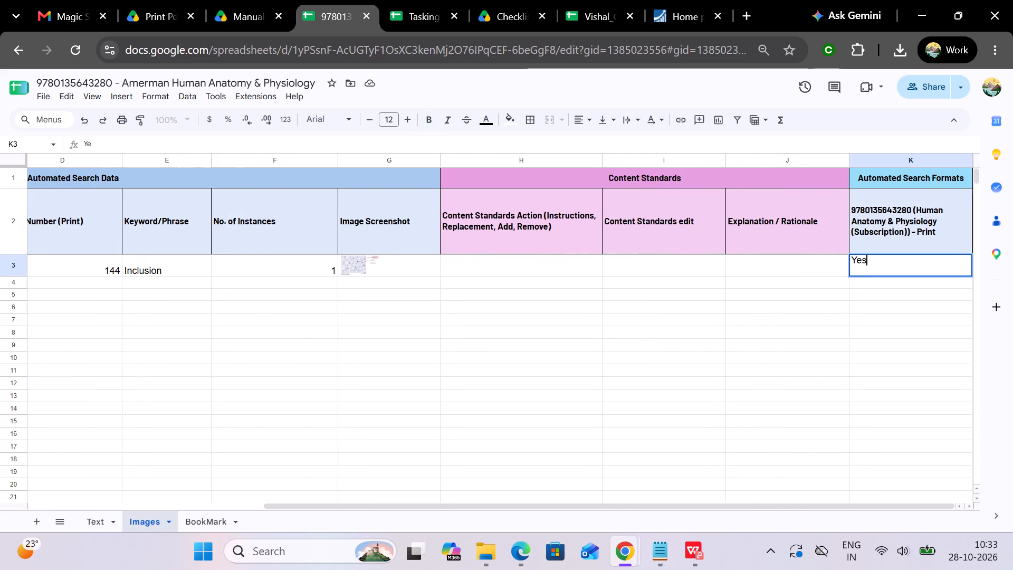
{"action": "left_click", "coordinate": [646, 282]}
{"action": "scroll", "coordinate": [646, 282], "scroll_direction": "right", "scroll_amount": 4}
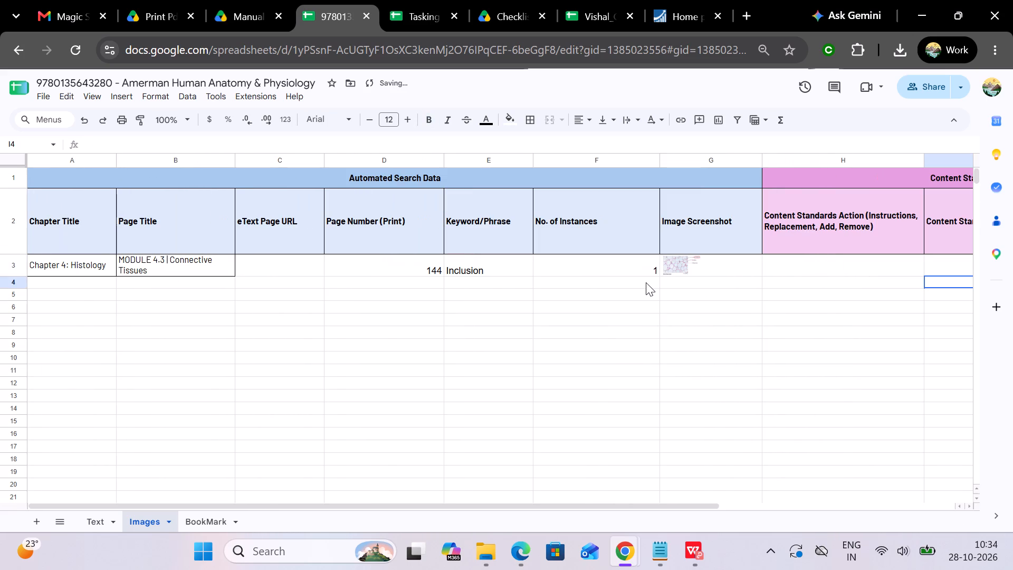
Copy the formatting of row 4 in the Text sheet onto row 3 of the Images sheet.
{"action": "left_click", "coordinate": [99, 524]}
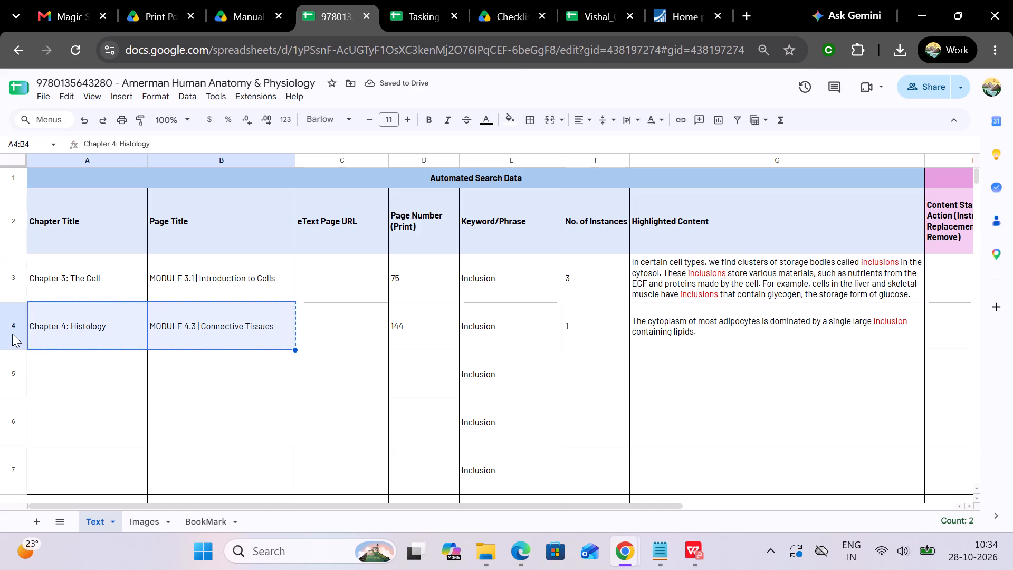
{"action": "left_click", "coordinate": [12, 334]}
{"action": "left_click", "coordinate": [143, 120]}
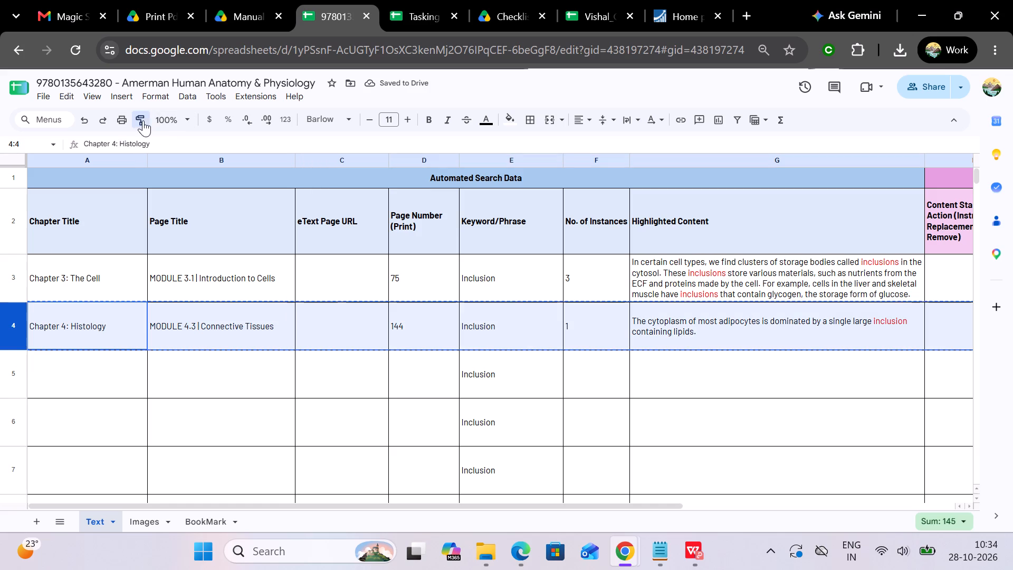
{"action": "left_click", "coordinate": [142, 526]}
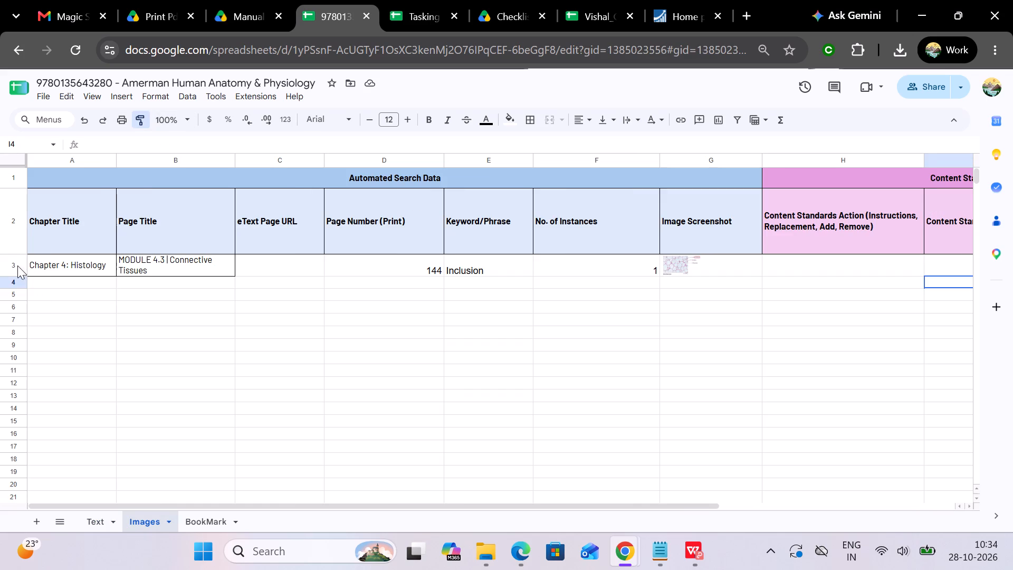
{"action": "left_click", "coordinate": [15, 267]}
{"action": "left_click", "coordinate": [299, 376]}
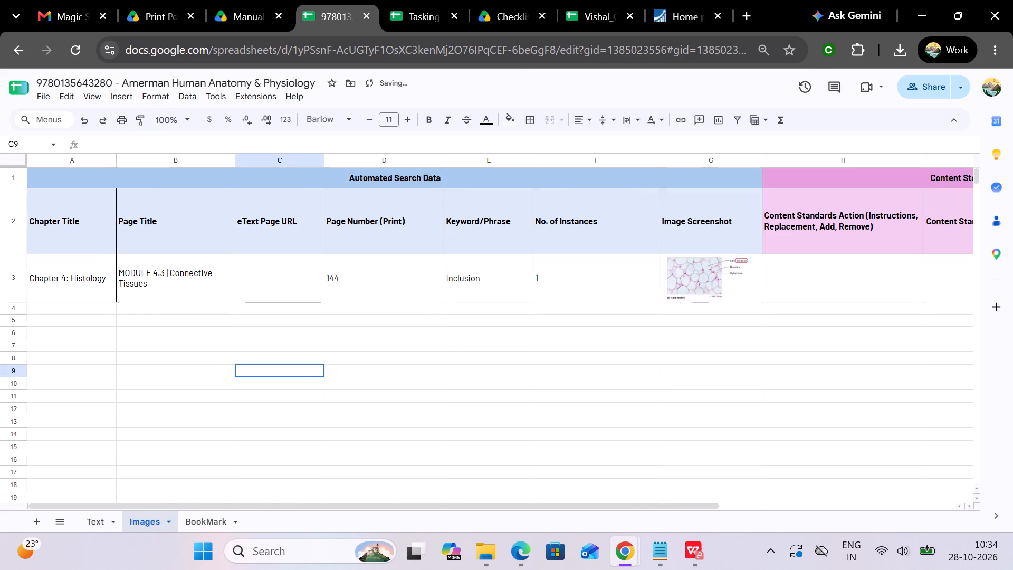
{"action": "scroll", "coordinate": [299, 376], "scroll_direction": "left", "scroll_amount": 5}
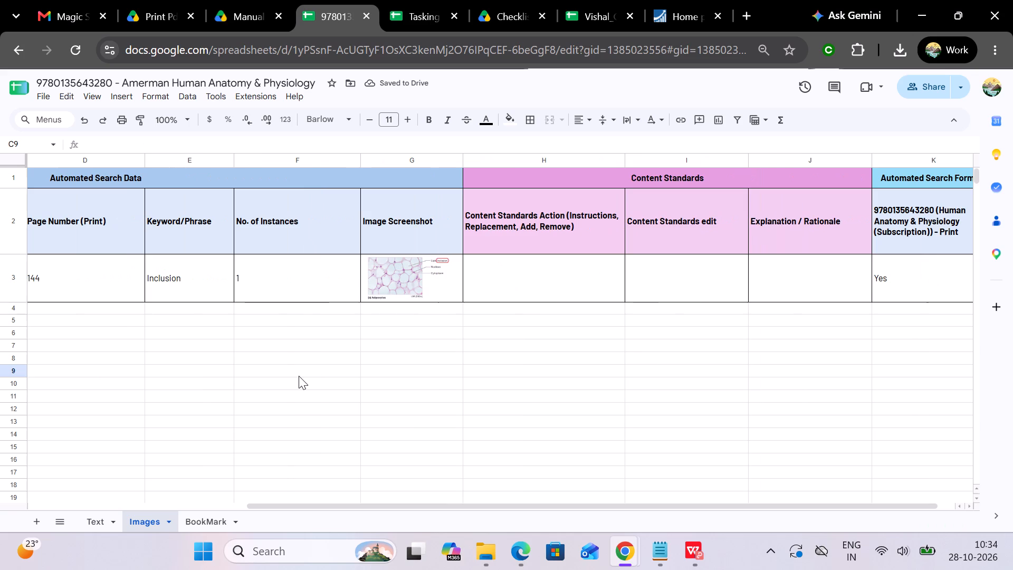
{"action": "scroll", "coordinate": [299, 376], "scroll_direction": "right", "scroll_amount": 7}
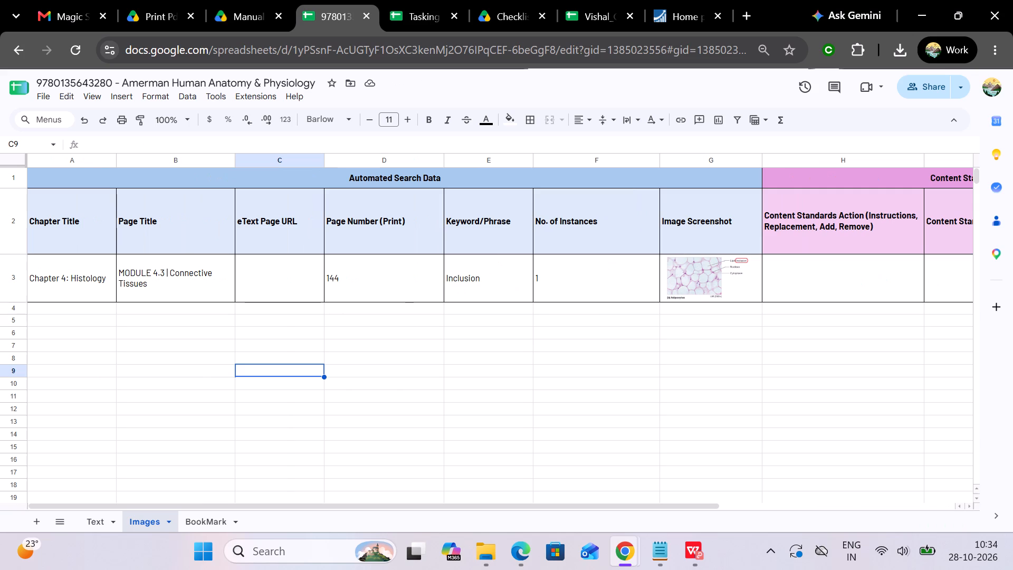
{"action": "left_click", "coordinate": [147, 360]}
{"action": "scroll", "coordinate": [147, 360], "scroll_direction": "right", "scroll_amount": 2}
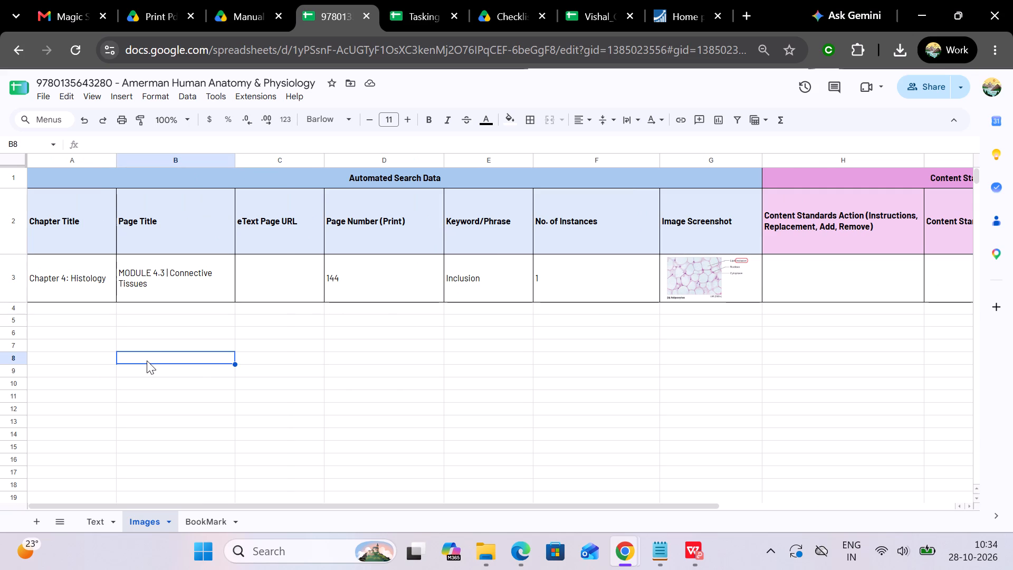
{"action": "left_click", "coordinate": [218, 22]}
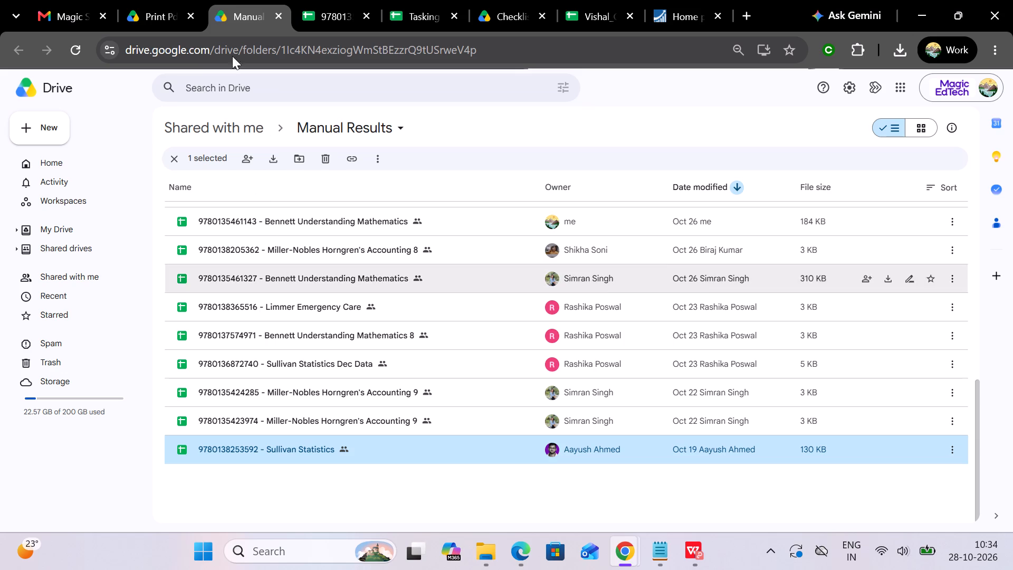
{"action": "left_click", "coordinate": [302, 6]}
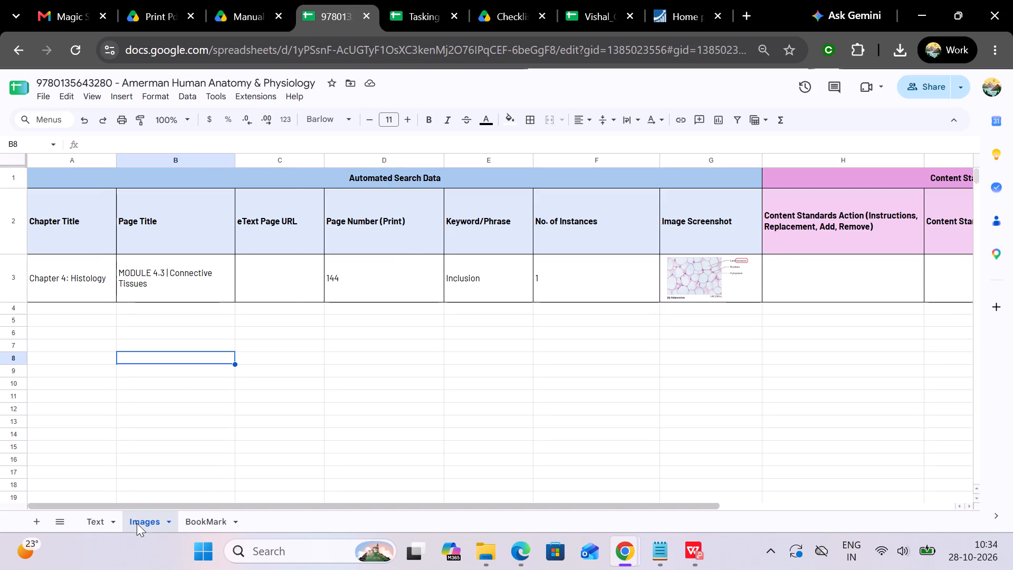
Return to the Text sheet, and review the PDF's "inclus" hits from print page 75 through "cytosolic inclusions" on page 144.
{"action": "left_click", "coordinate": [88, 529]}
{"action": "left_click", "coordinate": [198, 372]}
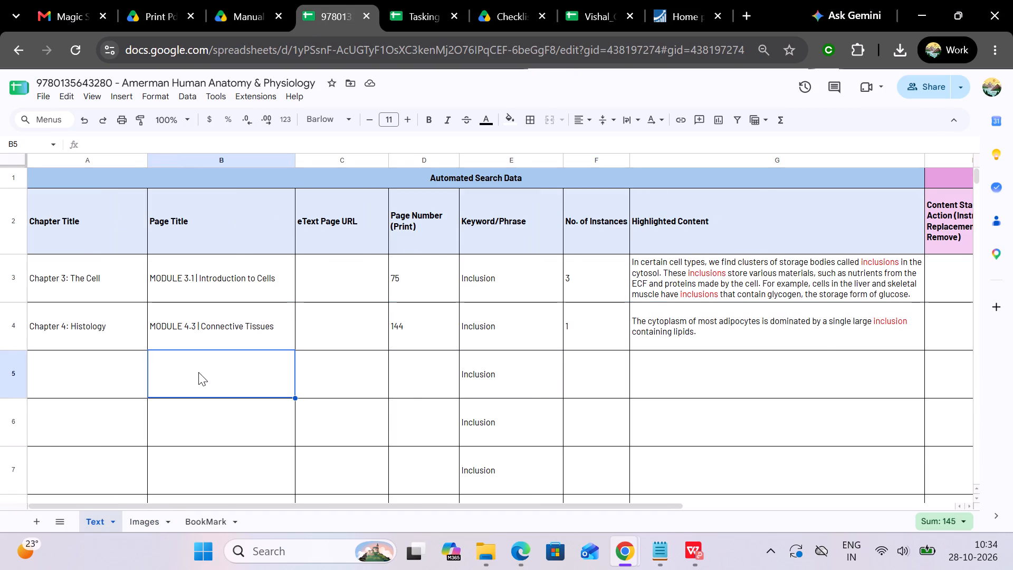
{"action": "scroll", "coordinate": [198, 372], "scroll_direction": "left", "scroll_amount": 2}
{"action": "key", "text": "alt+Tab"}
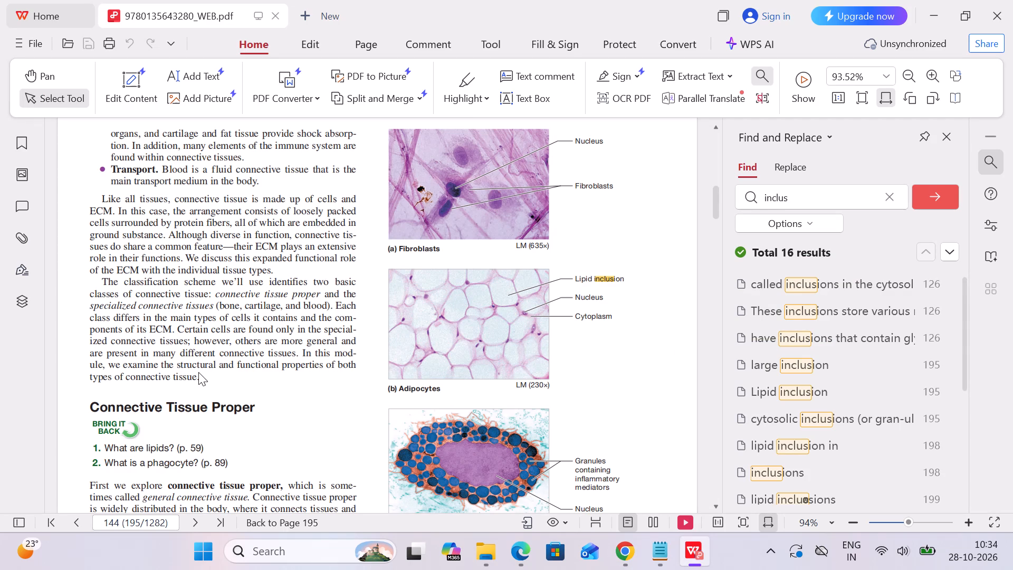
{"action": "scroll", "coordinate": [410, 317], "scroll_direction": "down", "scroll_amount": 1}
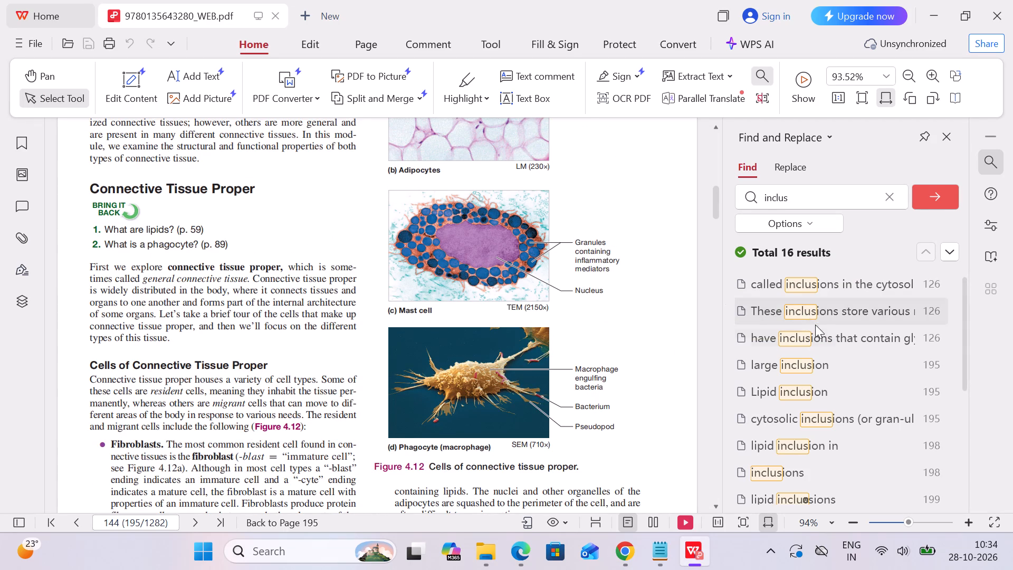
{"action": "scroll", "coordinate": [787, 289], "scroll_direction": "up", "scroll_amount": 1}
{"action": "scroll", "coordinate": [805, 378], "scroll_direction": "up", "scroll_amount": 1}
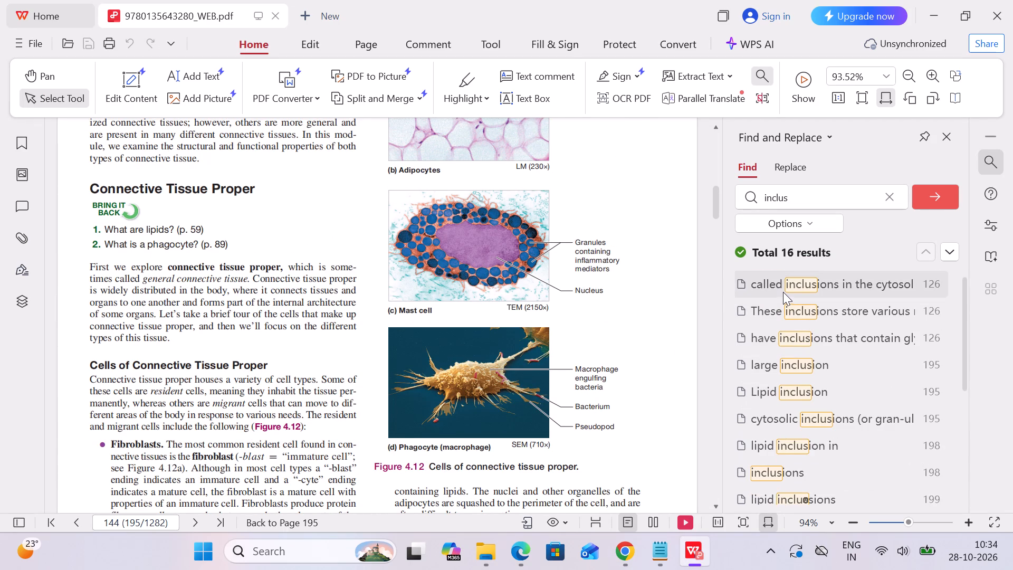
{"action": "left_click", "coordinate": [783, 292]}
{"action": "left_click", "coordinate": [788, 301]}
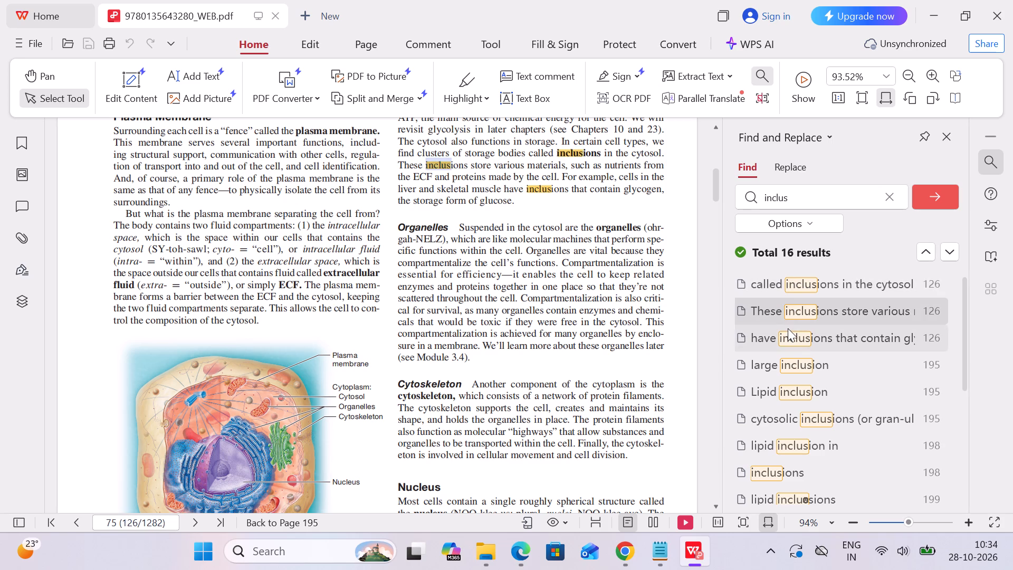
{"action": "left_click", "coordinate": [788, 328]}
{"action": "left_click", "coordinate": [782, 369]}
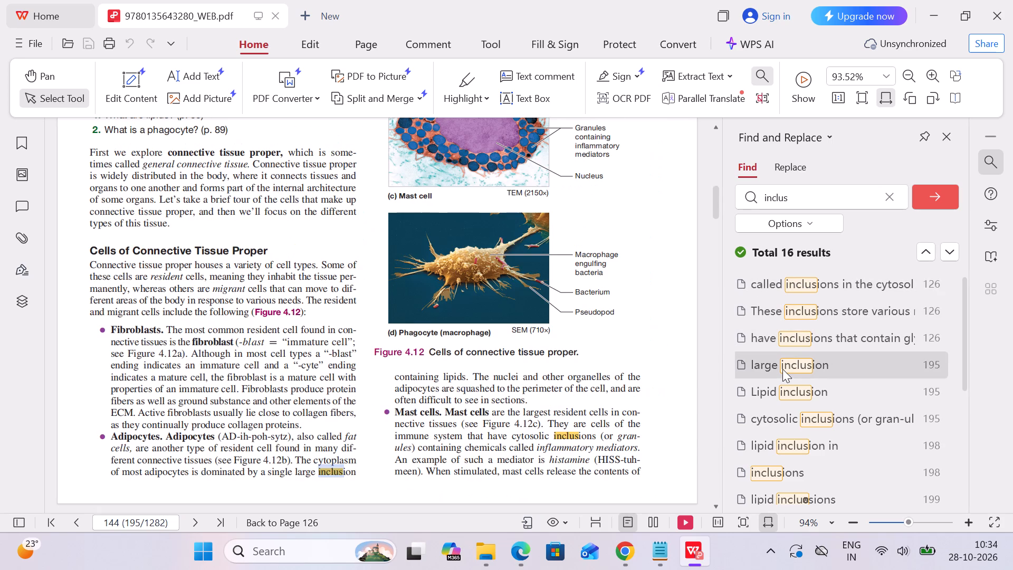
{"action": "left_click", "coordinate": [783, 390]}
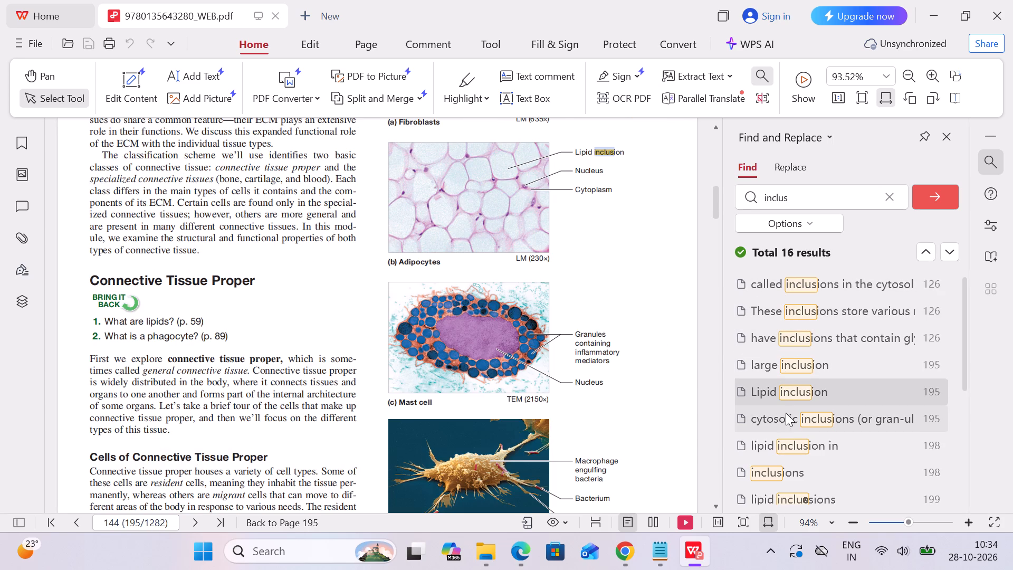
{"action": "left_click", "coordinate": [787, 420]}
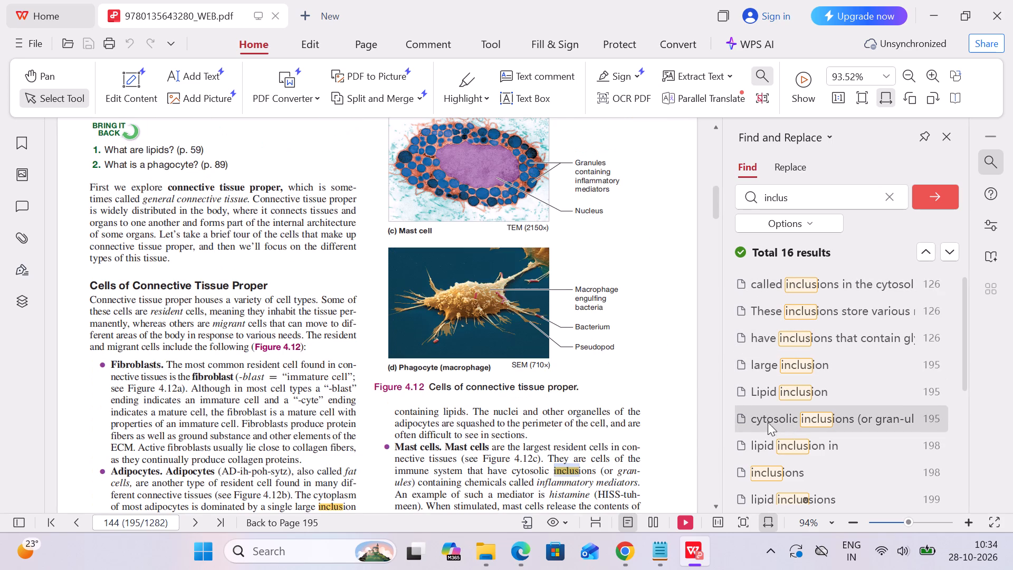
{"action": "scroll", "coordinate": [552, 422], "scroll_direction": "down", "scroll_amount": 1}
{"action": "scroll", "coordinate": [552, 422], "scroll_direction": "up", "scroll_amount": 1}
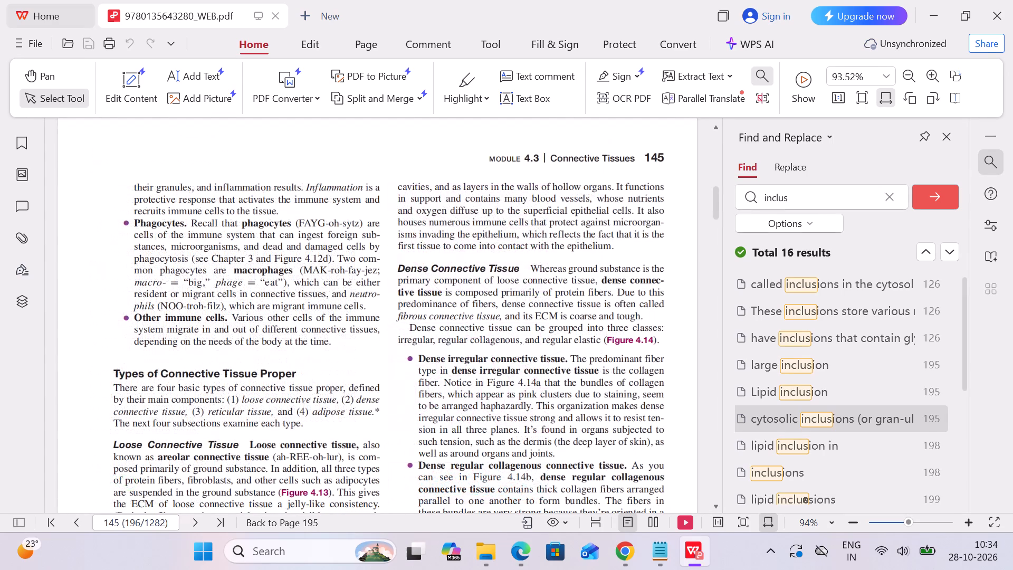
{"action": "scroll", "coordinate": [552, 422], "scroll_direction": "up", "scroll_amount": 1}
{"action": "left_click", "coordinate": [552, 422]}
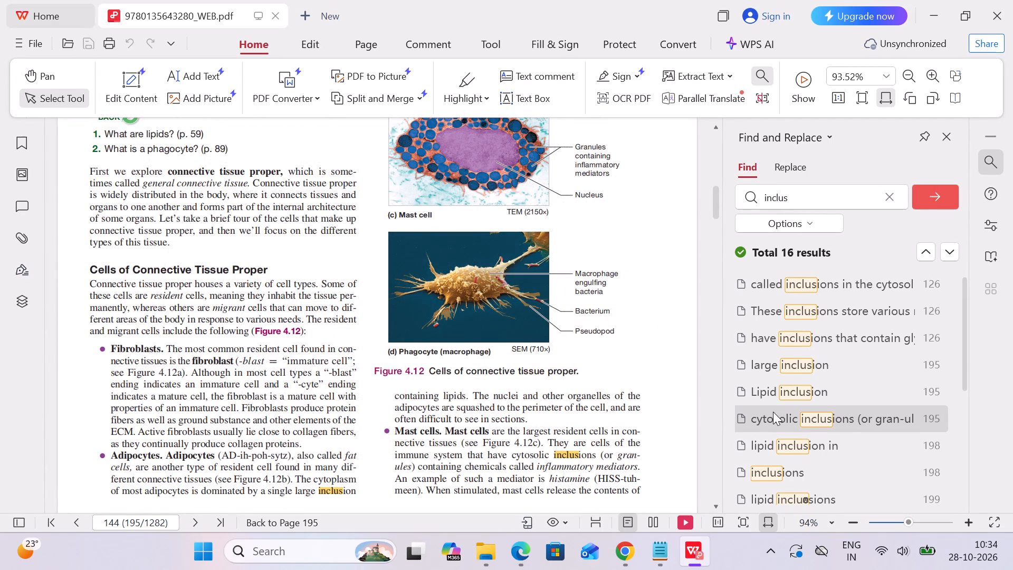
{"action": "scroll", "coordinate": [596, 396], "scroll_direction": "down", "scroll_amount": 1}
{"action": "left_click", "coordinate": [786, 419]}
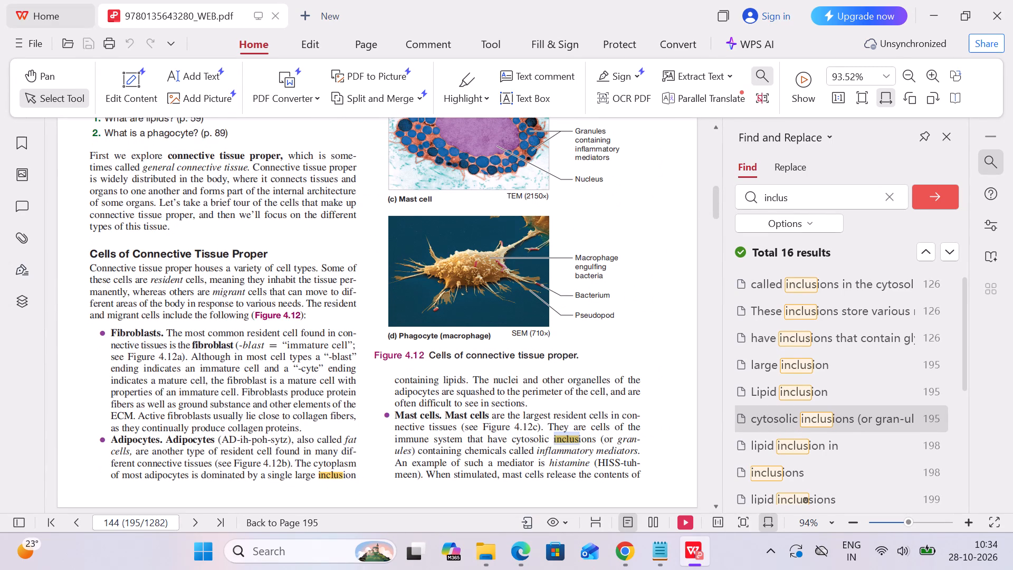
Copy the Mast cells sentence "They are cells of the immune system… inflammatory mediators." into G5 of the Text sheet, removing its line break.
{"action": "left_click_drag", "start_coordinate": [549, 430], "coordinate": [574, 441]}
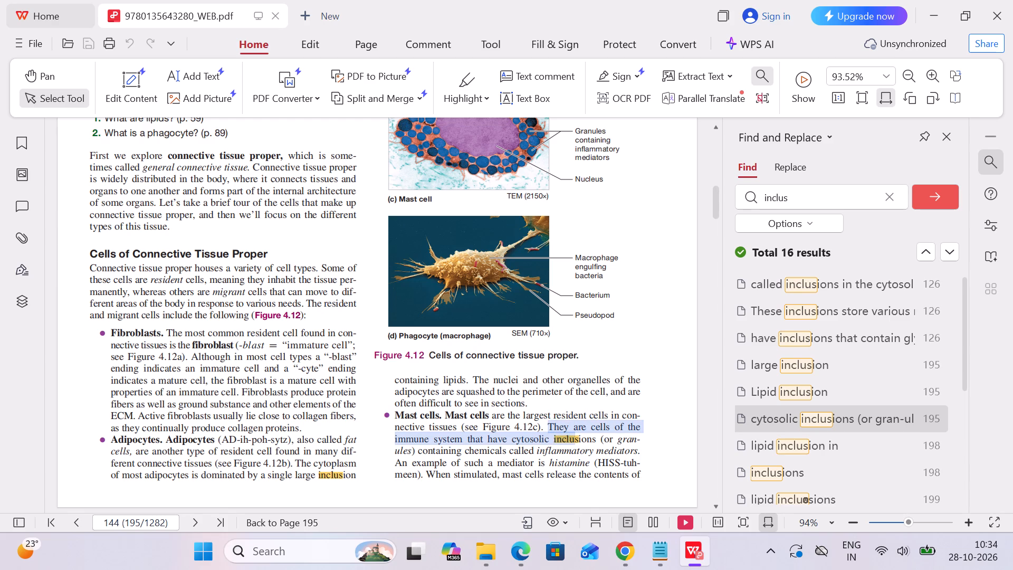
{"action": "left_click_drag", "start_coordinate": [574, 441], "coordinate": [574, 442]}
{"action": "left_click_drag", "start_coordinate": [574, 442], "coordinate": [641, 451]}
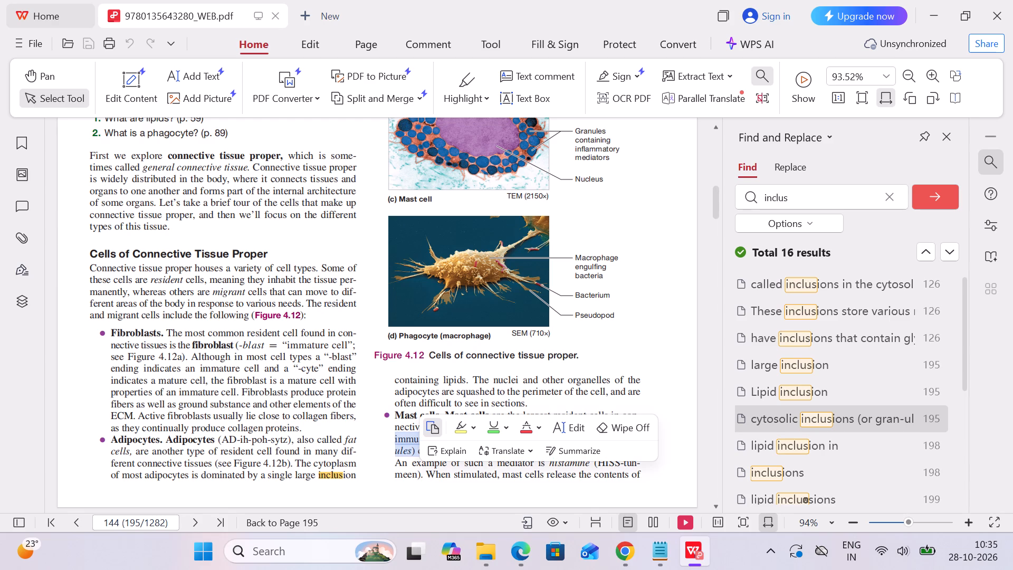
{"action": "left_click", "coordinate": [436, 431]}
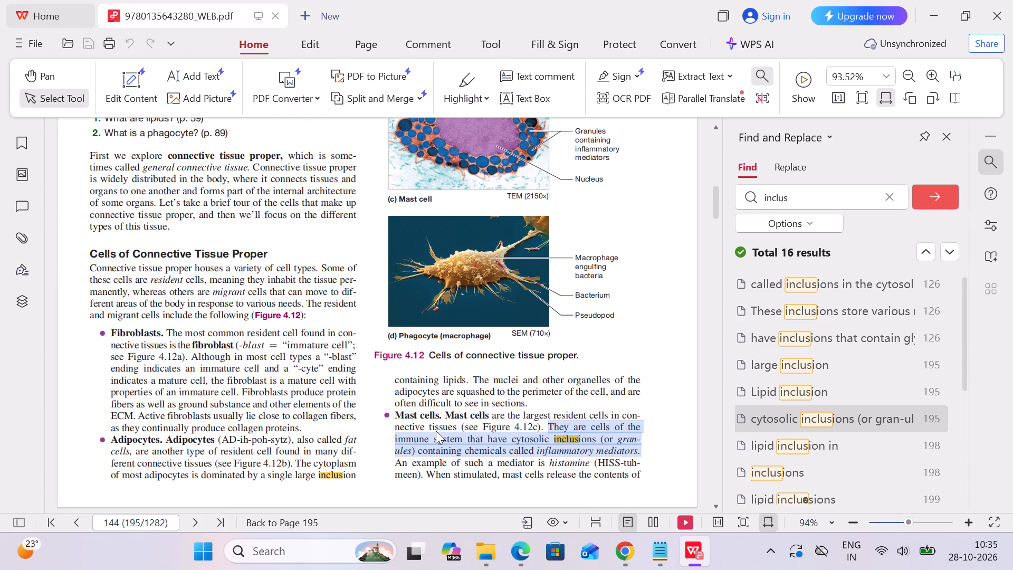
{"action": "left_click", "coordinate": [392, 460]}
{"action": "key", "text": "alt+Tab"}
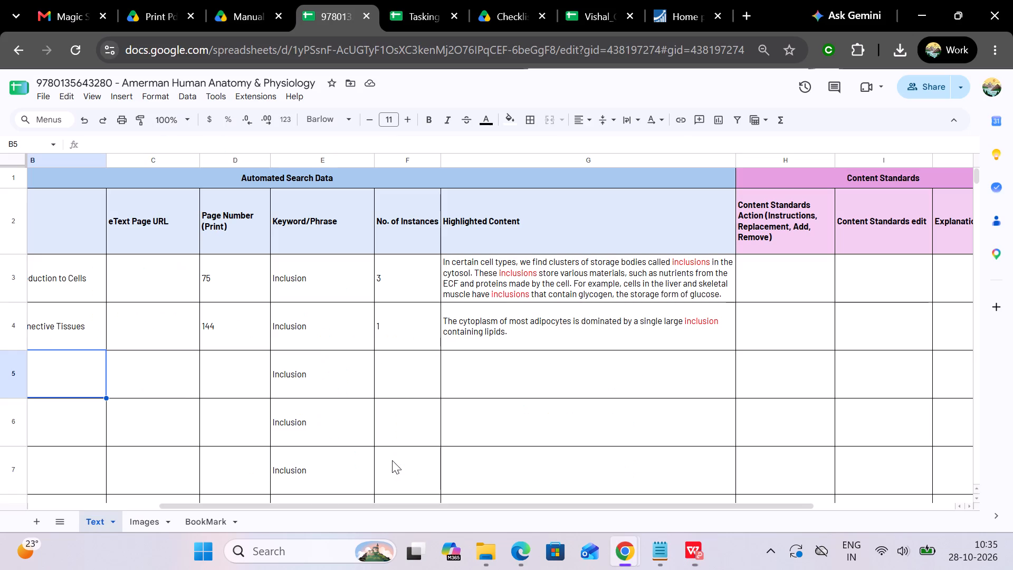
{"action": "double_click", "coordinate": [473, 370]}
{"action": "key", "text": "ctrl+v"}
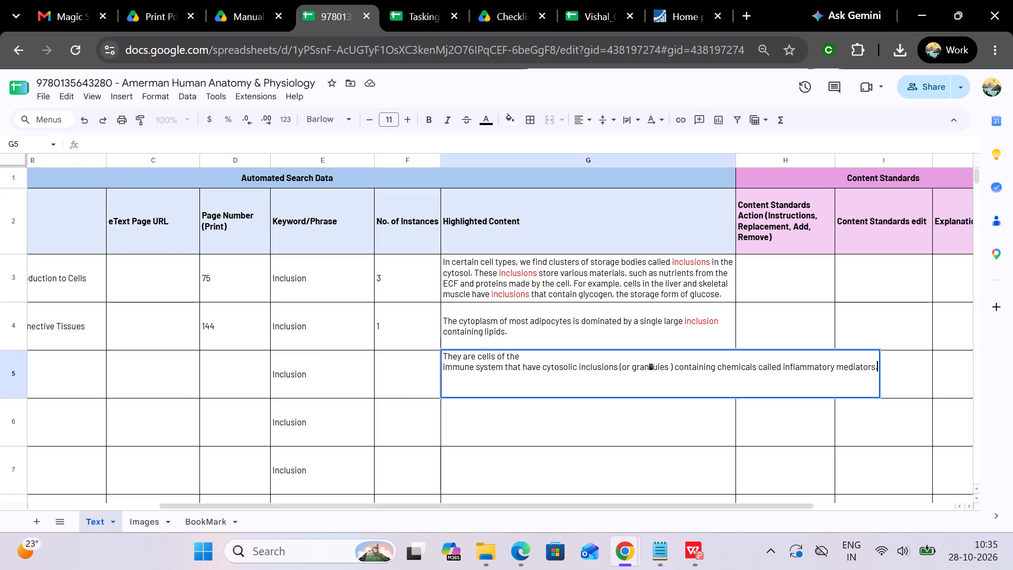
{"action": "left_click", "coordinate": [443, 367]}
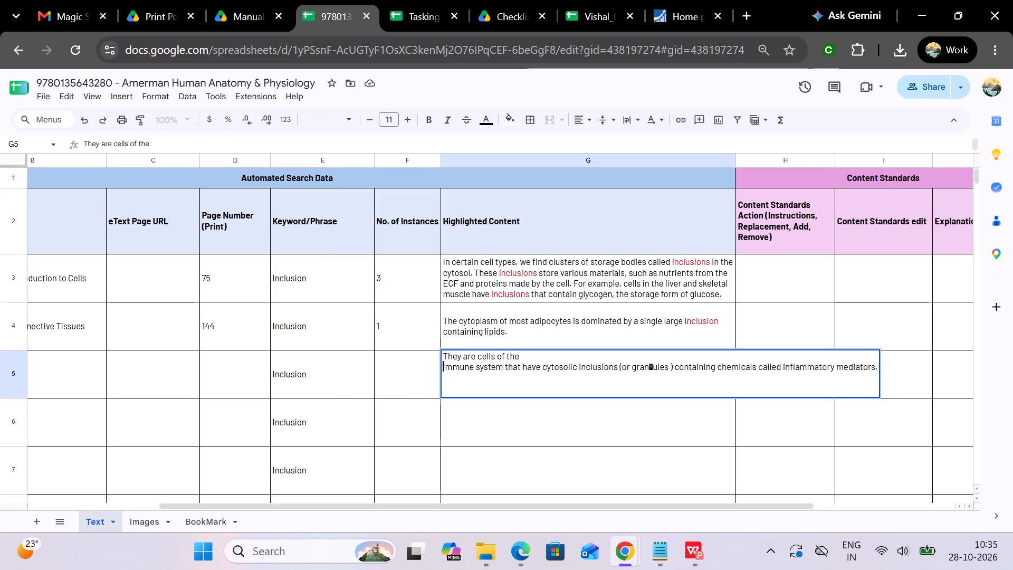
{"action": "key", "text": "BackSpace"}
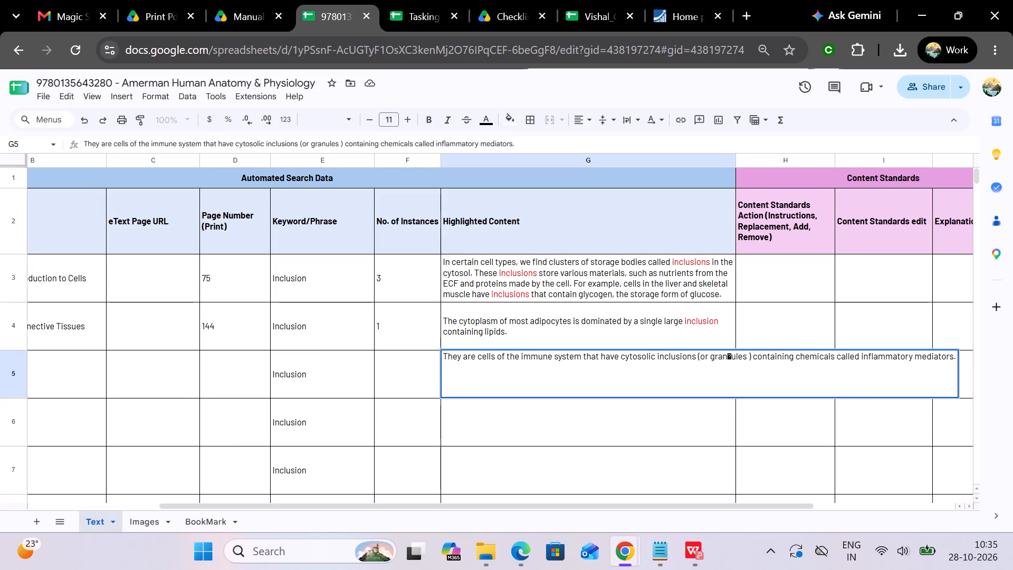
Colour the word "inclusions" red in the G5 passage.
{"action": "double_click", "coordinate": [667, 355]}
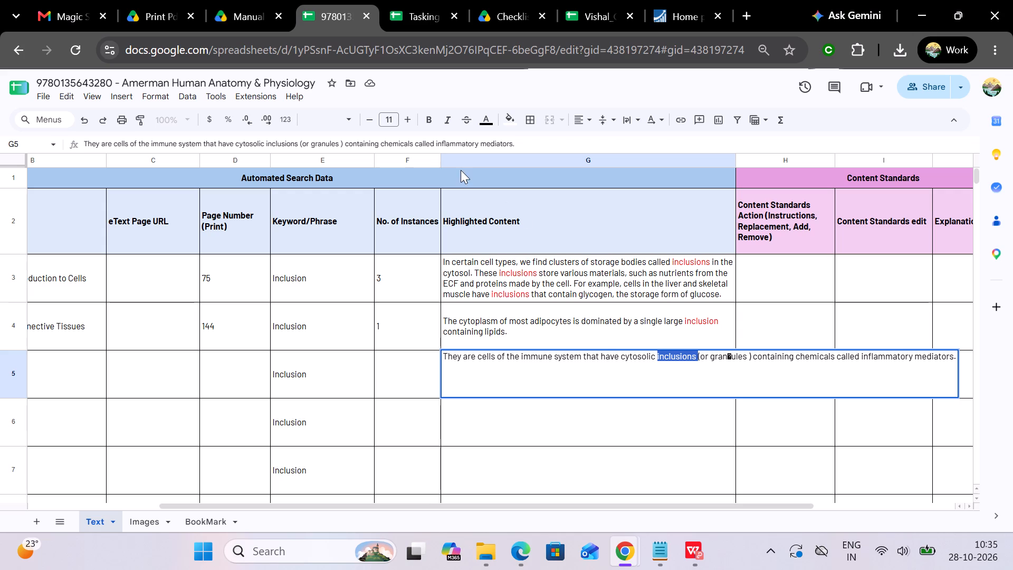
{"action": "left_click", "coordinate": [481, 125]}
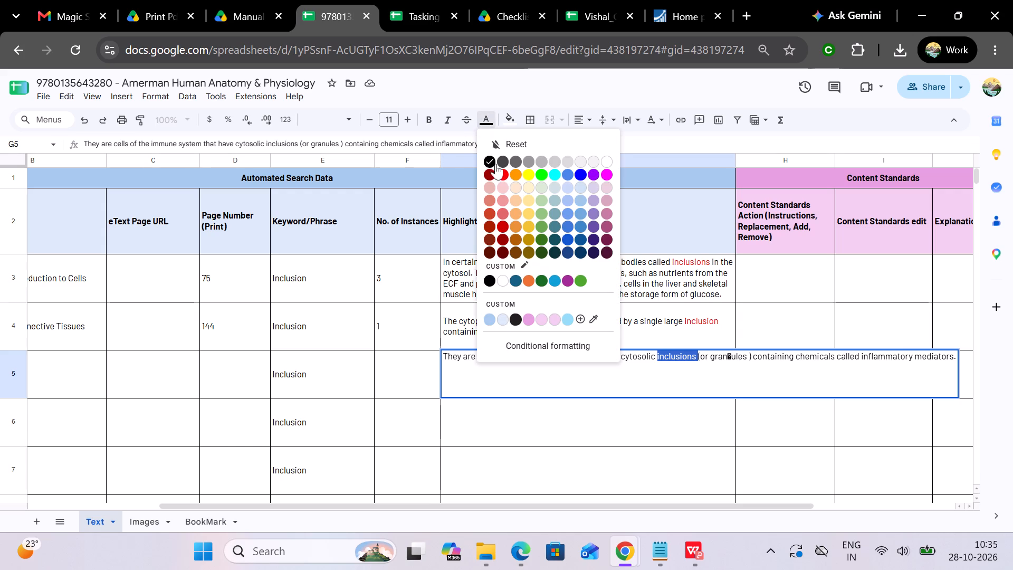
{"action": "left_click", "coordinate": [503, 173]}
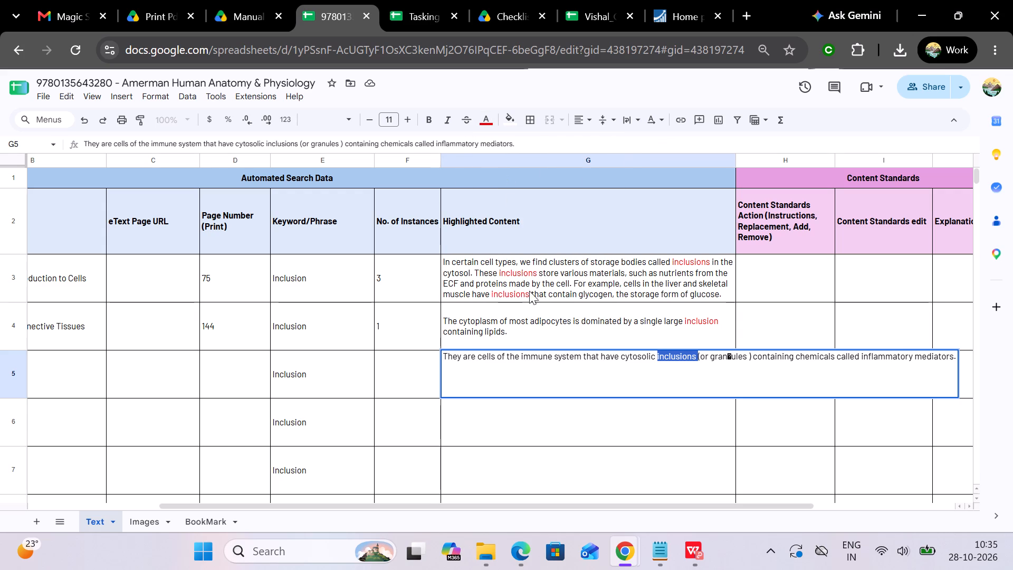
Enter 1 as the number of instances in F5 of the Text sheet.
{"action": "left_click", "coordinate": [419, 364]}
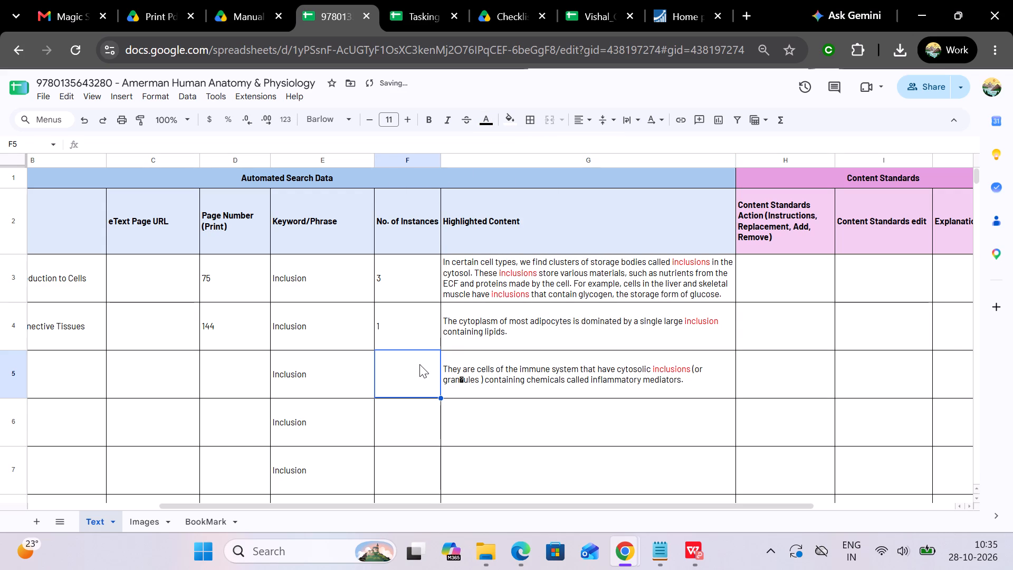
{"action": "key", "text": "1"}
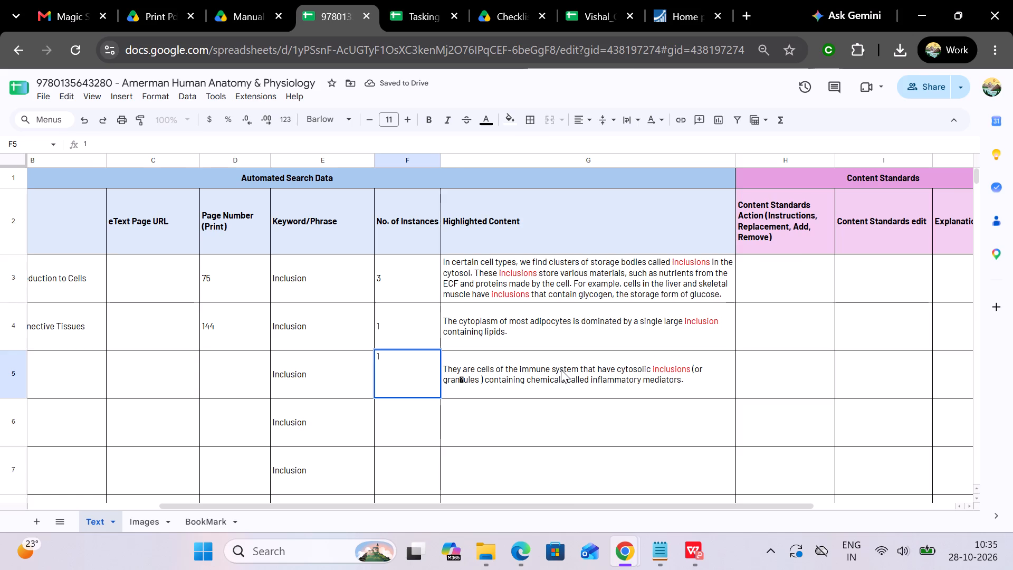
{"action": "left_click", "coordinate": [561, 369]}
Replace the stray character inside "granules" in the G5 passage with a hyphen, making it "gran-ules".
{"action": "key", "text": "alt+Tab"}
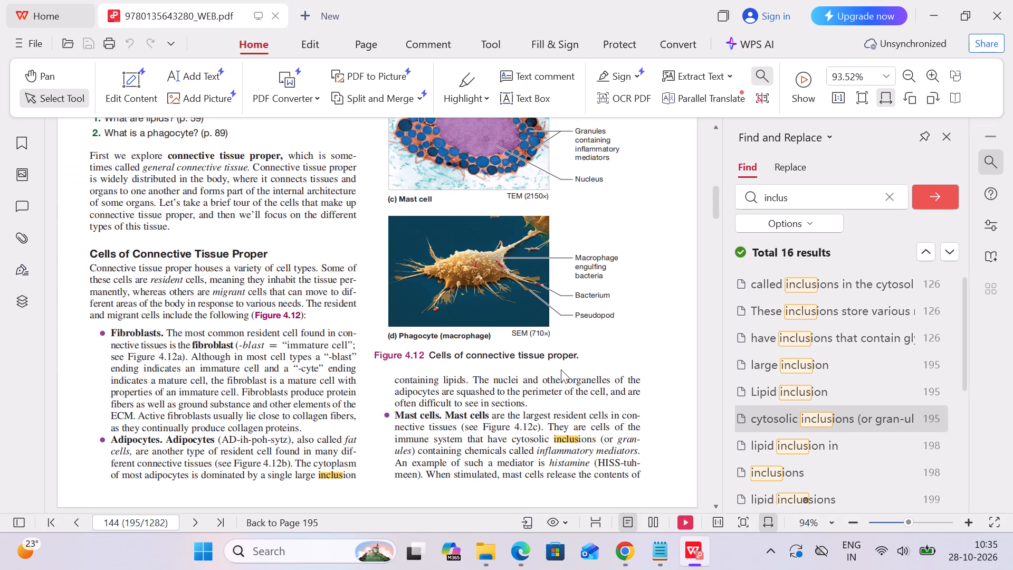
{"action": "key", "text": "alt+Tab"}
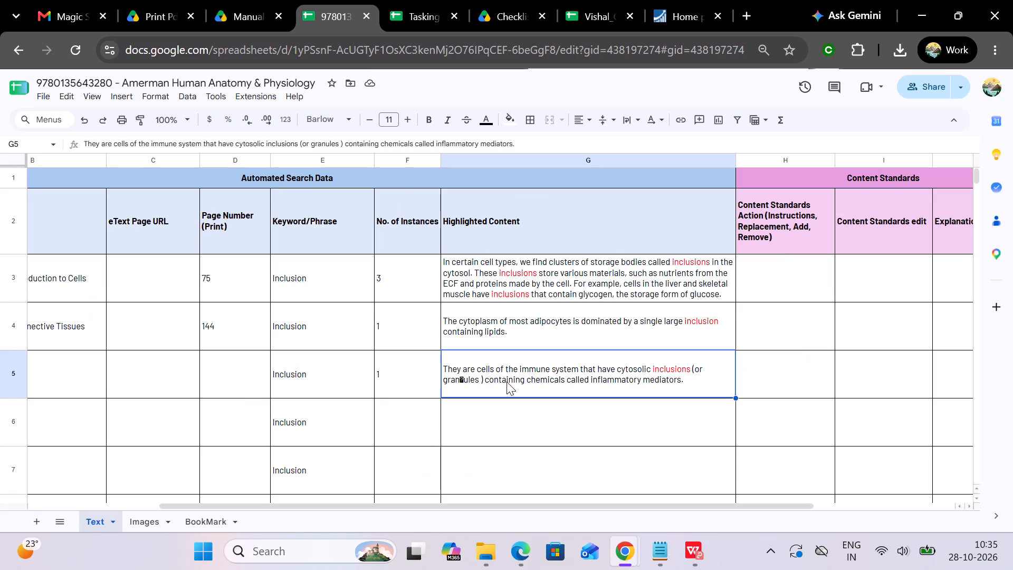
{"action": "double_click", "coordinate": [478, 387]}
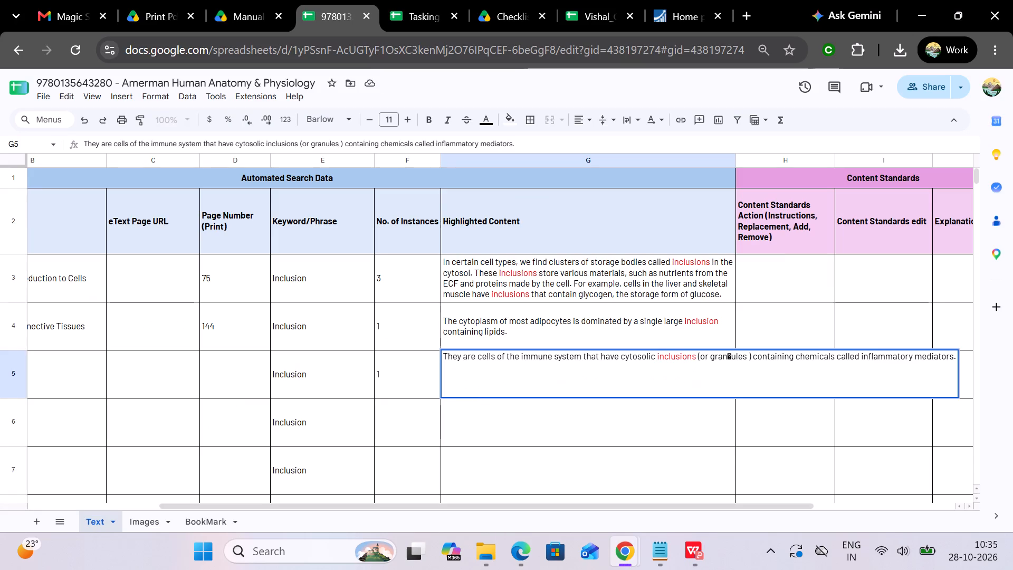
{"action": "left_click", "coordinate": [732, 357]}
{"action": "key", "text": "BackSpace"}
{"action": "key", "text": "minus"}
{"action": "double_click", "coordinate": [679, 407]}
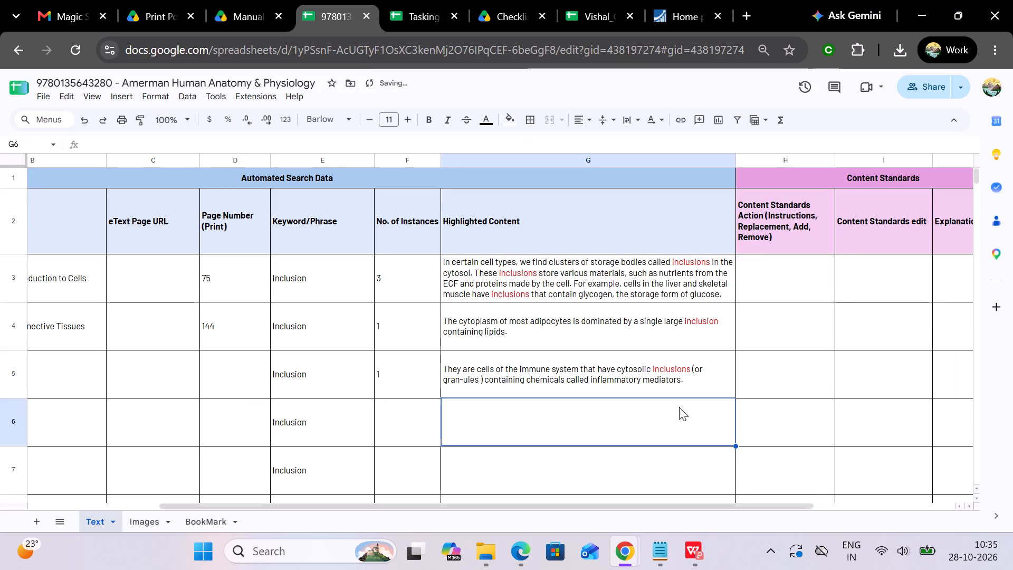
{"action": "left_click", "coordinate": [319, 419]}
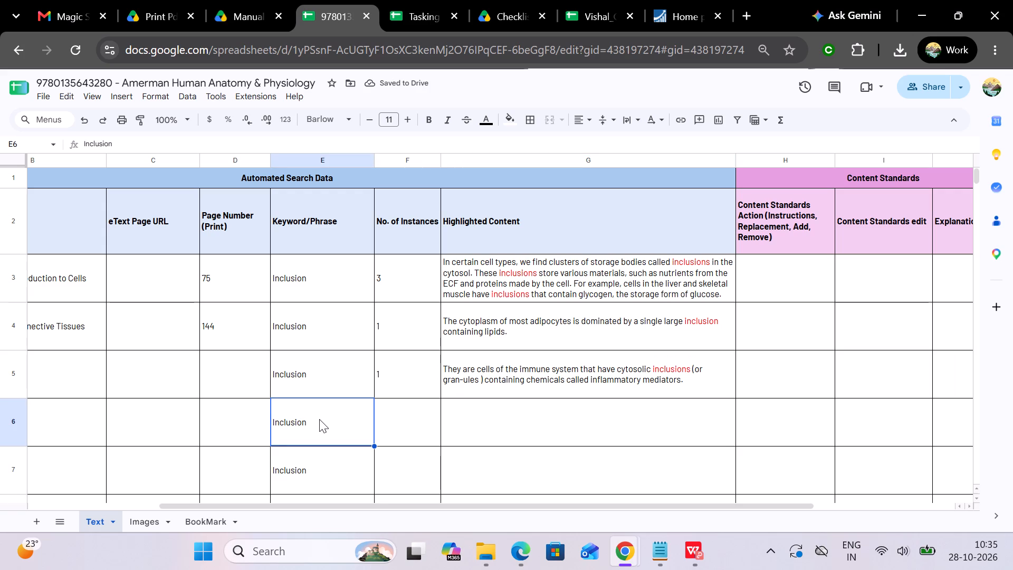
{"action": "double_click", "coordinate": [531, 383]}
{"action": "left_click", "coordinate": [378, 395]}
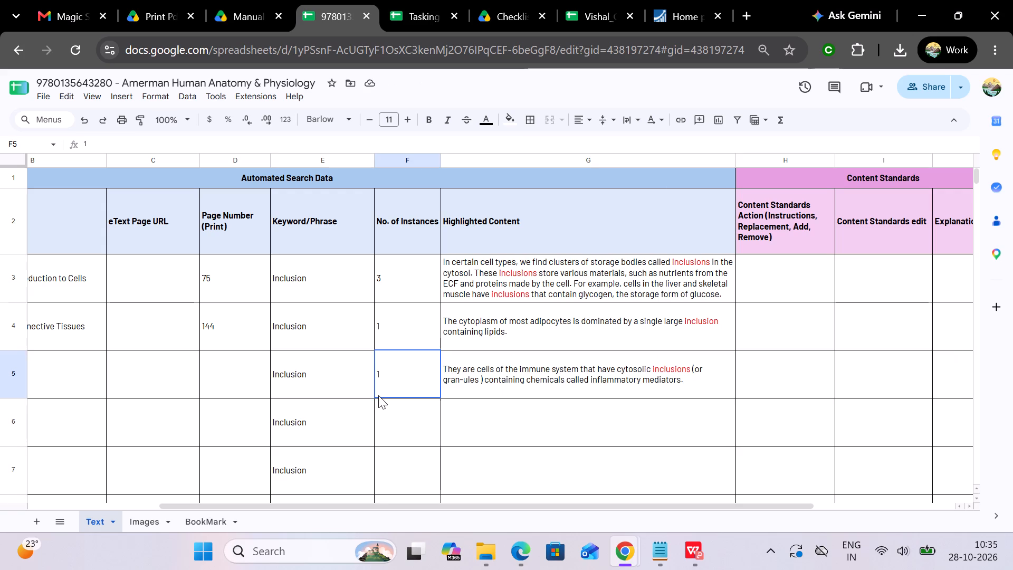
Check the chapter and module headings on print pages 143 and 144 of the PDF for the Mast cells passage.
{"action": "scroll", "coordinate": [209, 404], "scroll_direction": "right", "scroll_amount": 1}
{"action": "key", "text": "alt+Tab"}
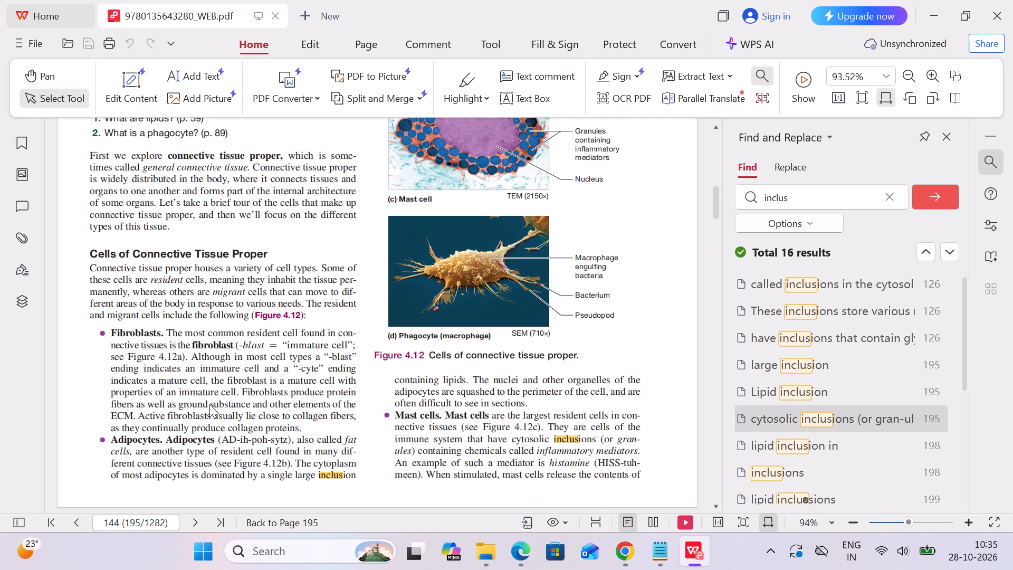
{"action": "scroll", "coordinate": [209, 404], "scroll_direction": "up", "scroll_amount": 1}
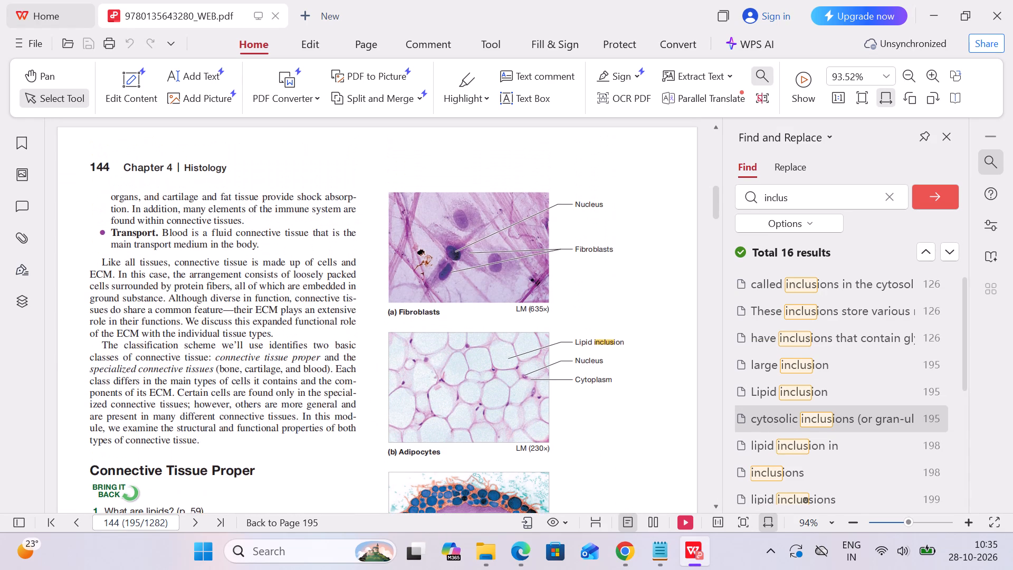
{"action": "scroll", "coordinate": [209, 404], "scroll_direction": "up", "scroll_amount": 1}
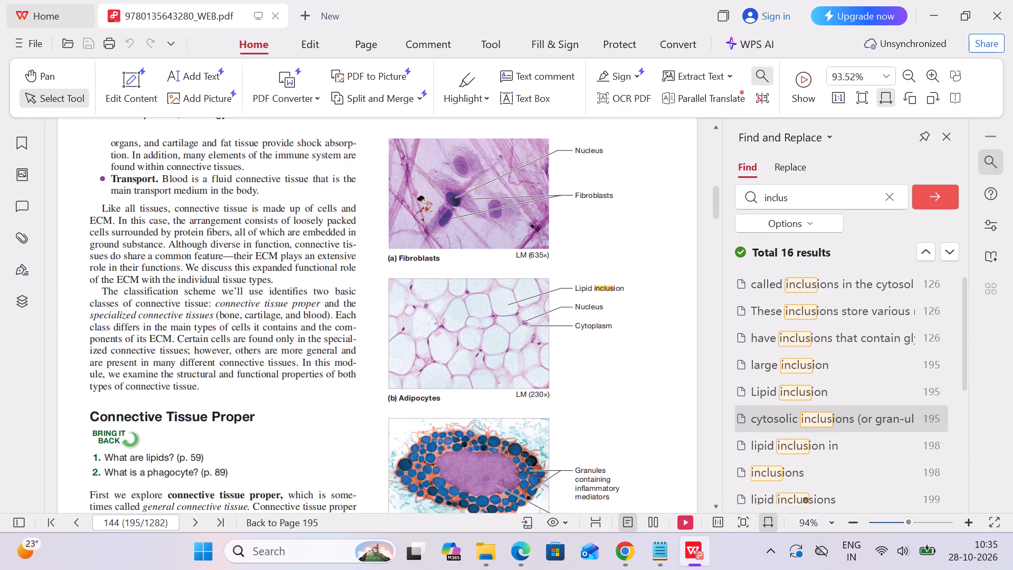
{"action": "scroll", "coordinate": [209, 404], "scroll_direction": "up", "scroll_amount": 1}
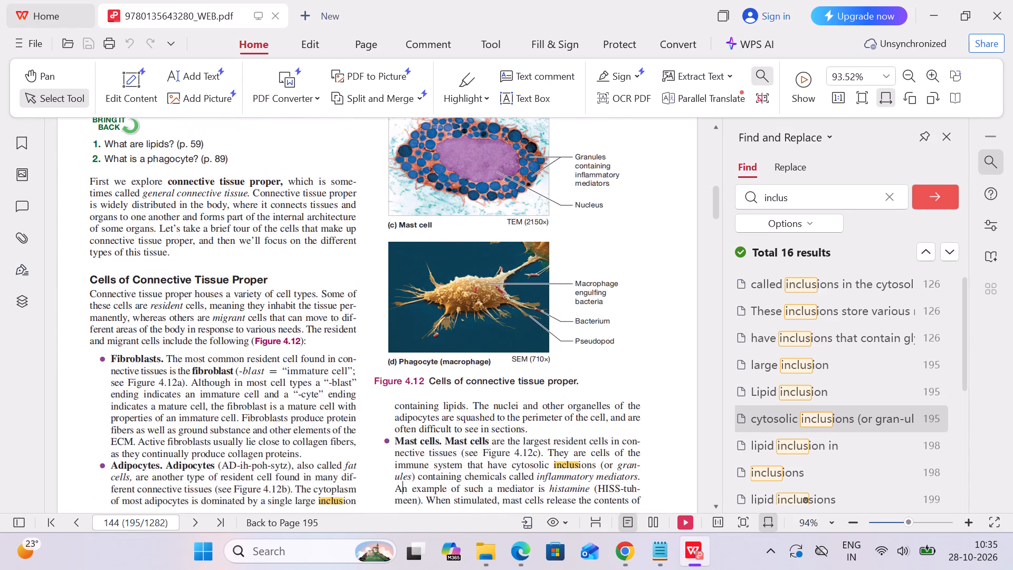
{"action": "scroll", "coordinate": [209, 404], "scroll_direction": "up", "scroll_amount": 1}
{"action": "scroll", "coordinate": [209, 404], "scroll_direction": "down", "scroll_amount": 1}
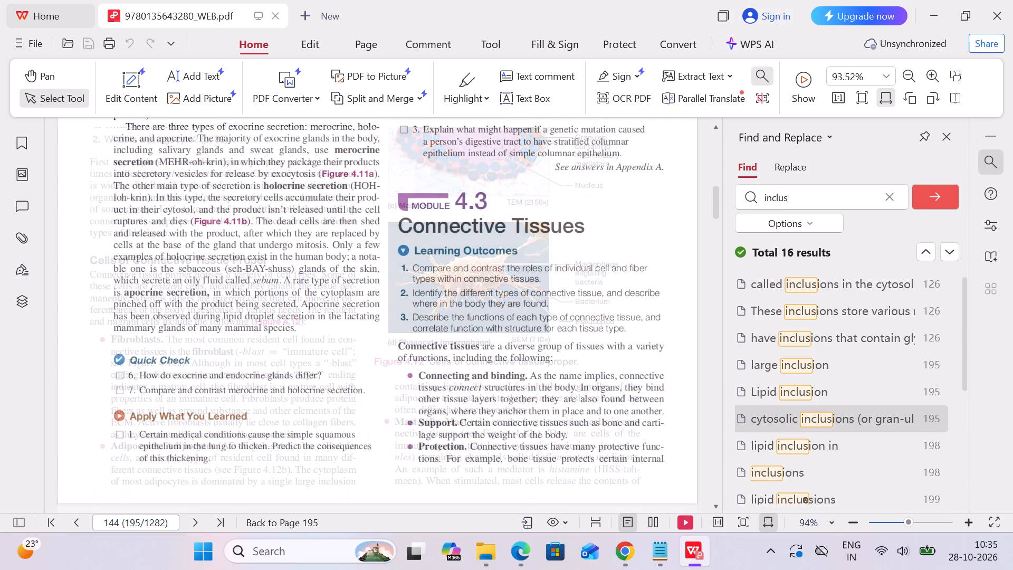
{"action": "scroll", "coordinate": [209, 404], "scroll_direction": "down", "scroll_amount": 1}
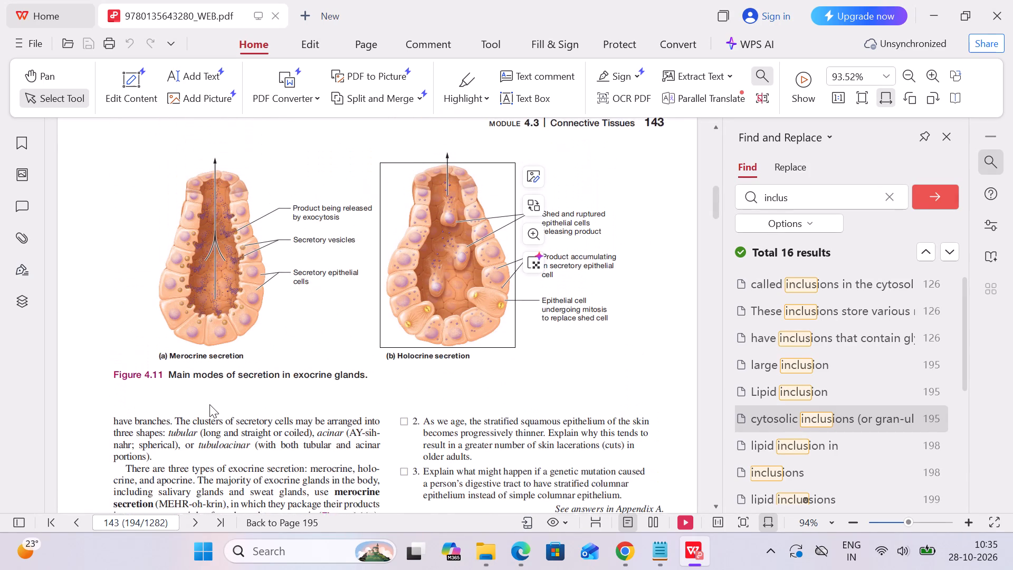
{"action": "scroll", "coordinate": [209, 404], "scroll_direction": "down", "scroll_amount": 1}
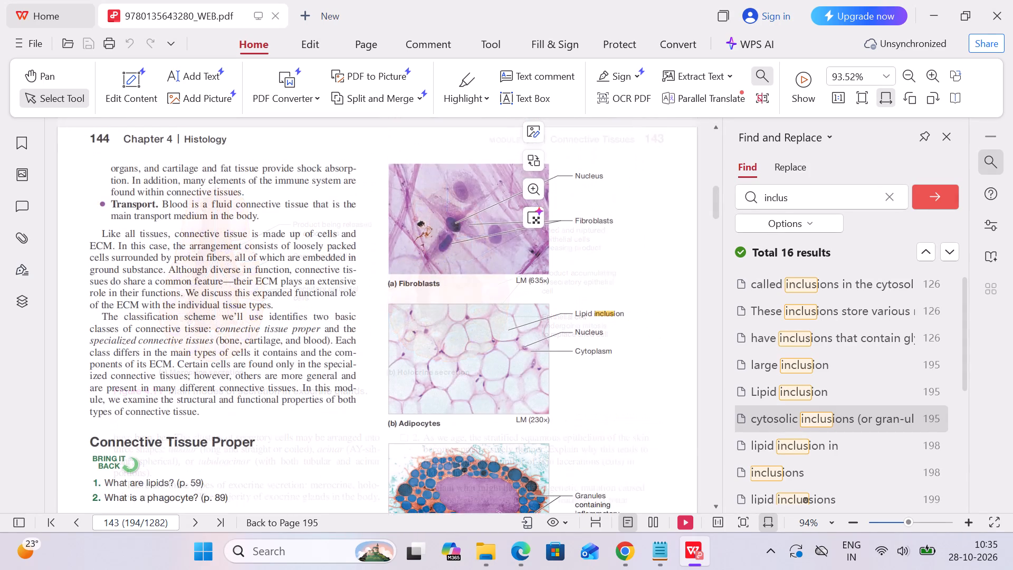
{"action": "scroll", "coordinate": [209, 404], "scroll_direction": "down", "scroll_amount": 2}
Copy the chapter title, page title and page number from A4:D4 of the Text sheet into row 5.
{"action": "key", "text": "alt+Tab"}
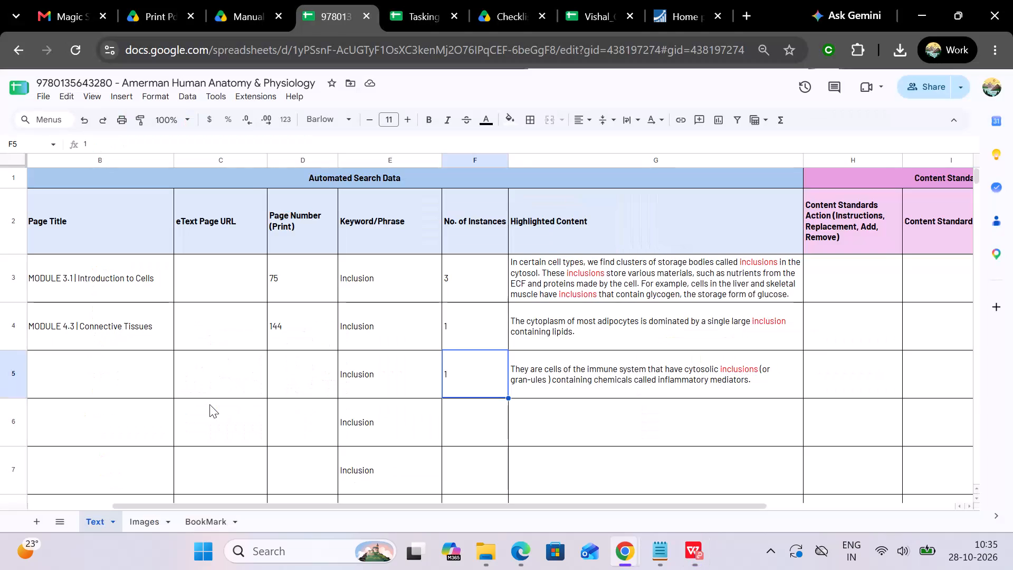
{"action": "scroll", "coordinate": [111, 398], "scroll_direction": "right", "scroll_amount": 5}
{"action": "left_click_drag", "start_coordinate": [69, 343], "coordinate": [403, 339]}
{"action": "key", "text": "ctrl+c"}
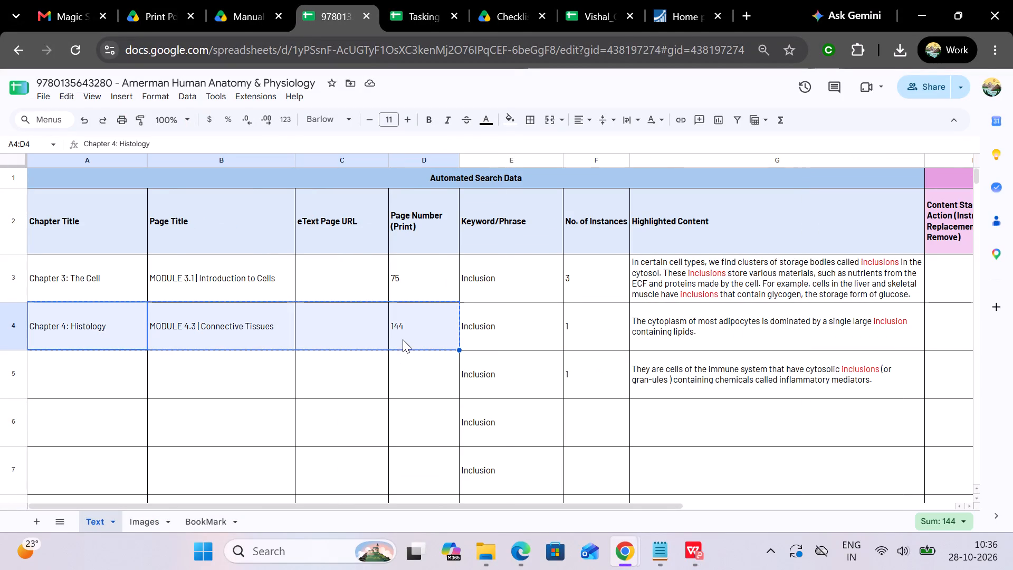
{"action": "left_click", "coordinate": [99, 375]}
{"action": "key", "text": "ctrl+v"}
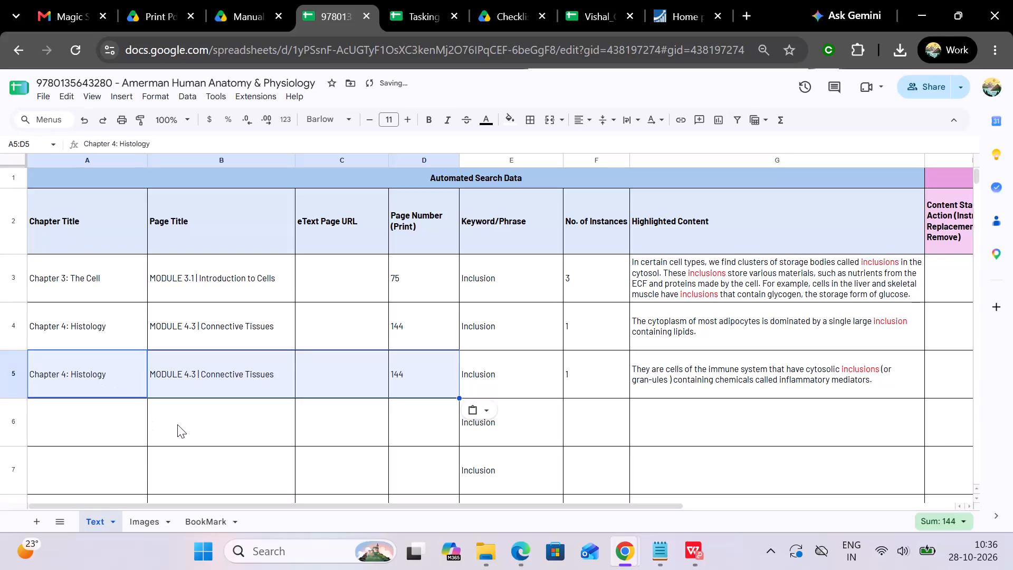
Copy the "Yes" from K3 into K4:K5 of the Print format column.
{"action": "left_click", "coordinate": [177, 424]}
{"action": "scroll", "coordinate": [177, 424], "scroll_direction": "left", "scroll_amount": 5}
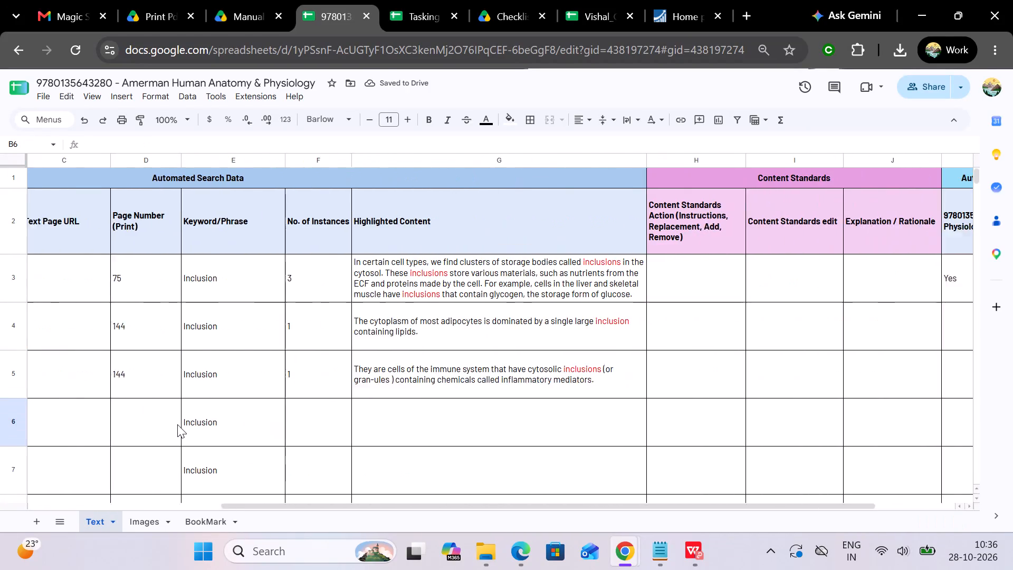
{"action": "scroll", "coordinate": [177, 424], "scroll_direction": "left", "scroll_amount": 1}
{"action": "left_click", "coordinate": [834, 285]}
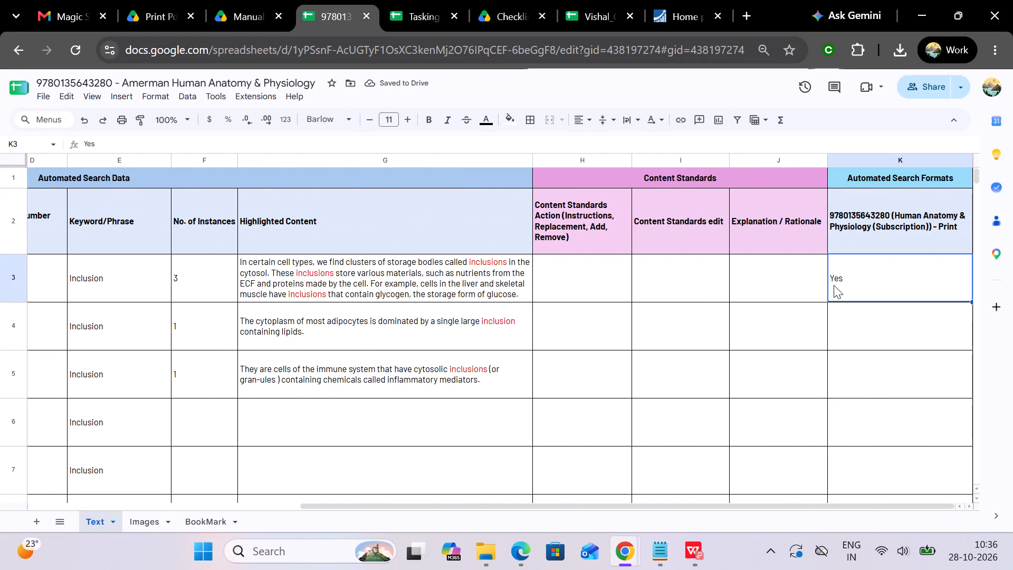
{"action": "key", "text": "ctrl+c"}
{"action": "left_click_drag", "start_coordinate": [854, 319], "coordinate": [853, 363]}
{"action": "key", "text": "ctrl+v"}
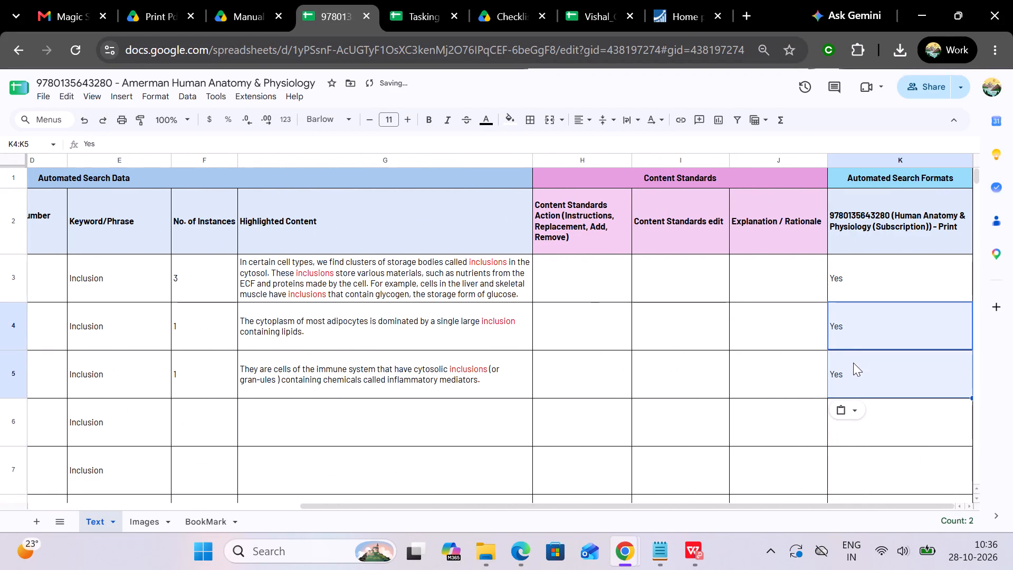
{"action": "scroll", "coordinate": [688, 398], "scroll_direction": "right", "scroll_amount": 5}
{"action": "left_click", "coordinate": [662, 408]}
Return to the PDF and go through its "inclus" hits to "lipid inclusion in" on print page 147.
{"action": "key", "text": "alt+Tab"}
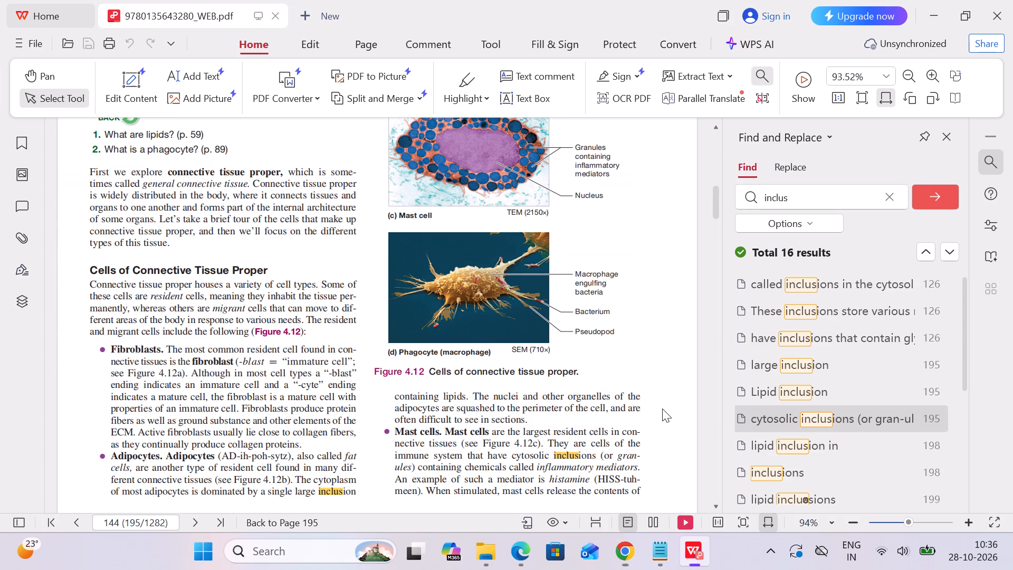
{"action": "scroll", "coordinate": [544, 415], "scroll_direction": "down", "scroll_amount": 1}
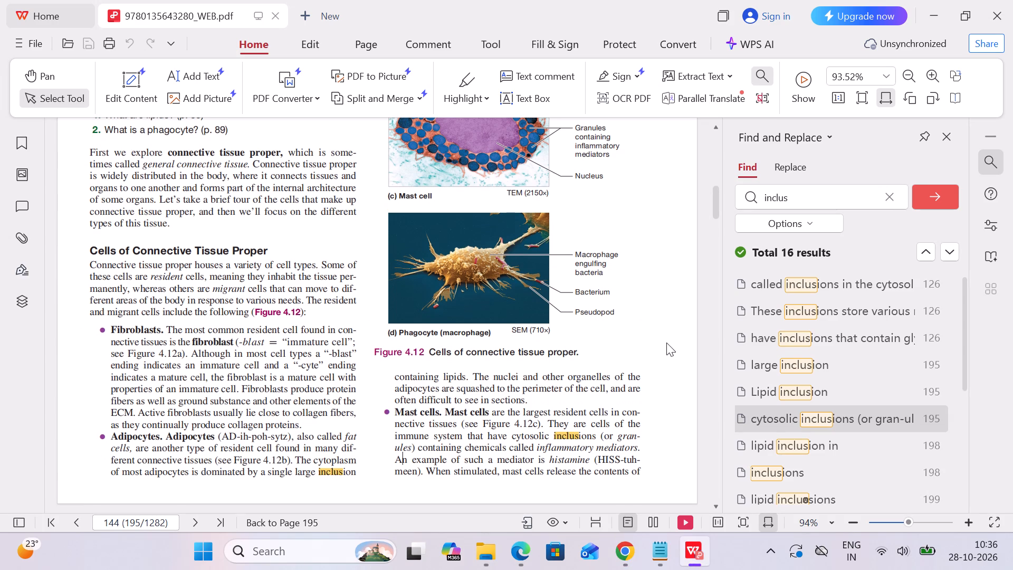
{"action": "left_click", "coordinate": [780, 402]}
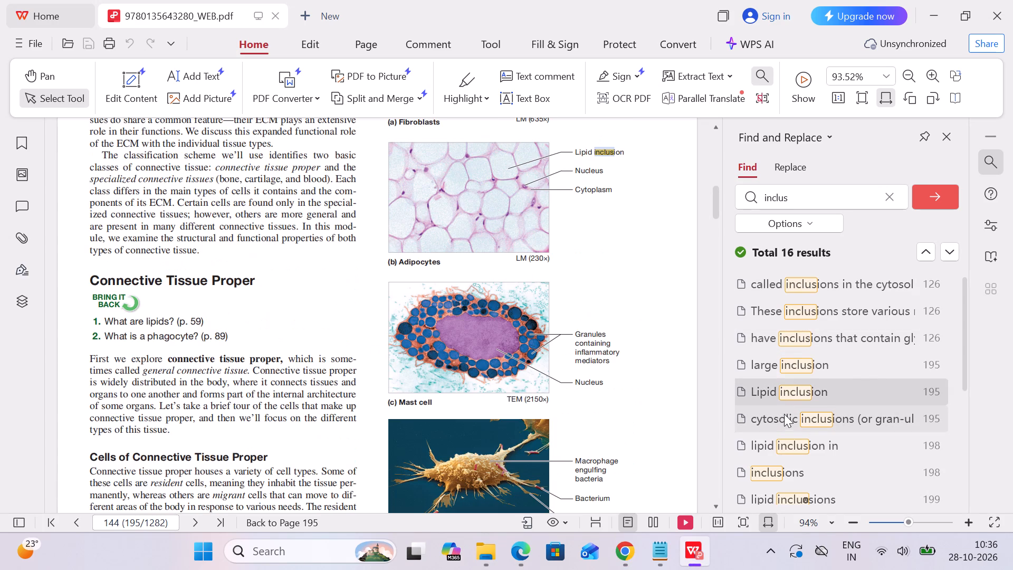
{"action": "left_click", "coordinate": [785, 416]}
{"action": "scroll", "coordinate": [785, 416], "scroll_direction": "down", "scroll_amount": 1}
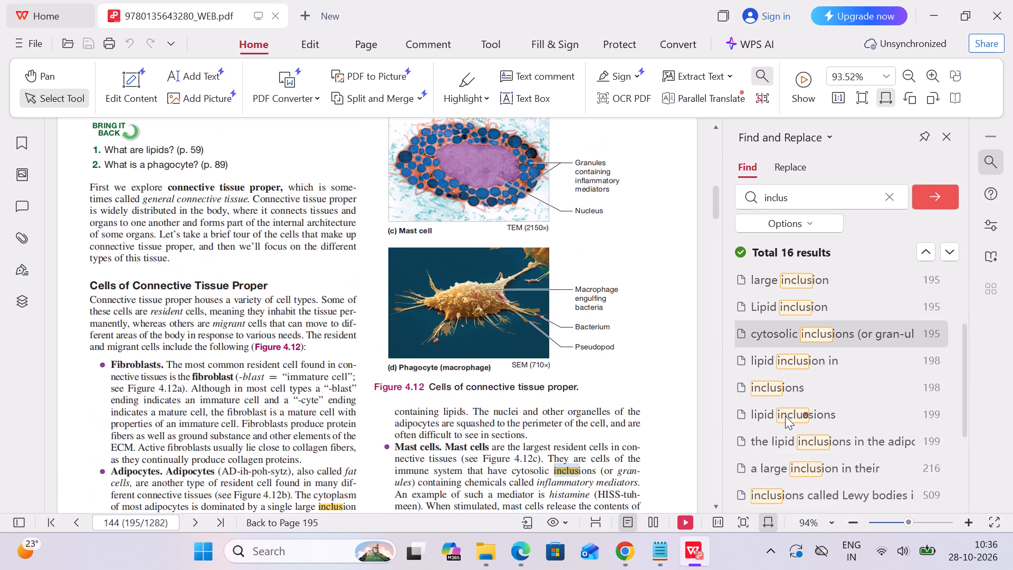
{"action": "scroll", "coordinate": [785, 416], "scroll_direction": "down", "scroll_amount": 1}
{"action": "left_click", "coordinate": [781, 360]}
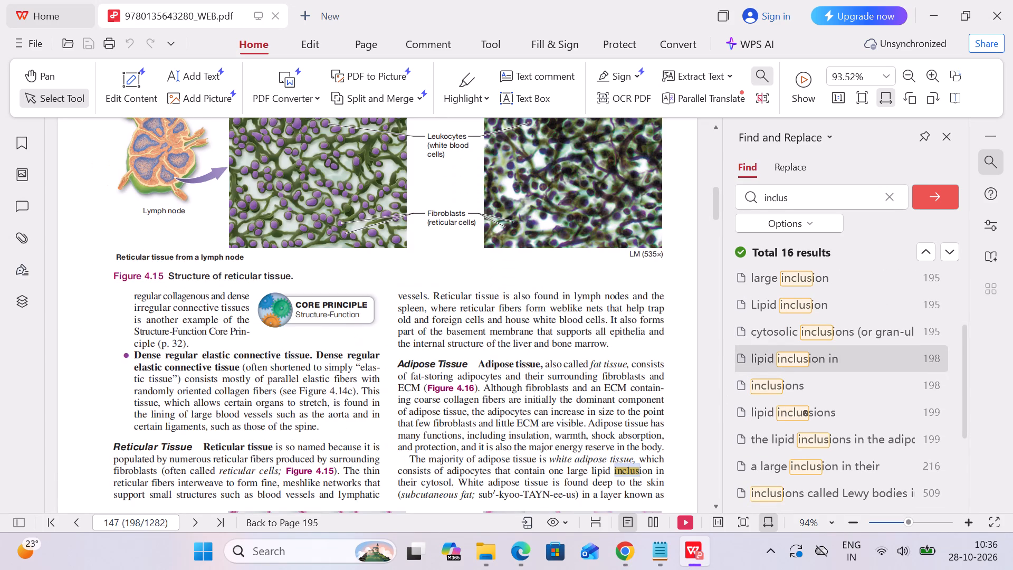
{"action": "scroll", "coordinate": [613, 425], "scroll_direction": "down", "scroll_amount": 1}
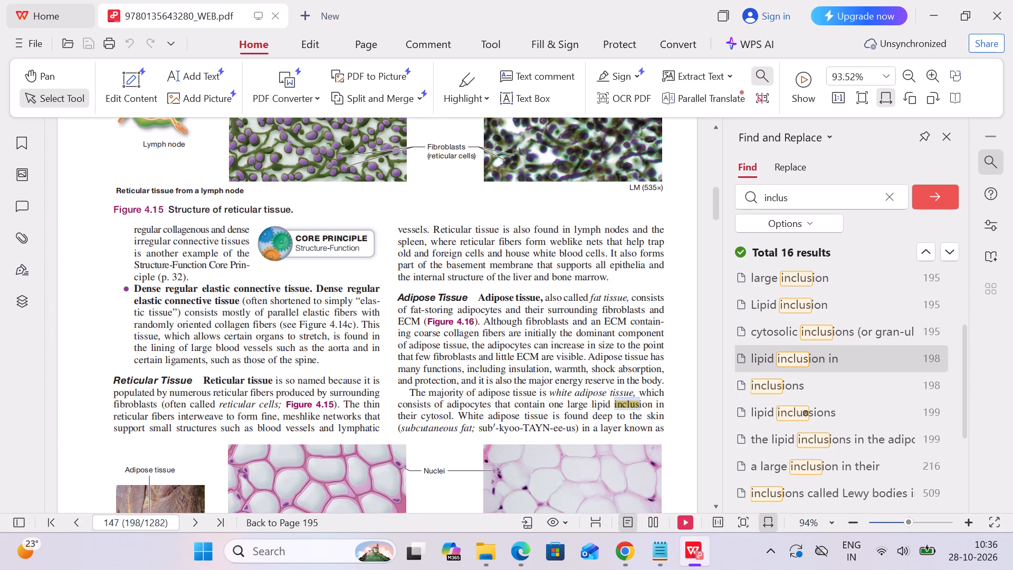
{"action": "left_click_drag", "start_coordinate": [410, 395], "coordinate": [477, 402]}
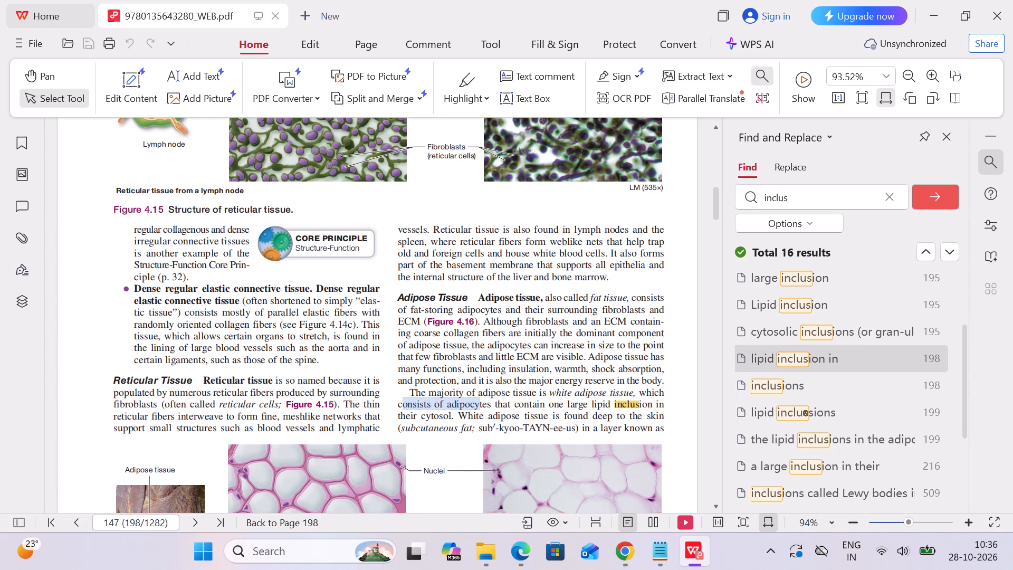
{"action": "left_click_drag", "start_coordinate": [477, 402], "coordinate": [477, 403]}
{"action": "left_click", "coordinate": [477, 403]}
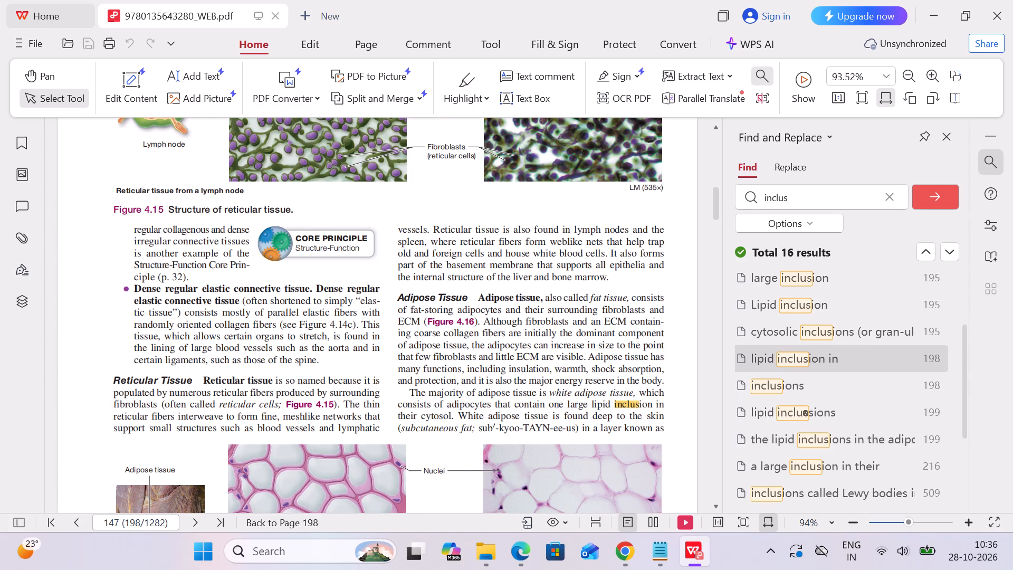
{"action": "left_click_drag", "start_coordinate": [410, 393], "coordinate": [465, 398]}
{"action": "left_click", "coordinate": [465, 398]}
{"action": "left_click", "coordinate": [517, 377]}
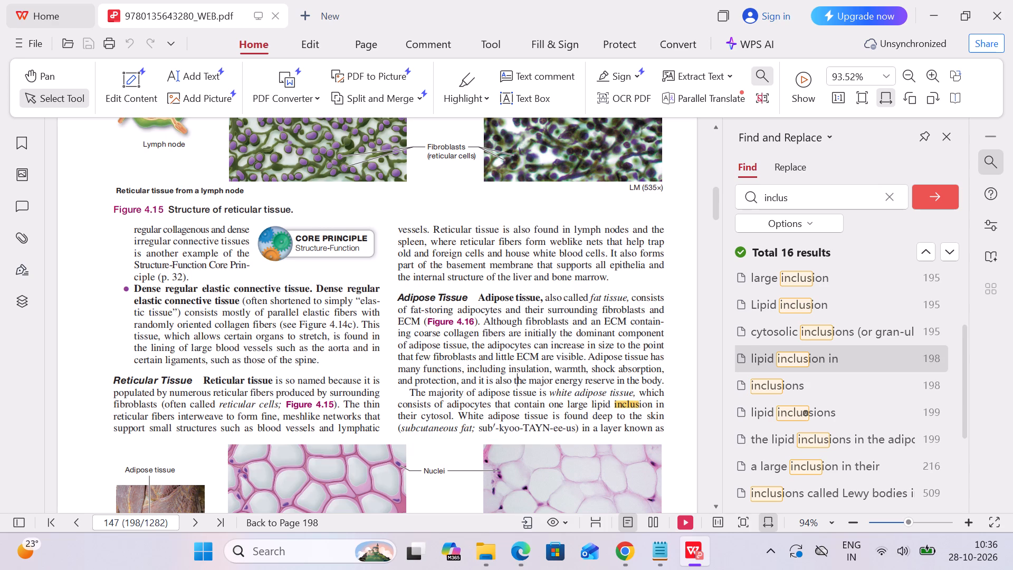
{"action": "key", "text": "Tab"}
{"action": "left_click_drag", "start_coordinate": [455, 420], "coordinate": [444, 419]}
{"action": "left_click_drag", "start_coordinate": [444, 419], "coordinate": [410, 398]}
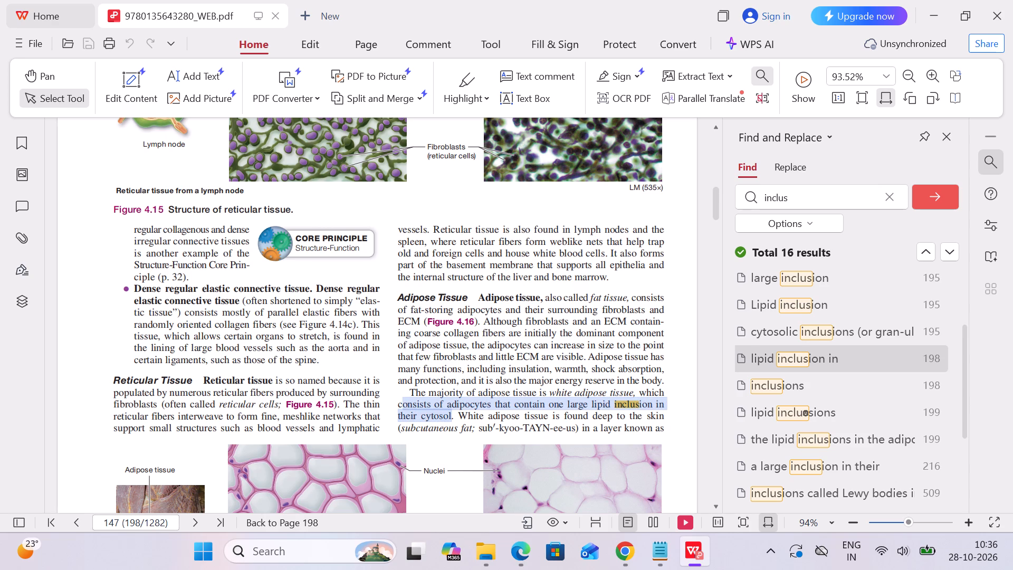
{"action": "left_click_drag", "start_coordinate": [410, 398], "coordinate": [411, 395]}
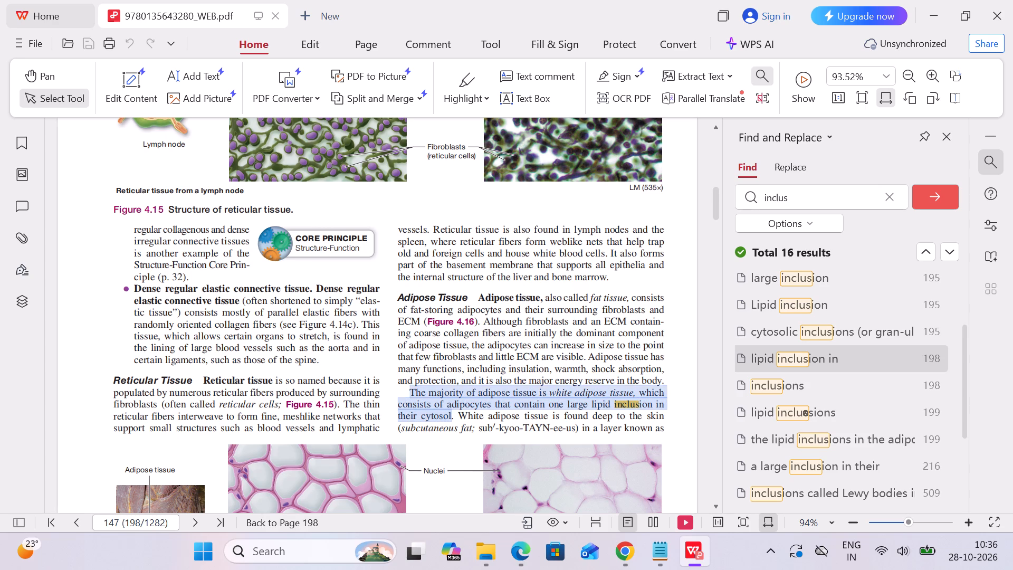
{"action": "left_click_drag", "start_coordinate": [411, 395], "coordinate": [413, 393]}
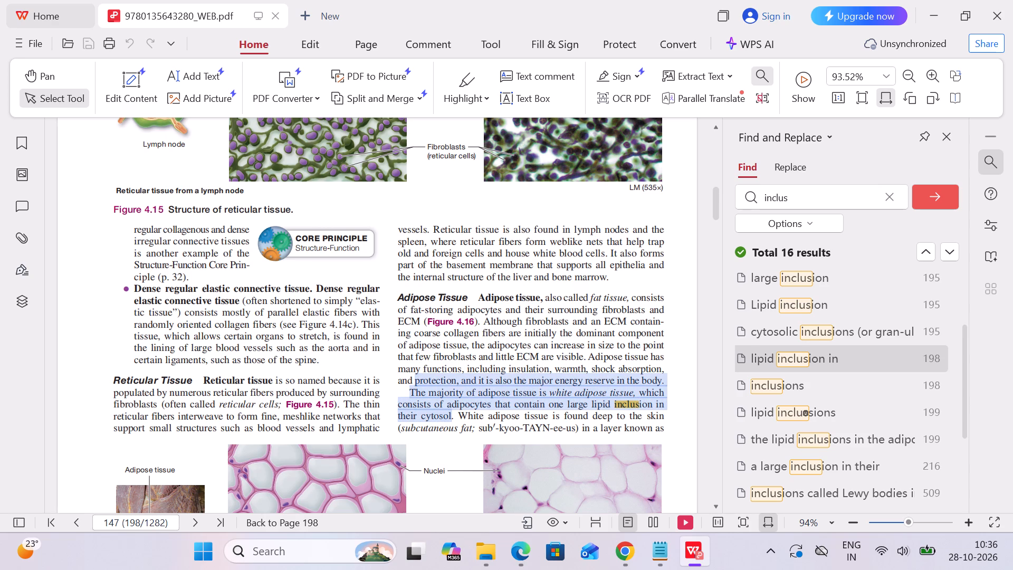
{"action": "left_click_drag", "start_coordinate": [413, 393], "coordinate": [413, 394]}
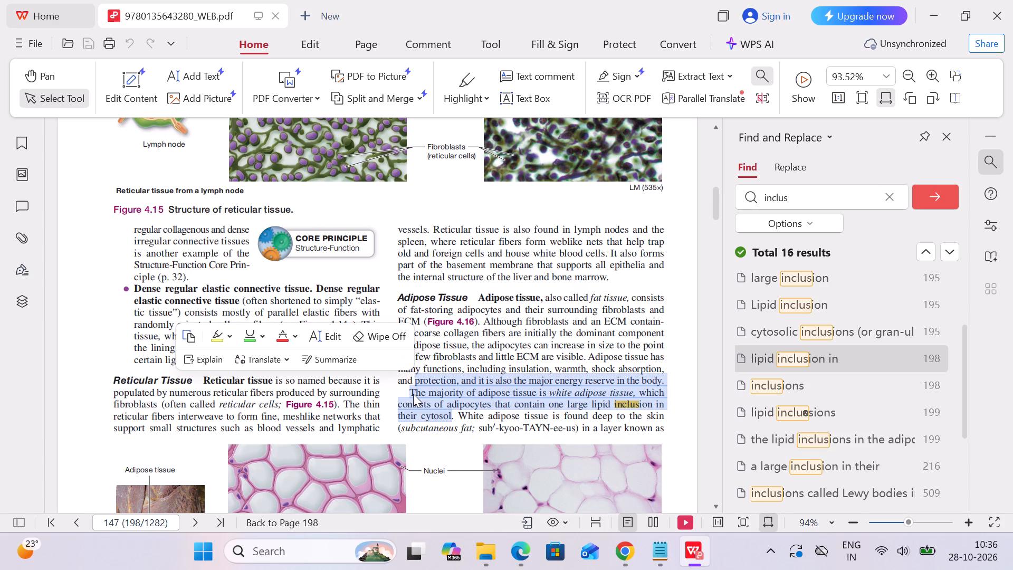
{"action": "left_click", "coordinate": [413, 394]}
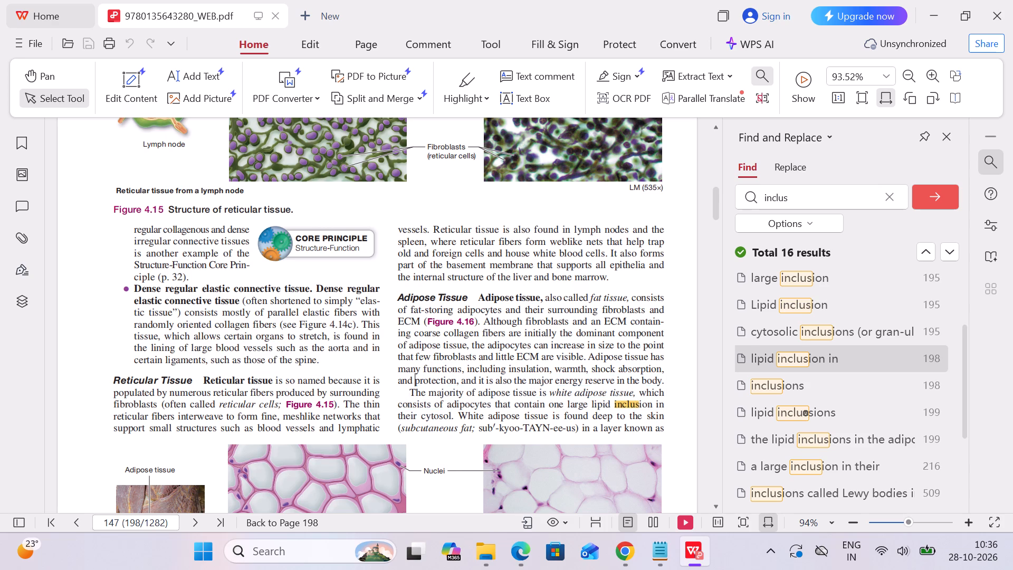
Copy the sentence "The majority of adipose tissue is white adipose tissue … in their cytosol." from print page 147 into G6 of the Text sheet.
{"action": "left_click_drag", "start_coordinate": [415, 393], "coordinate": [440, 408]}
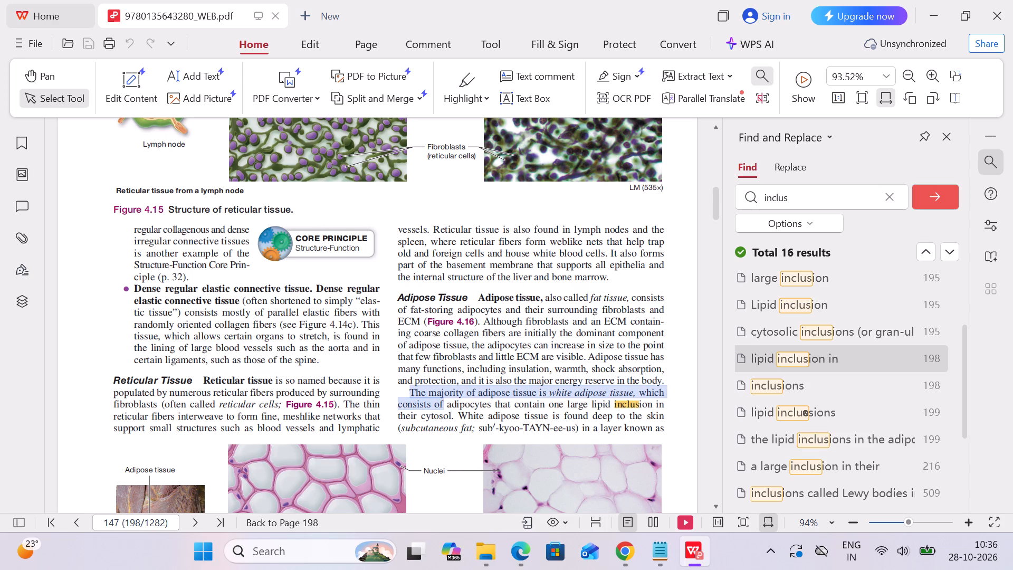
{"action": "left_click_drag", "start_coordinate": [440, 408], "coordinate": [456, 414]}
{"action": "left_click_drag", "start_coordinate": [456, 414], "coordinate": [453, 417]}
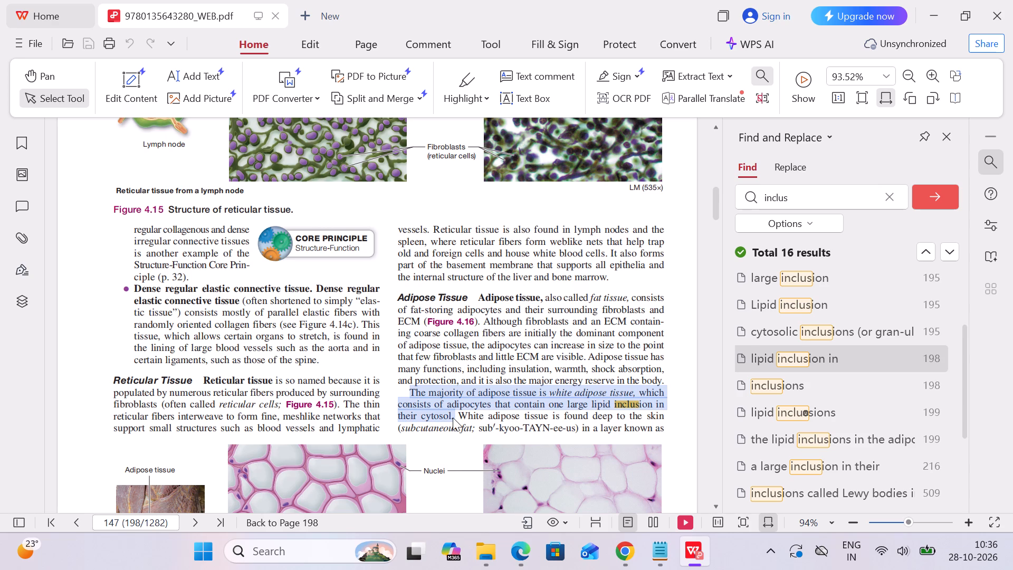
{"action": "left_click", "coordinate": [429, 429]}
{"action": "key", "text": "Tab"}
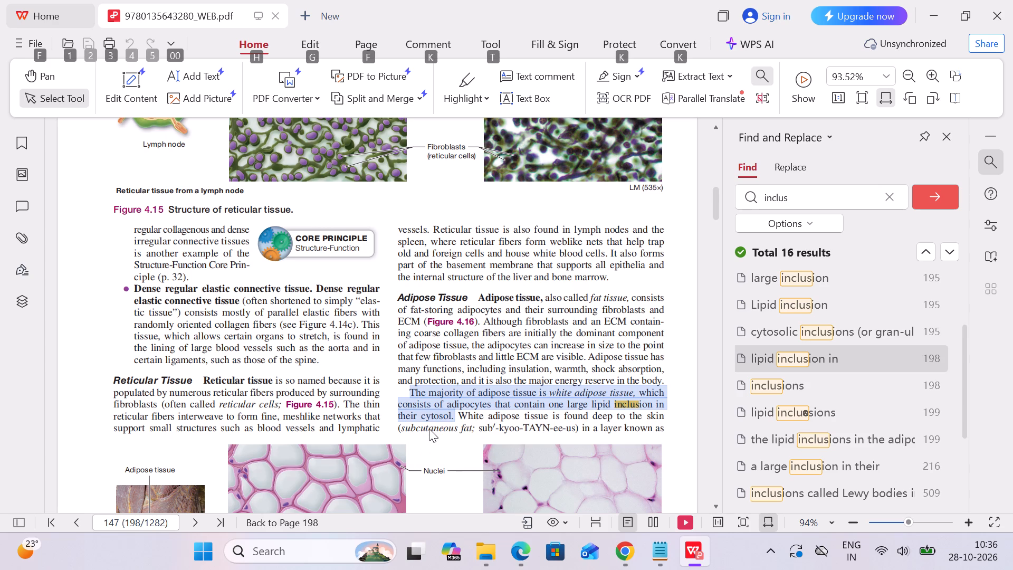
{"action": "left_click", "coordinate": [429, 429]}
{"action": "left_click", "coordinate": [429, 429]}
{"action": "key", "text": "alt+Tab"}
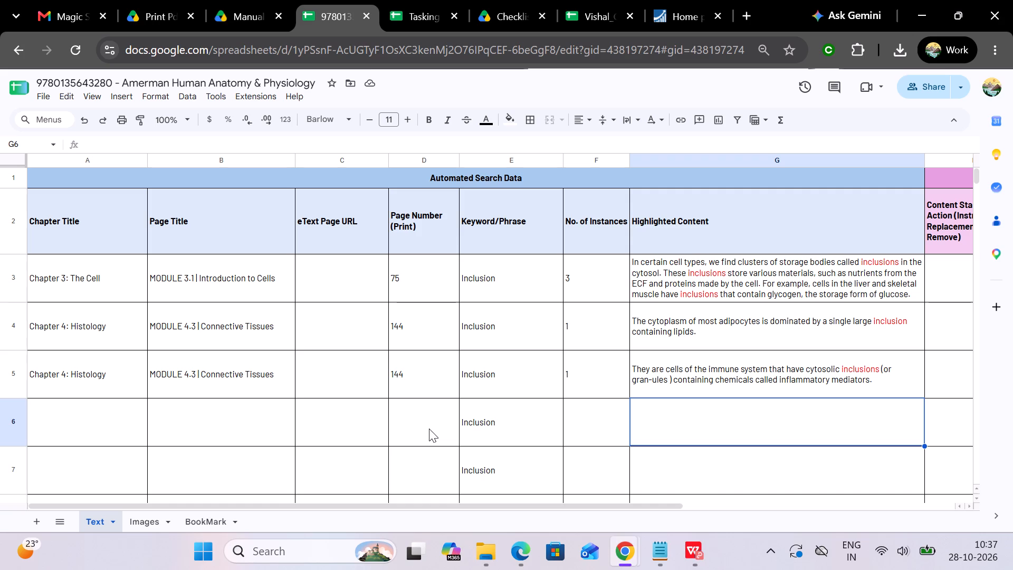
{"action": "double_click", "coordinate": [720, 423]}
{"action": "key", "text": "ctrl+v"}
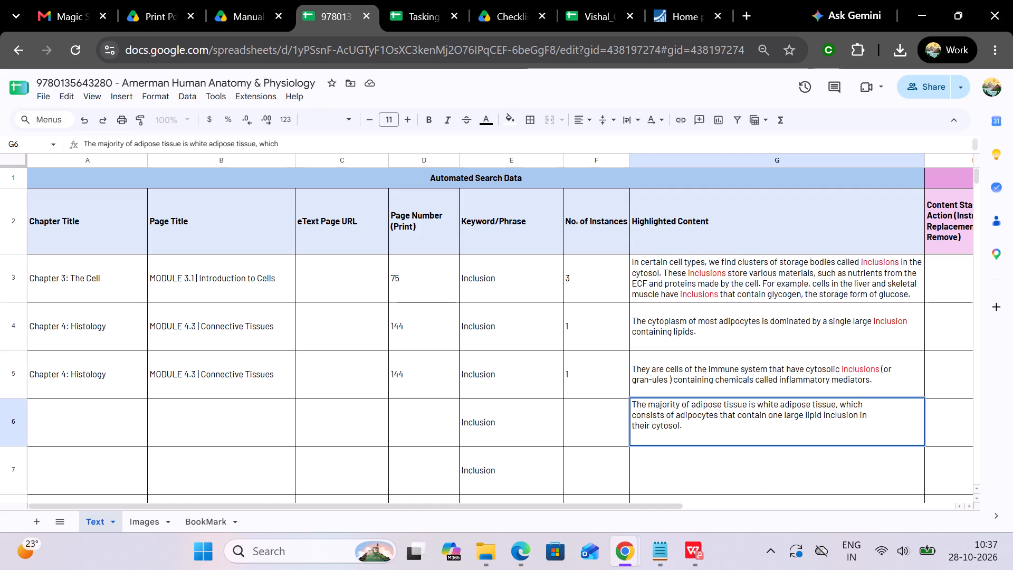
Colour the word "inclusion" red in the adipose tissue passage in G6.
{"action": "double_click", "coordinate": [842, 419]}
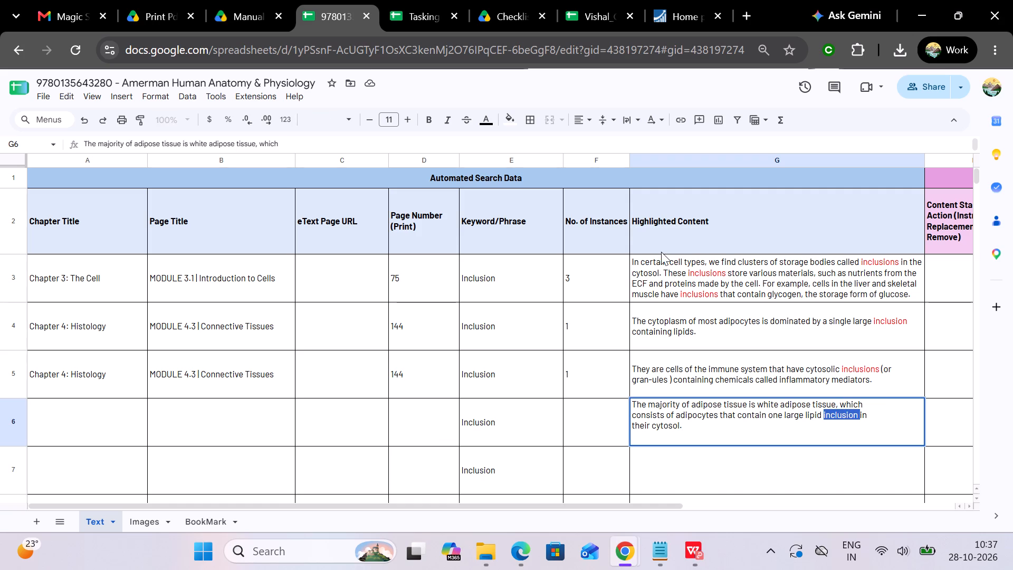
{"action": "left_click", "coordinate": [489, 112]}
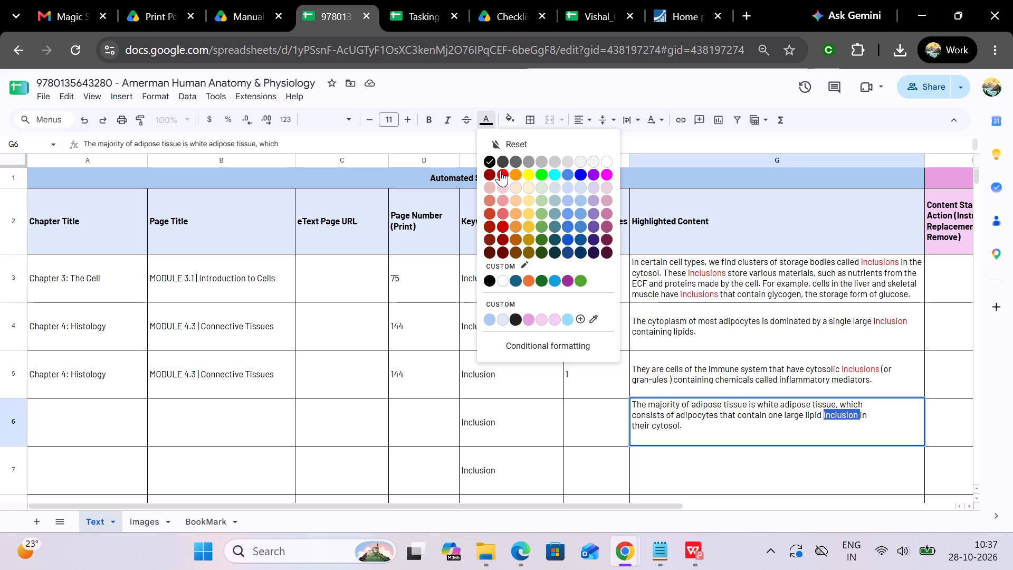
{"action": "left_click", "coordinate": [500, 172]}
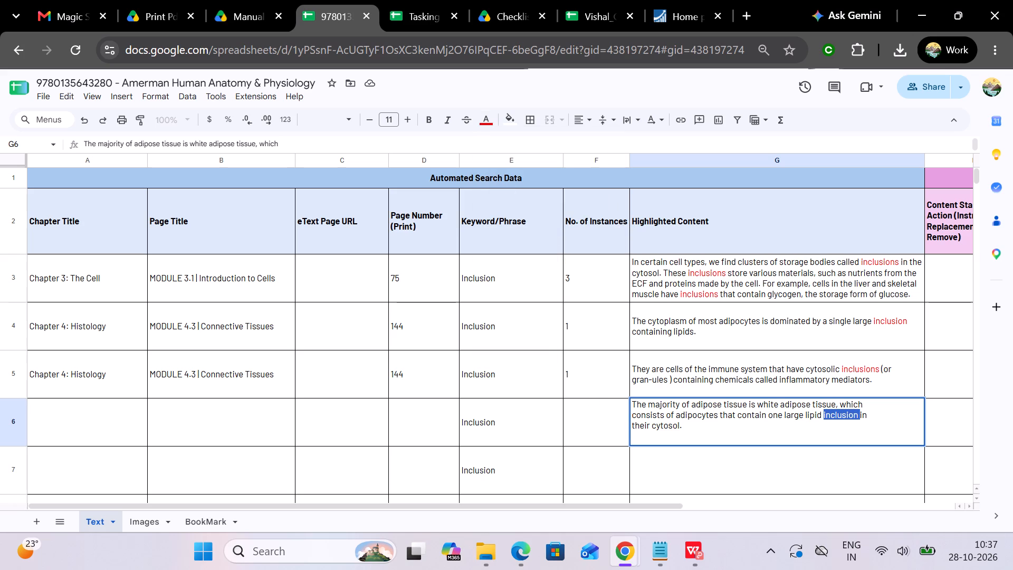
Remove the line breaks from the G6 passage so it runs as one sentence with single spaces between words.
{"action": "left_click", "coordinate": [634, 414]}
{"action": "key", "text": "BackSpace"}
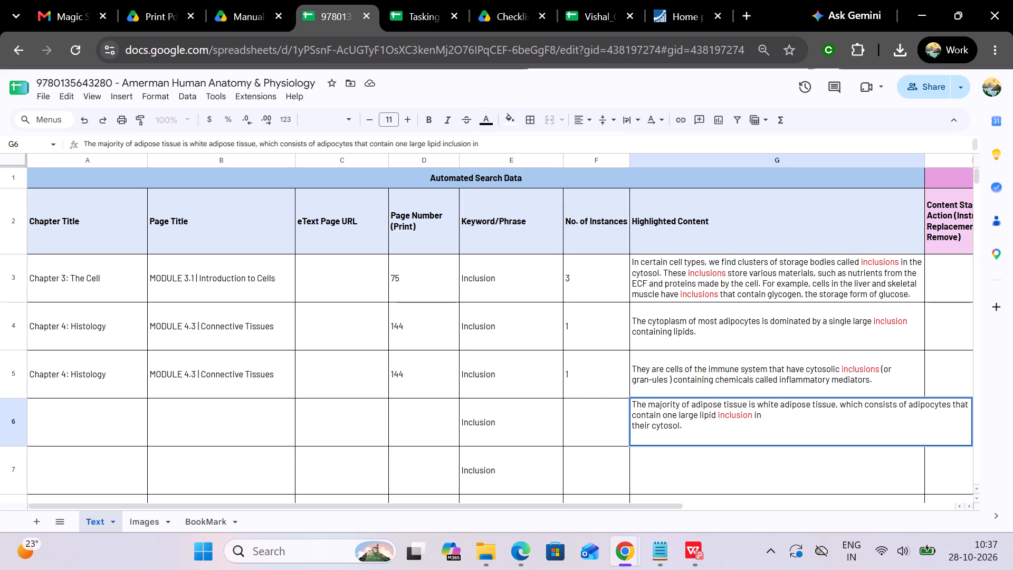
{"action": "left_click", "coordinate": [634, 415]}
{"action": "key", "text": "Left"}
{"action": "key", "text": "BackSpace"}
{"action": "key", "text": "space"}
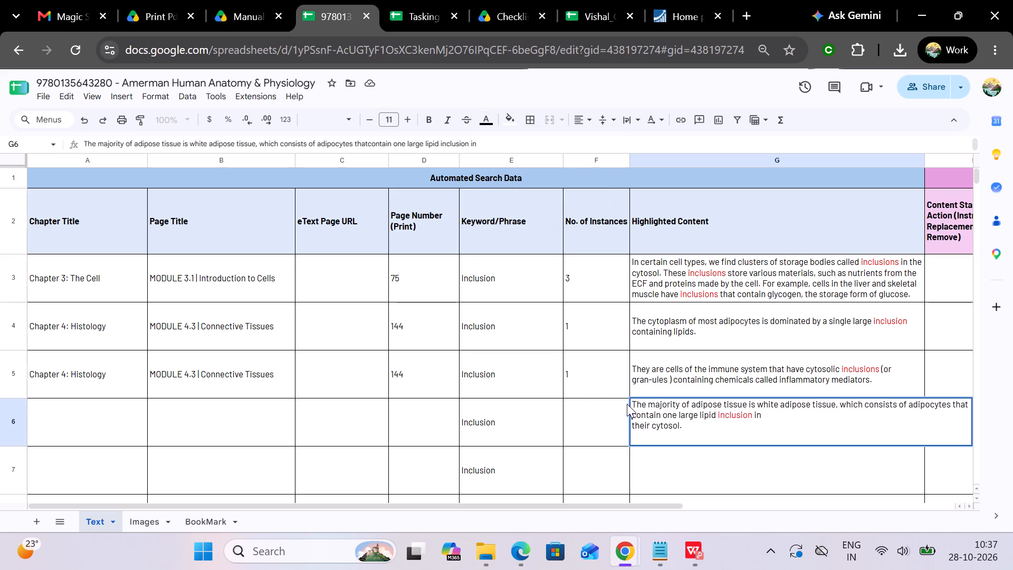
{"action": "left_click", "coordinate": [633, 427]}
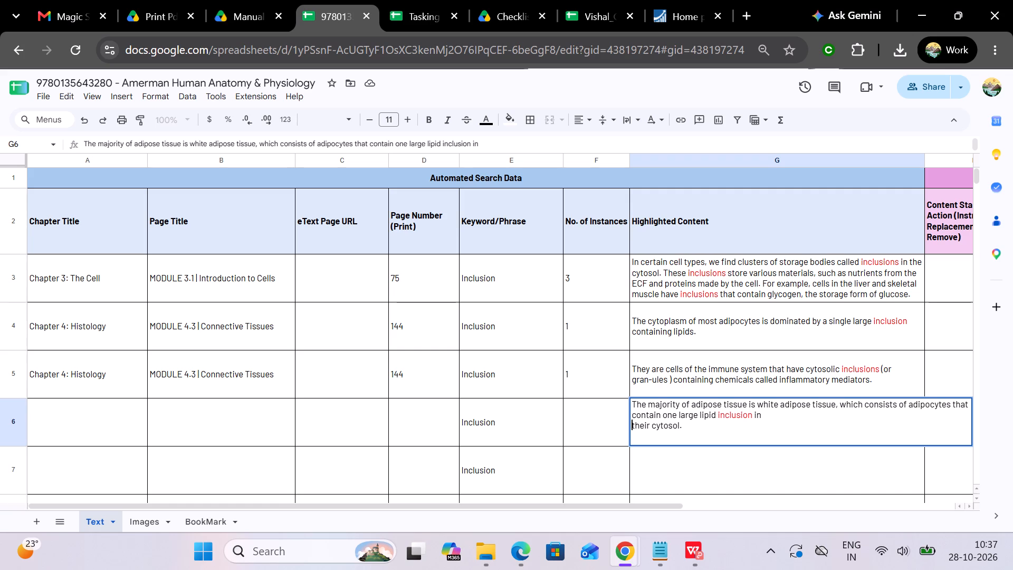
{"action": "key", "text": "BackSpace"}
{"action": "left_click", "coordinate": [573, 426]}
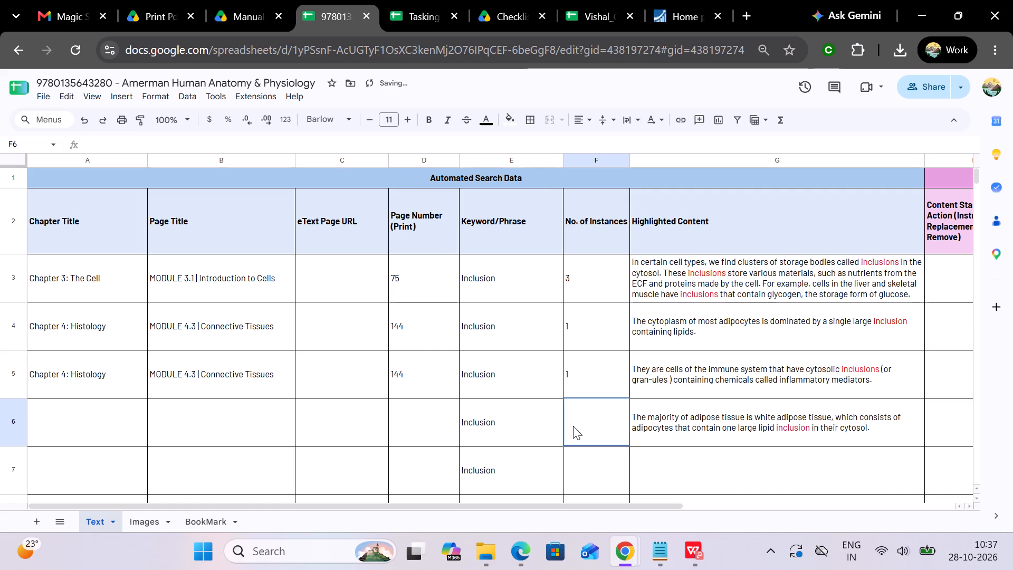
Set the No. of Instances in F6 to 1.
{"action": "scroll", "coordinate": [573, 426], "scroll_direction": "left", "scroll_amount": 2}
{"action": "double_click", "coordinate": [573, 426]}
{"action": "left_click", "coordinate": [361, 434]}
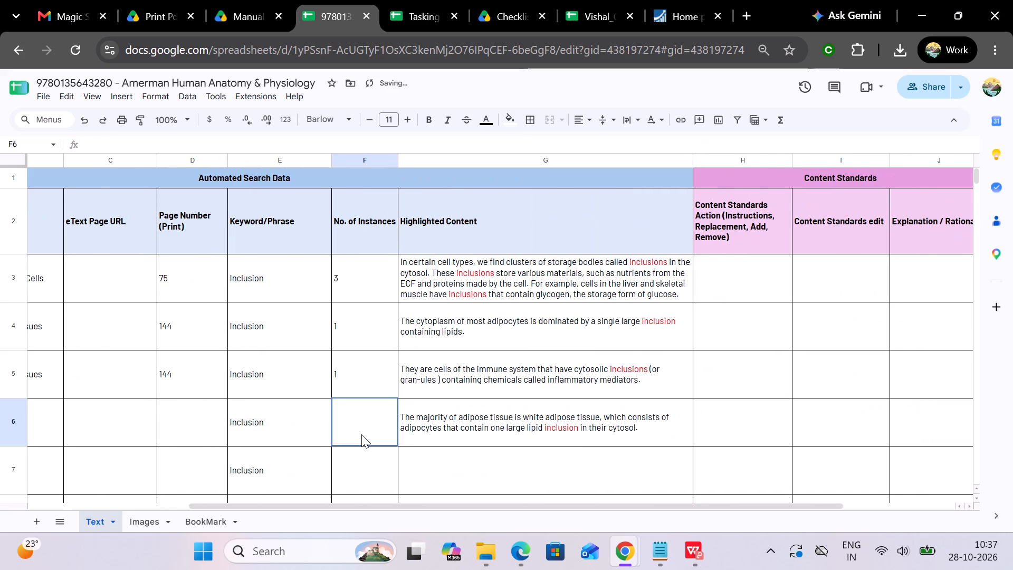
{"action": "scroll", "coordinate": [361, 434], "scroll_direction": "right", "scroll_amount": 2}
{"action": "key", "text": "1"}
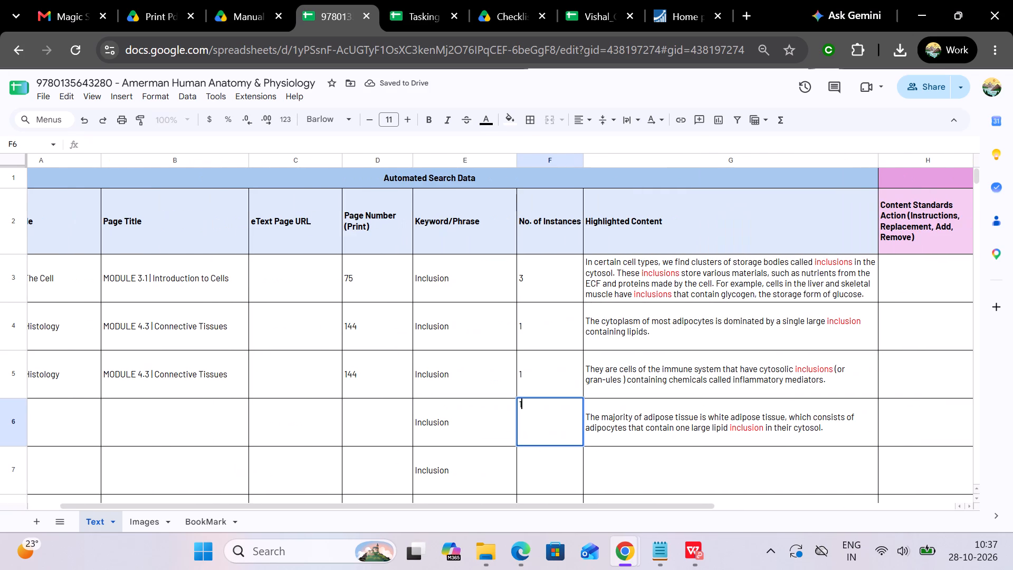
{"action": "left_click", "coordinate": [351, 434]}
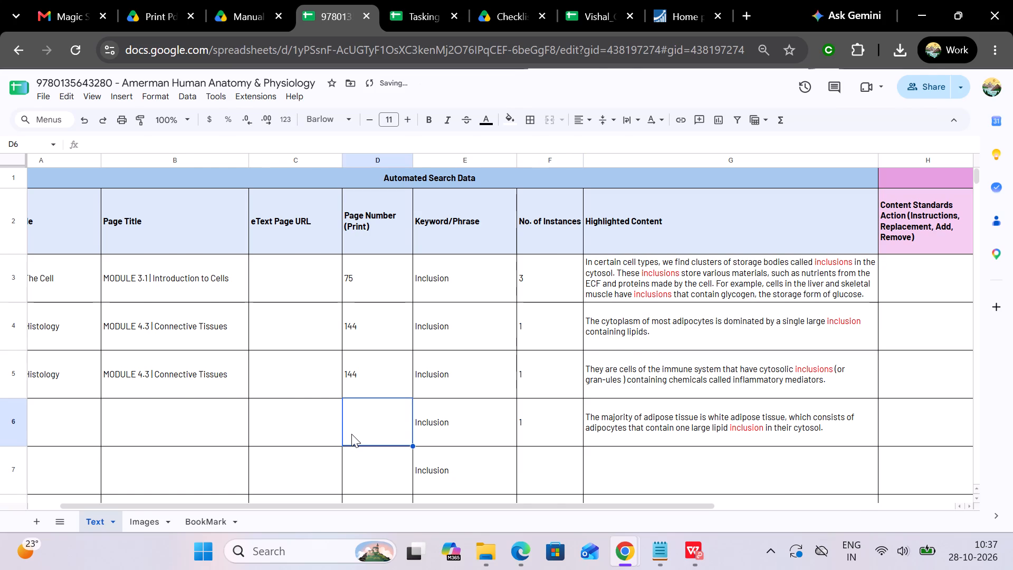
Check the passage's page heading in the PDF and copy the chapter title and page title from A5:B5 into A6:B6 of the Text sheet.
{"action": "key", "text": "alt+Tab"}
{"action": "scroll", "coordinate": [445, 391], "scroll_direction": "right", "scroll_amount": 1}
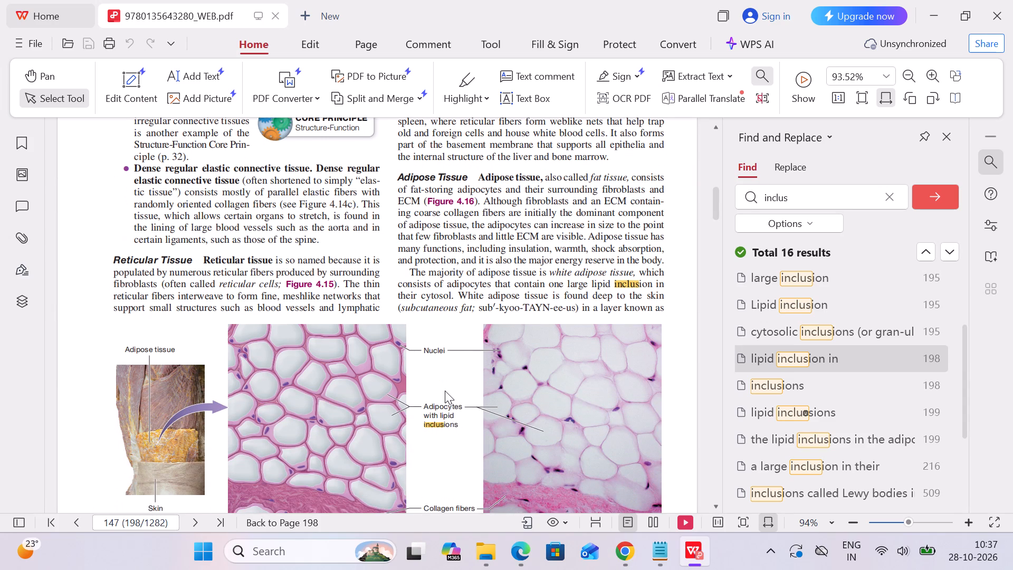
{"action": "scroll", "coordinate": [445, 391], "scroll_direction": "right", "scroll_amount": 1}
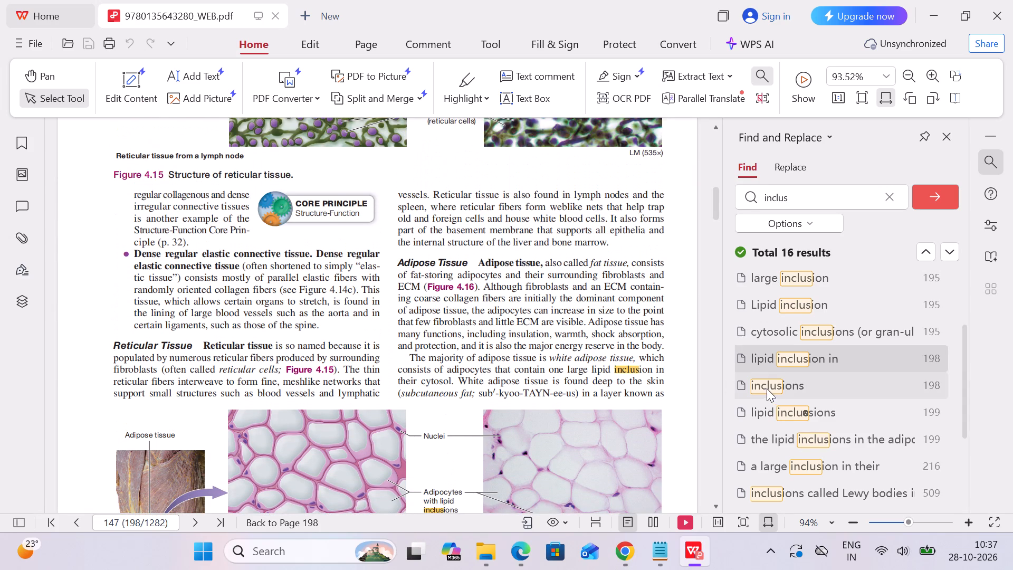
{"action": "left_click", "coordinate": [782, 362]}
{"action": "scroll", "coordinate": [617, 358], "scroll_direction": "up", "scroll_amount": 1}
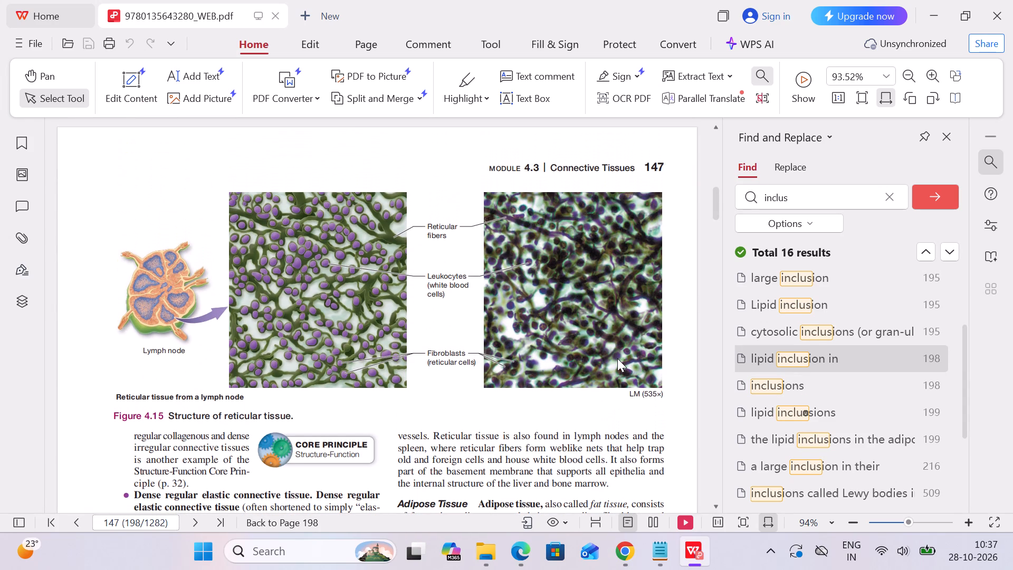
{"action": "scroll", "coordinate": [617, 358], "scroll_direction": "up", "scroll_amount": 1}
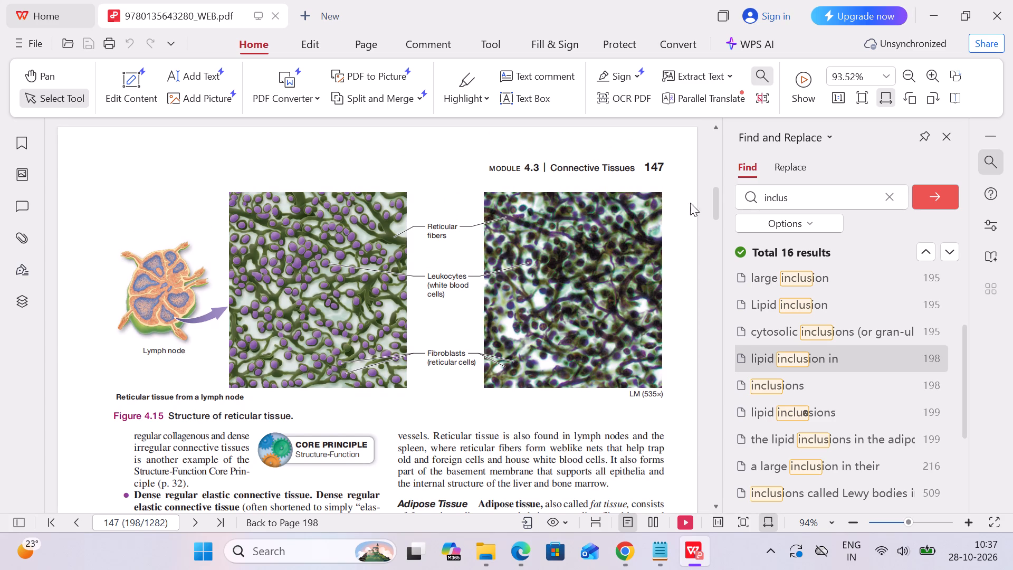
{"action": "key", "text": "alt+Tab"}
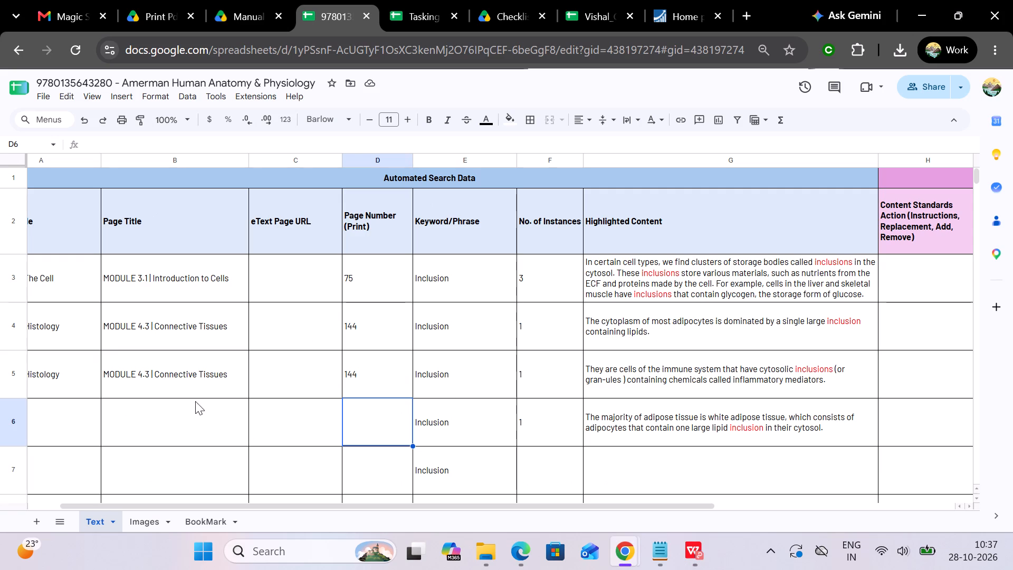
{"action": "left_click", "coordinate": [184, 385]}
{"action": "key", "text": "ctrl+c"}
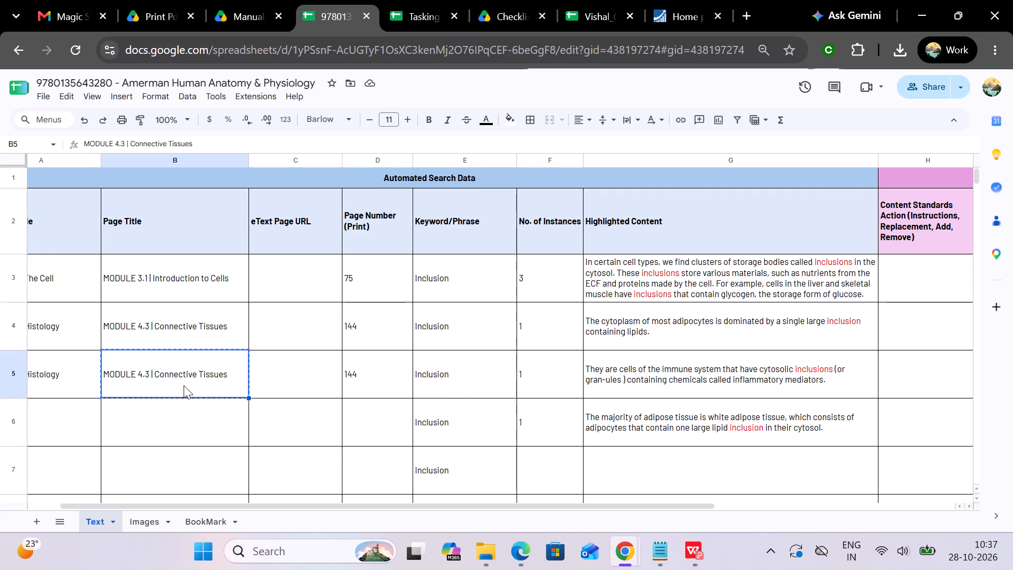
{"action": "left_click_drag", "start_coordinate": [74, 370], "coordinate": [102, 370]}
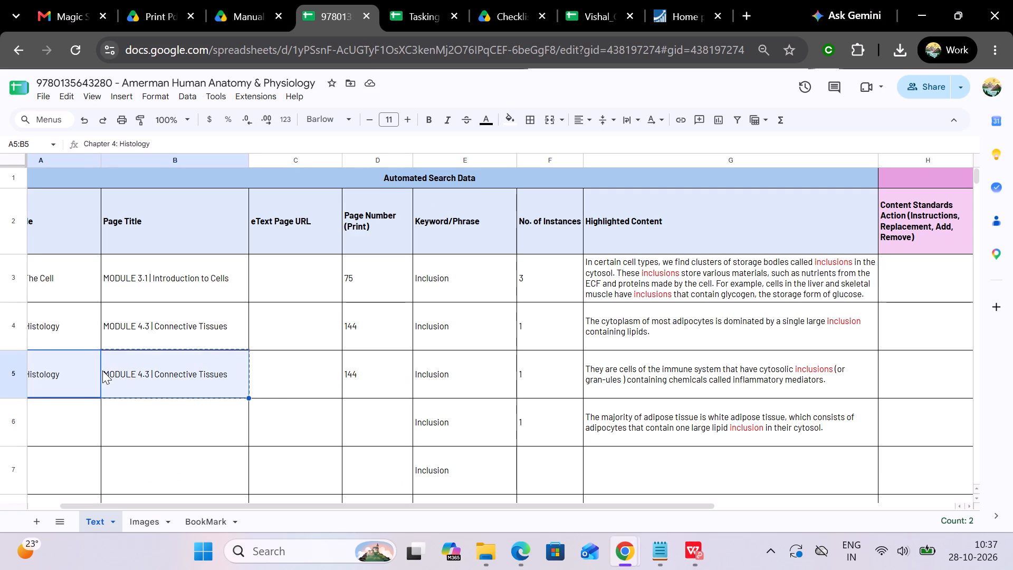
{"action": "key", "text": "ctrl+c"}
{"action": "left_click", "coordinate": [61, 431]}
{"action": "key", "text": "ctrl+v"}
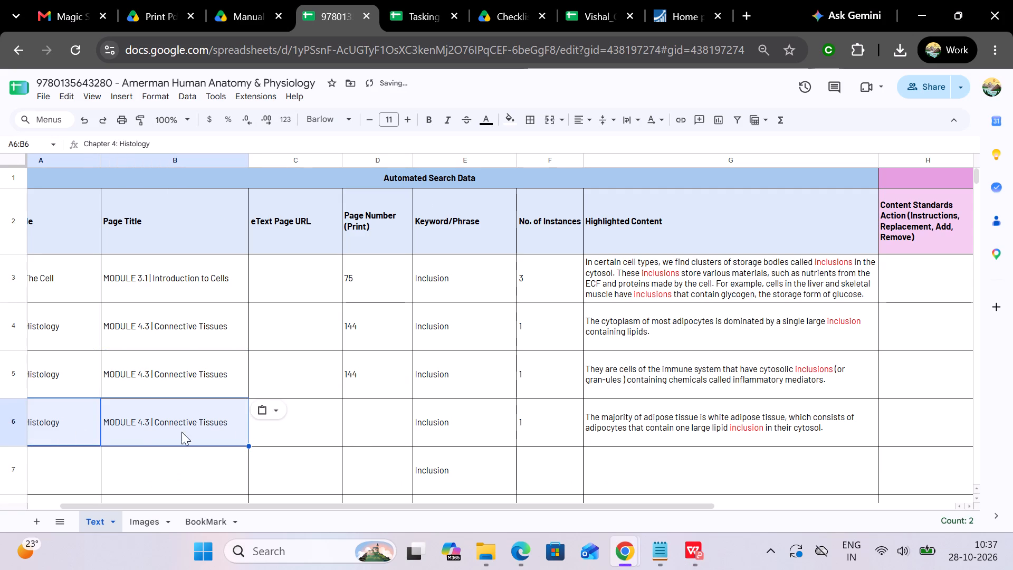
Set the print page number in D6 to 147.
{"action": "left_click", "coordinate": [355, 430]}
{"action": "type", "text": "147"}
{"action": "left_click", "coordinate": [450, 415]}
Switch to the PDF and examine the "lipid inclusion in" match and the adjacent Figure 4.16 labels on page 147.
{"action": "key", "text": "alt+Tab"}
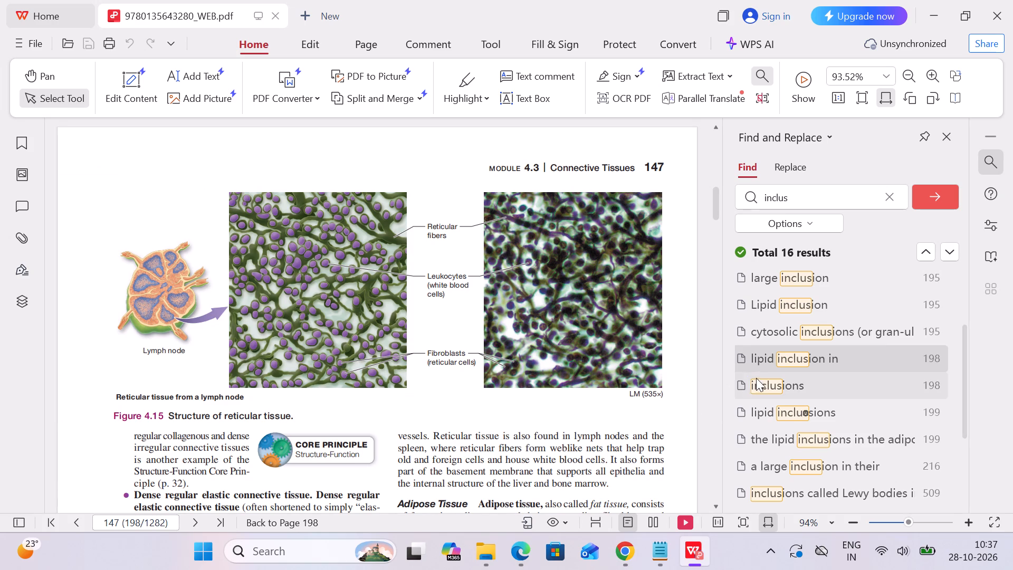
{"action": "left_click", "coordinate": [761, 358]}
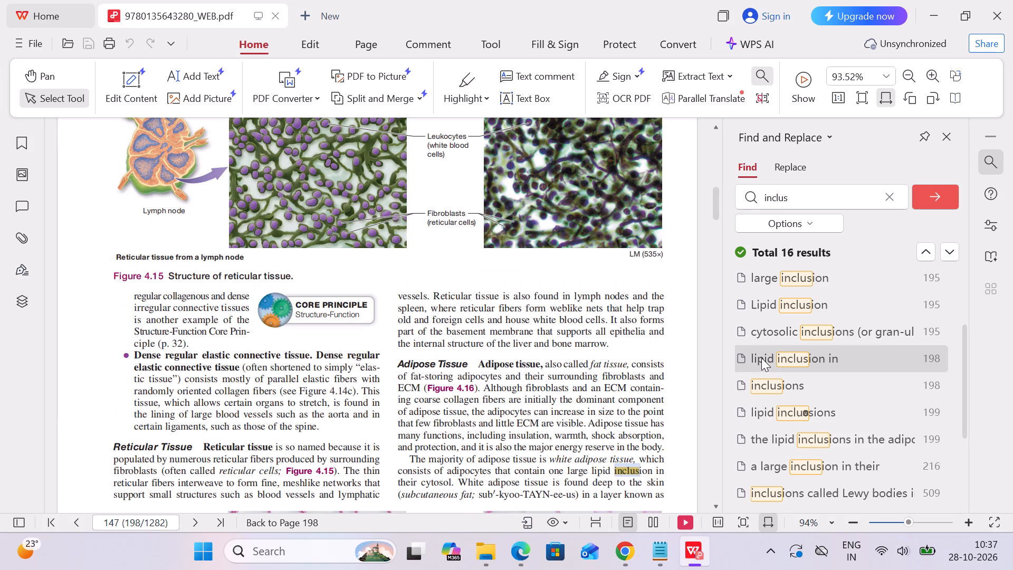
{"action": "scroll", "coordinate": [424, 439], "scroll_direction": "down", "scroll_amount": 1}
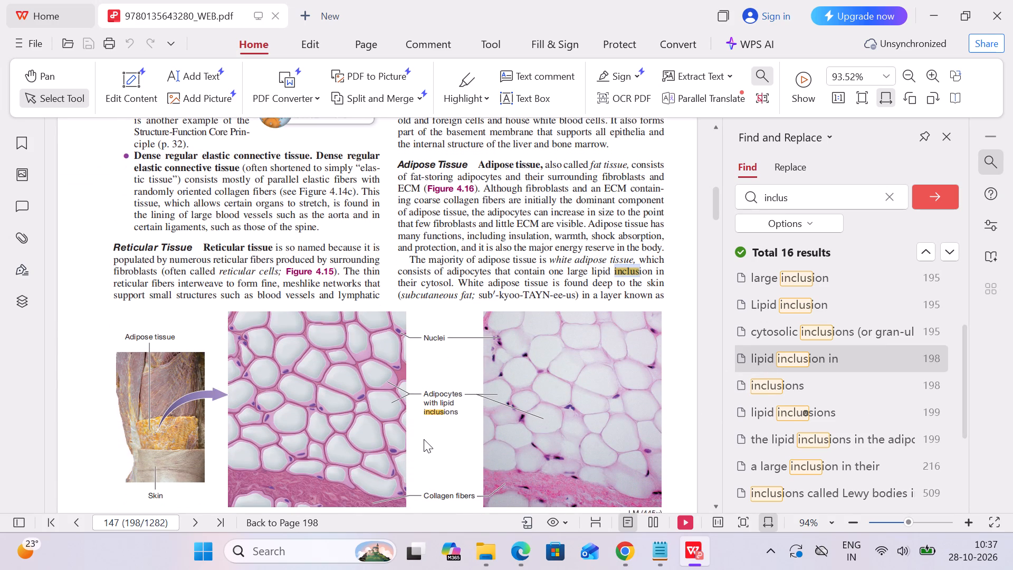
{"action": "scroll", "coordinate": [424, 439], "scroll_direction": "down", "scroll_amount": 2}
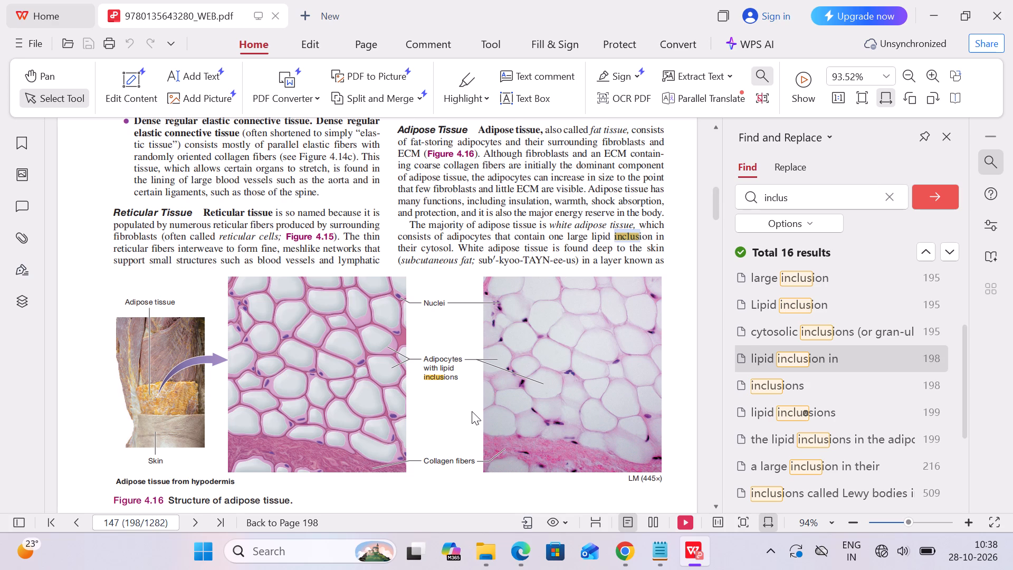
Review the book details, member, assigned date and status for rows 52 and 56 of the Tasking tracker_Phase 2.2 spreadsheet.
{"action": "key", "text": "alt+Tab"}
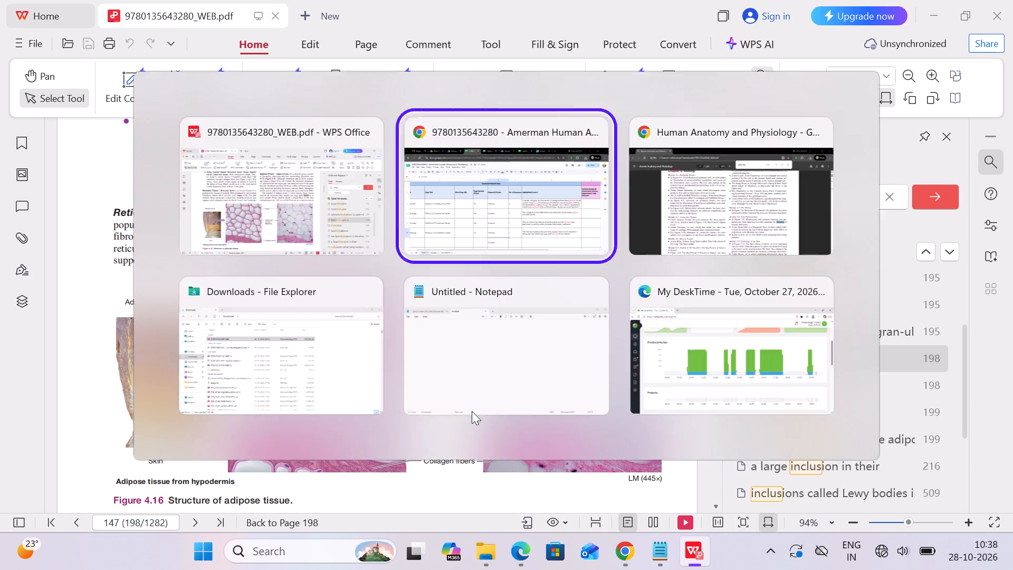
{"action": "left_click", "coordinate": [427, 21]}
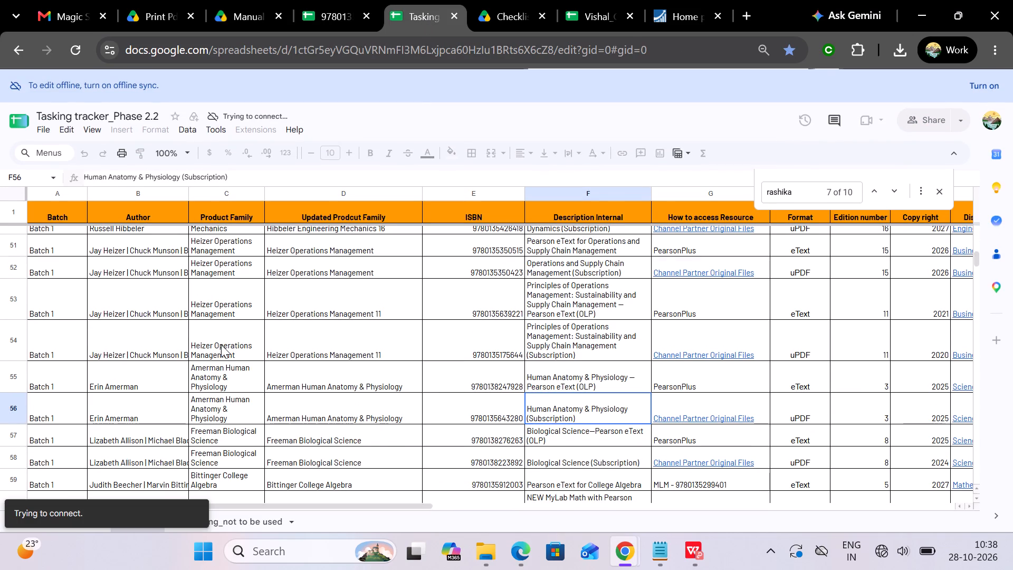
{"action": "left_click", "coordinate": [298, 424]}
{"action": "scroll", "coordinate": [298, 424], "scroll_direction": "left", "scroll_amount": 5}
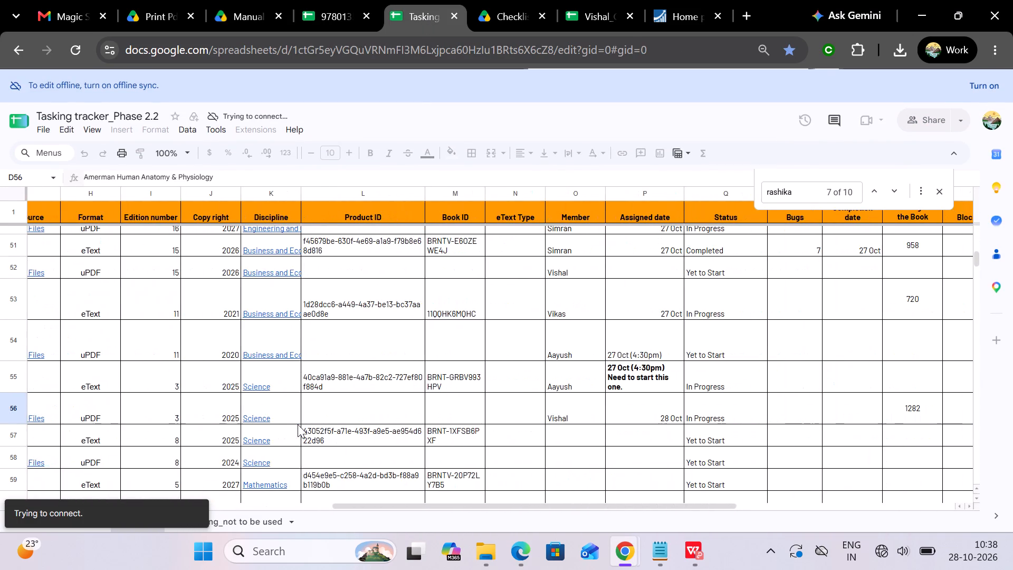
{"action": "left_click", "coordinate": [555, 420]}
{"action": "scroll", "coordinate": [555, 420], "scroll_direction": "up", "scroll_amount": 1}
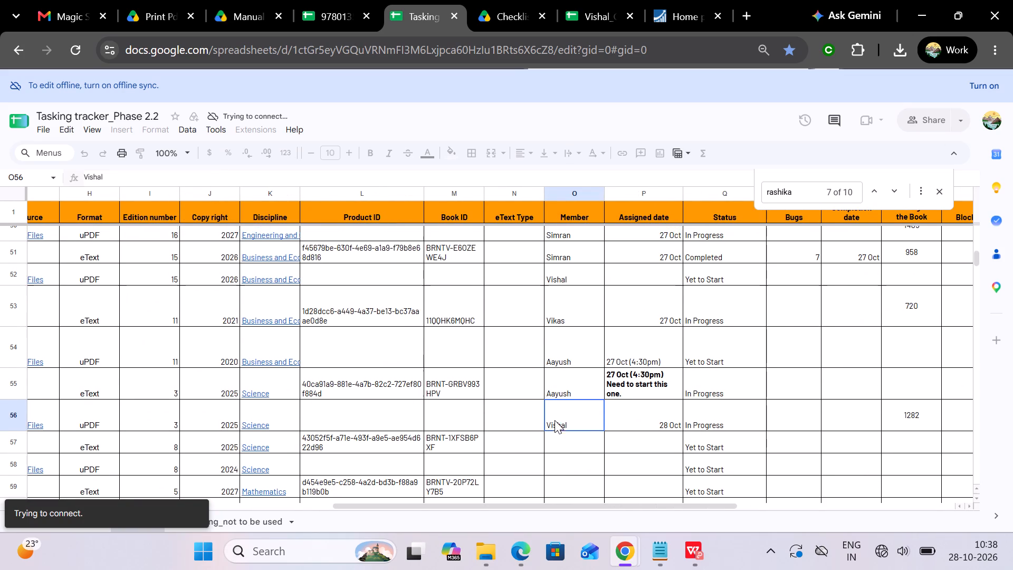
{"action": "scroll", "coordinate": [555, 420], "scroll_direction": "up", "scroll_amount": 2}
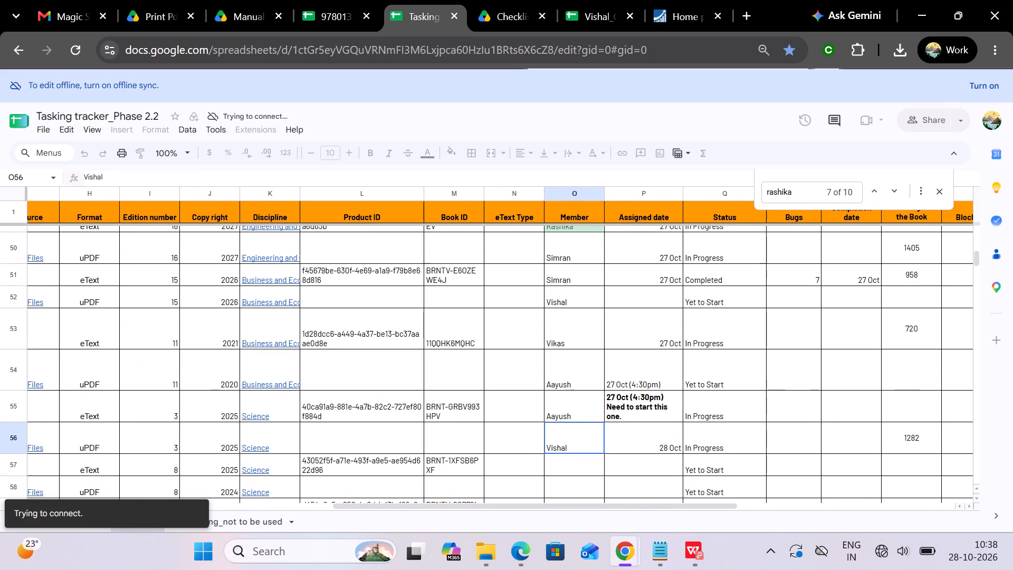
{"action": "left_click", "coordinate": [555, 299]}
{"action": "scroll", "coordinate": [555, 299], "scroll_direction": "right", "scroll_amount": 2}
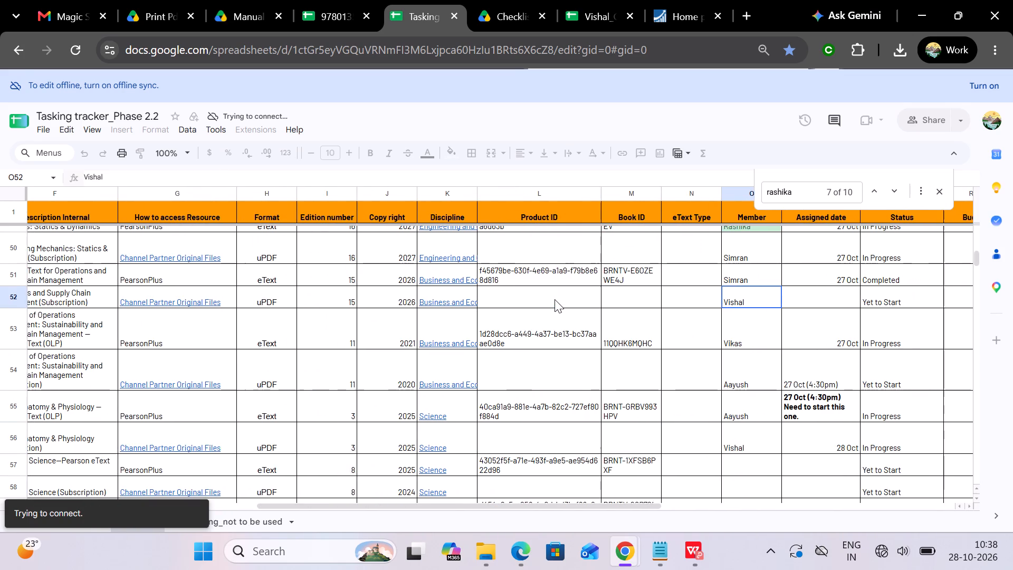
{"action": "scroll", "coordinate": [555, 299], "scroll_direction": "right", "scroll_amount": 2}
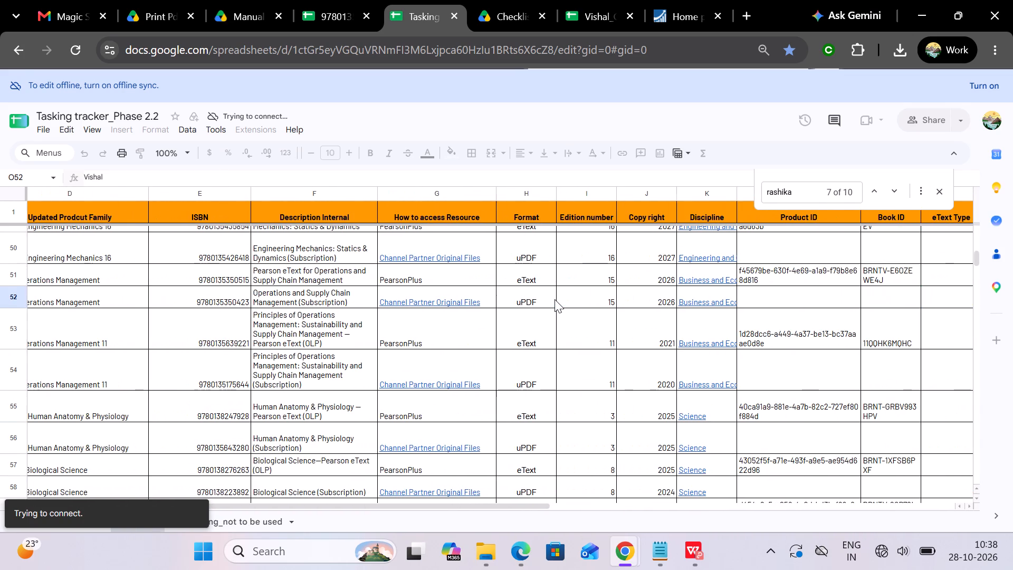
{"action": "scroll", "coordinate": [555, 299], "scroll_direction": "right", "scroll_amount": 3}
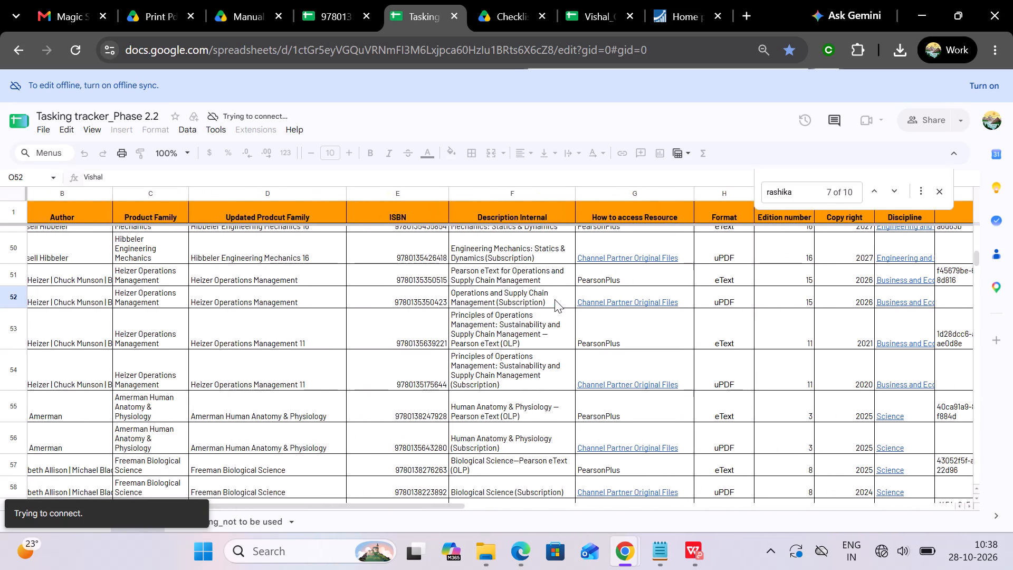
{"action": "scroll", "coordinate": [555, 299], "scroll_direction": "right", "scroll_amount": 1}
{"action": "scroll", "coordinate": [555, 299], "scroll_direction": "left", "scroll_amount": 6}
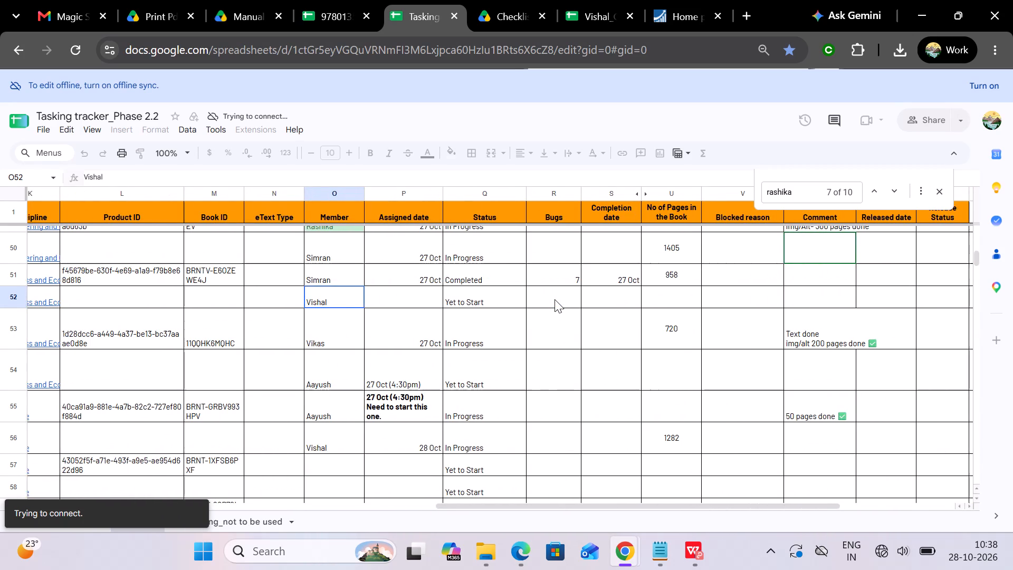
{"action": "scroll", "coordinate": [555, 299], "scroll_direction": "left", "scroll_amount": 1}
Switch to Gmail Chat and read the recent messages in the team group conversation about task assignments.
{"action": "left_click", "coordinate": [68, 9]}
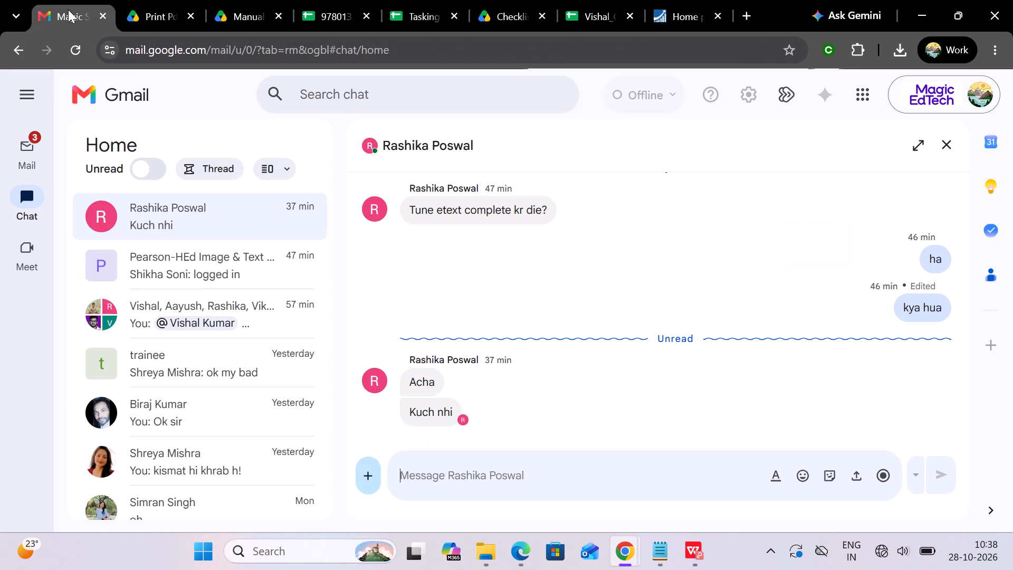
{"action": "left_click", "coordinate": [154, 310]}
{"action": "scroll", "coordinate": [435, 318], "scroll_direction": "down", "scroll_amount": 6}
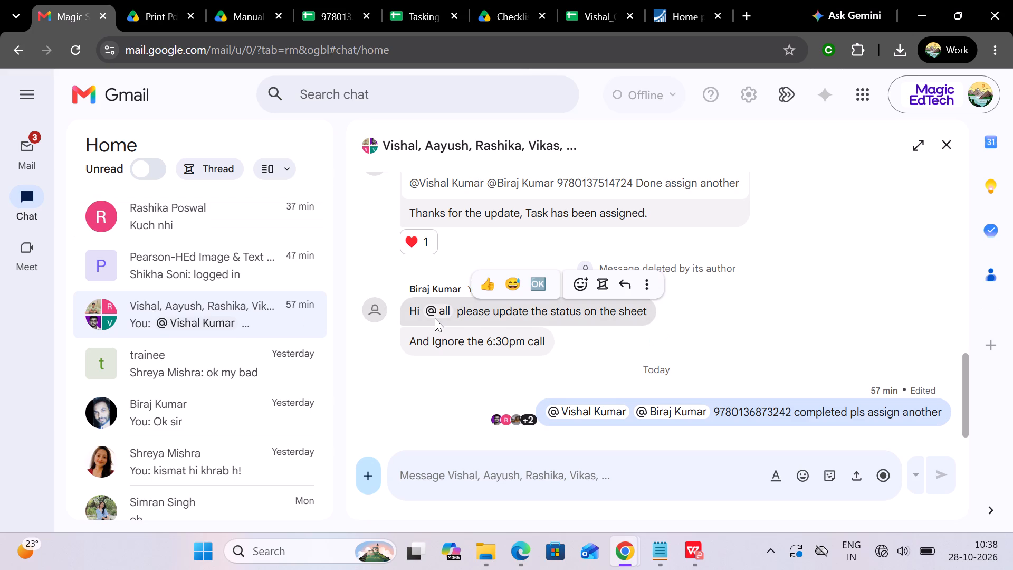